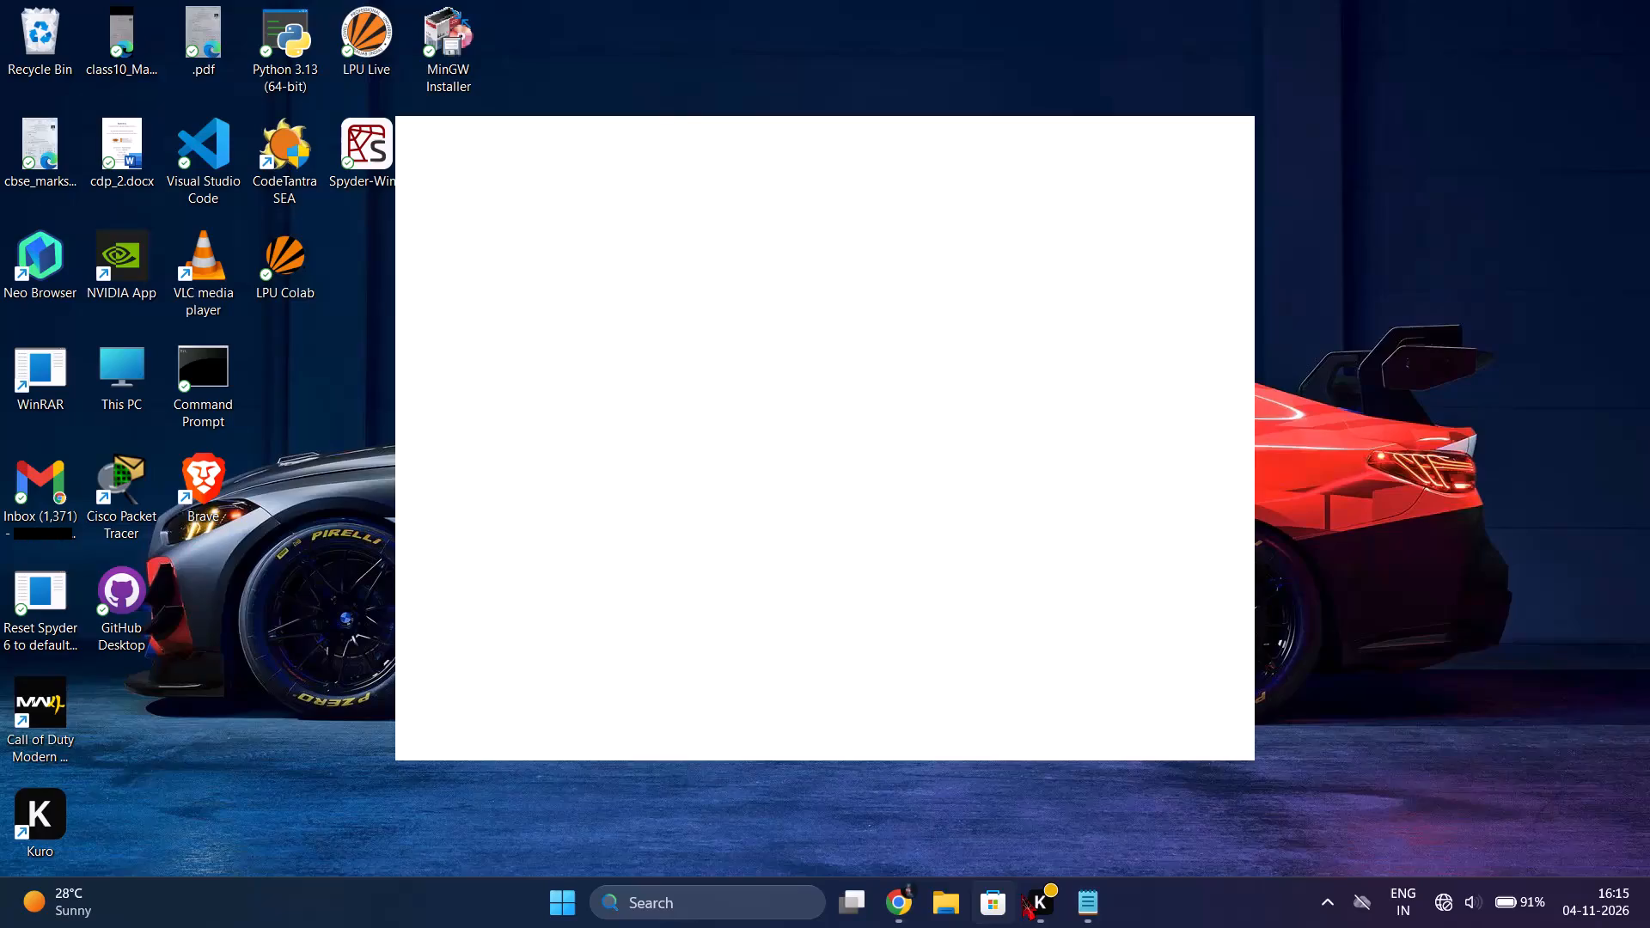
Connect the computer to the LPU Wireless Wi-Fi network and return to the desktop.
left_click(1497, 913)
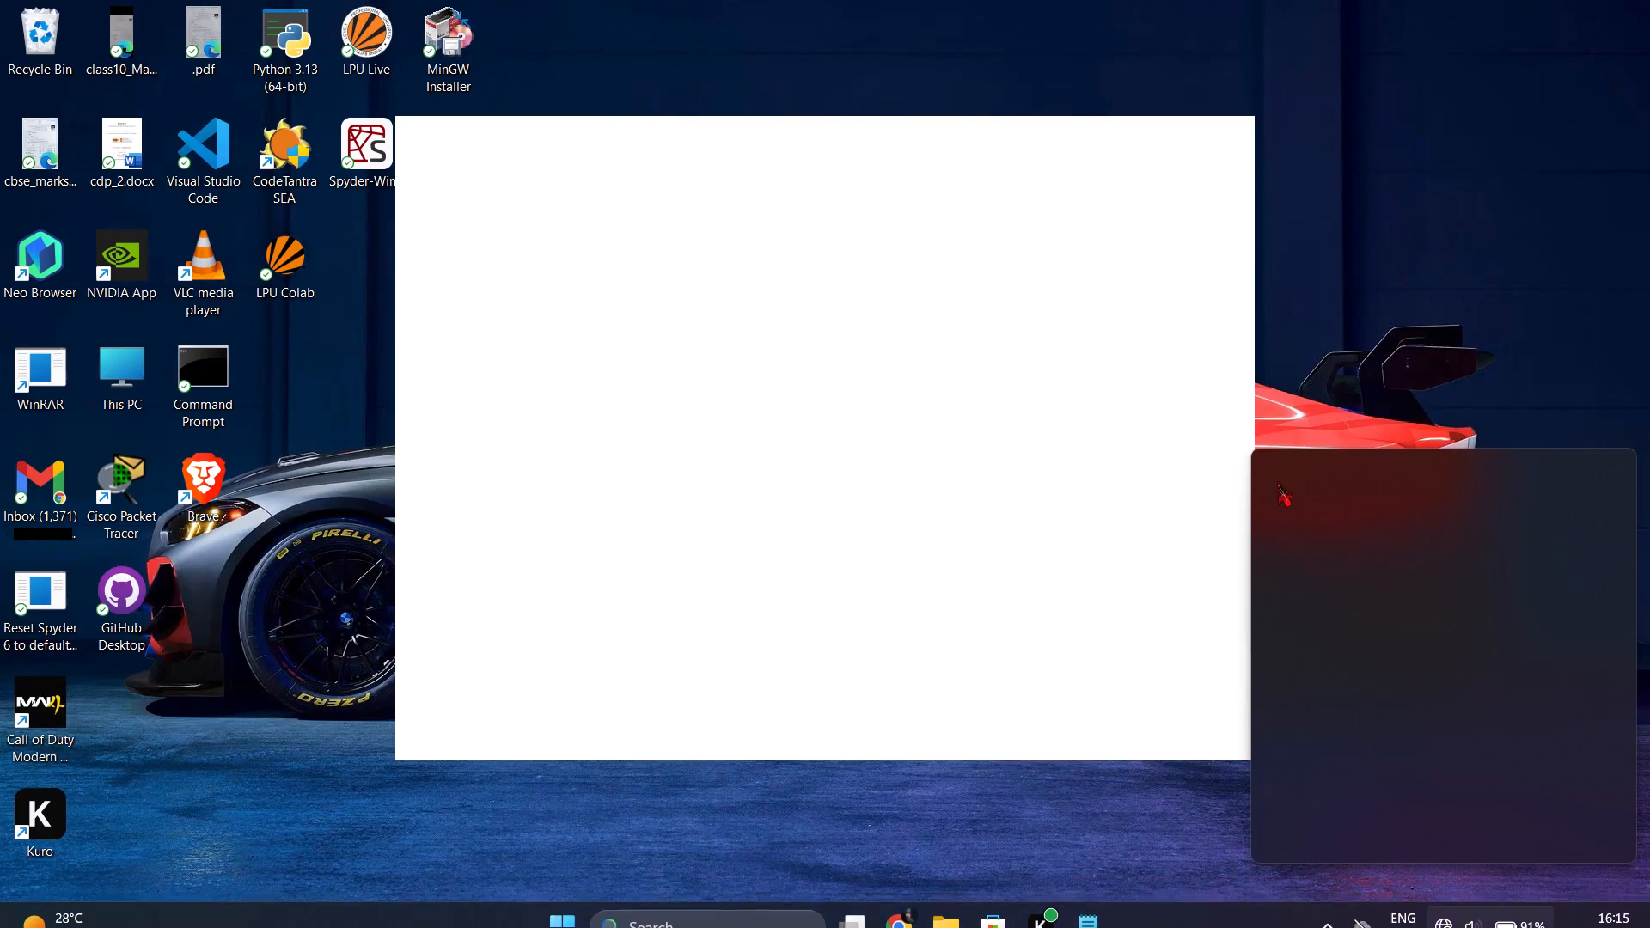
left_click(1362, 504)
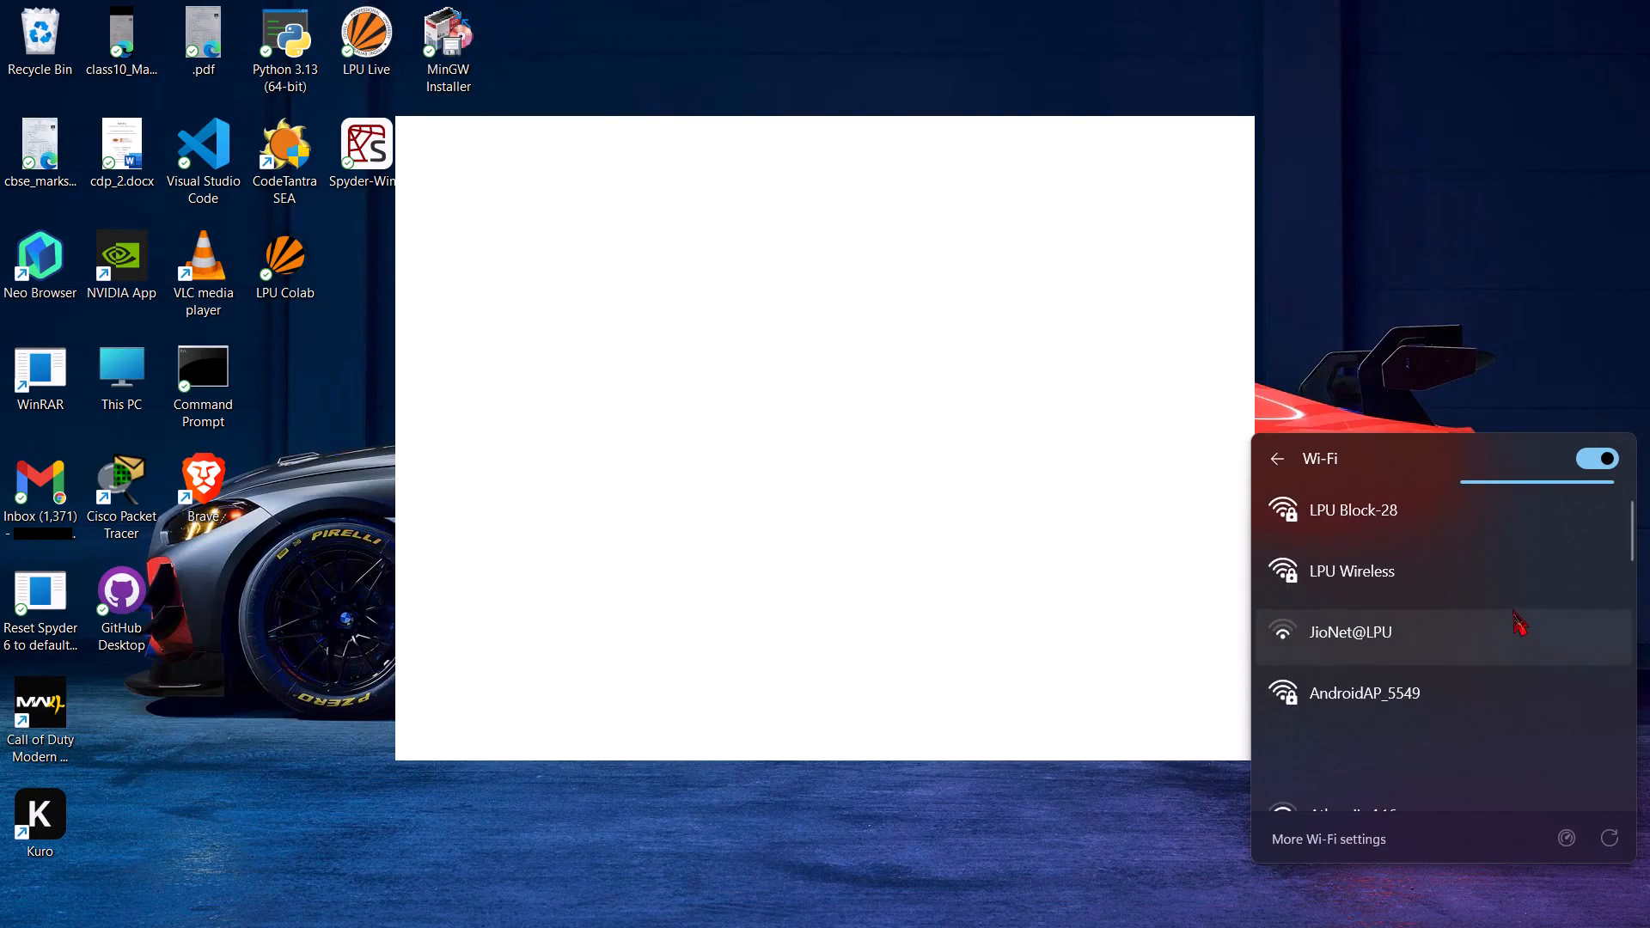
left_click(1525, 574)
left_click(1546, 669)
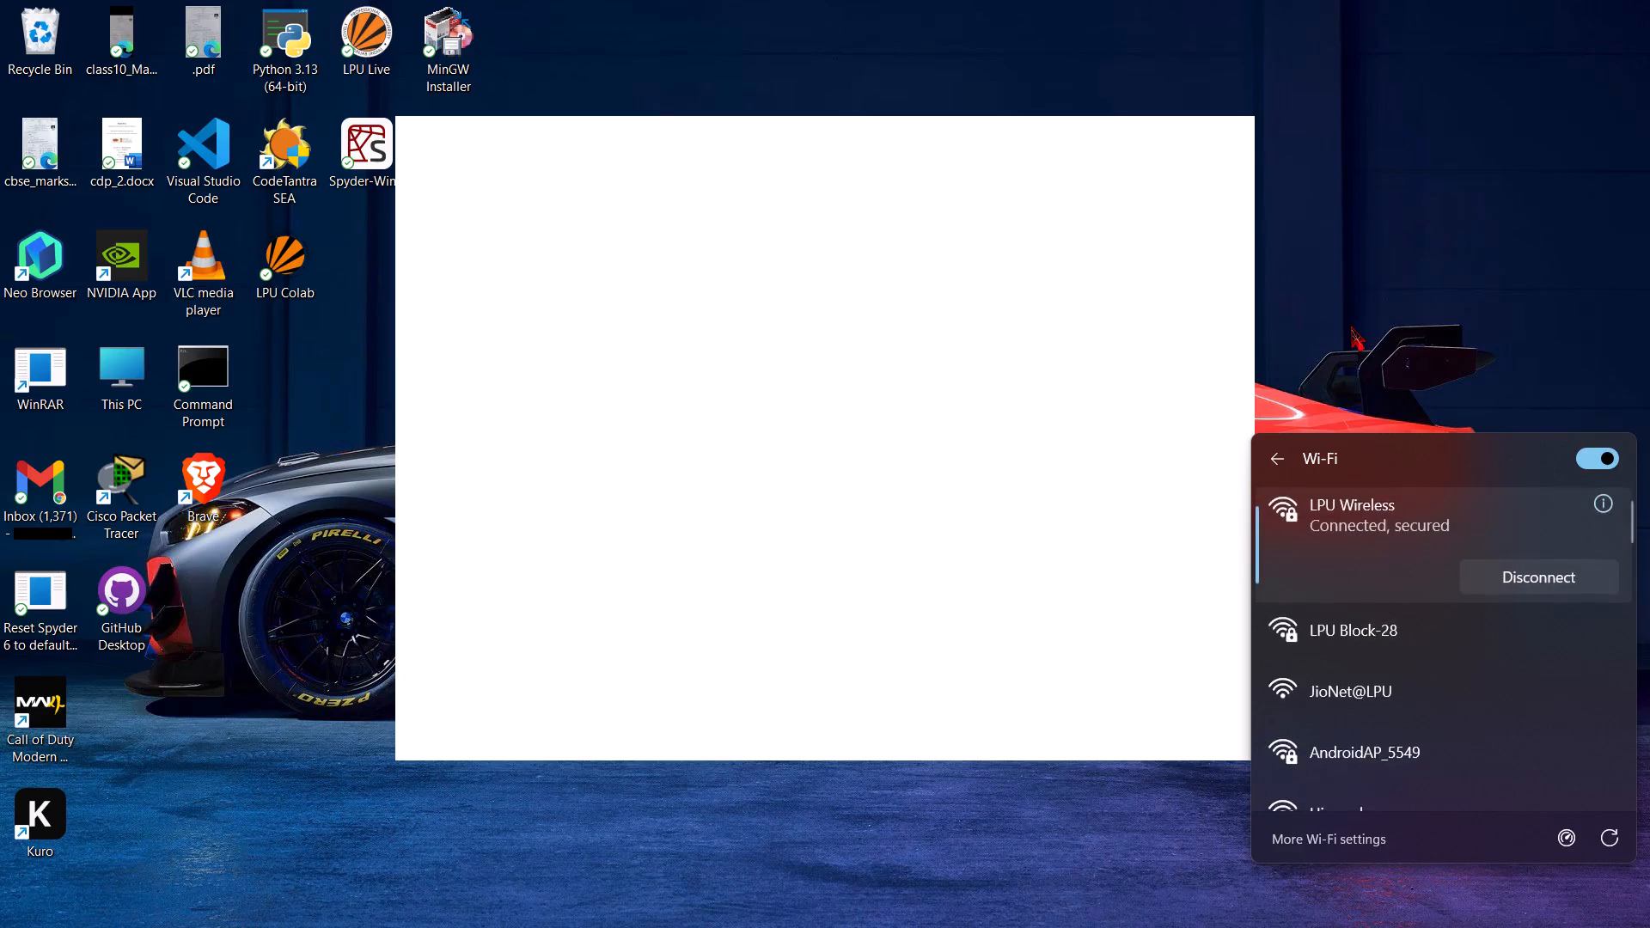
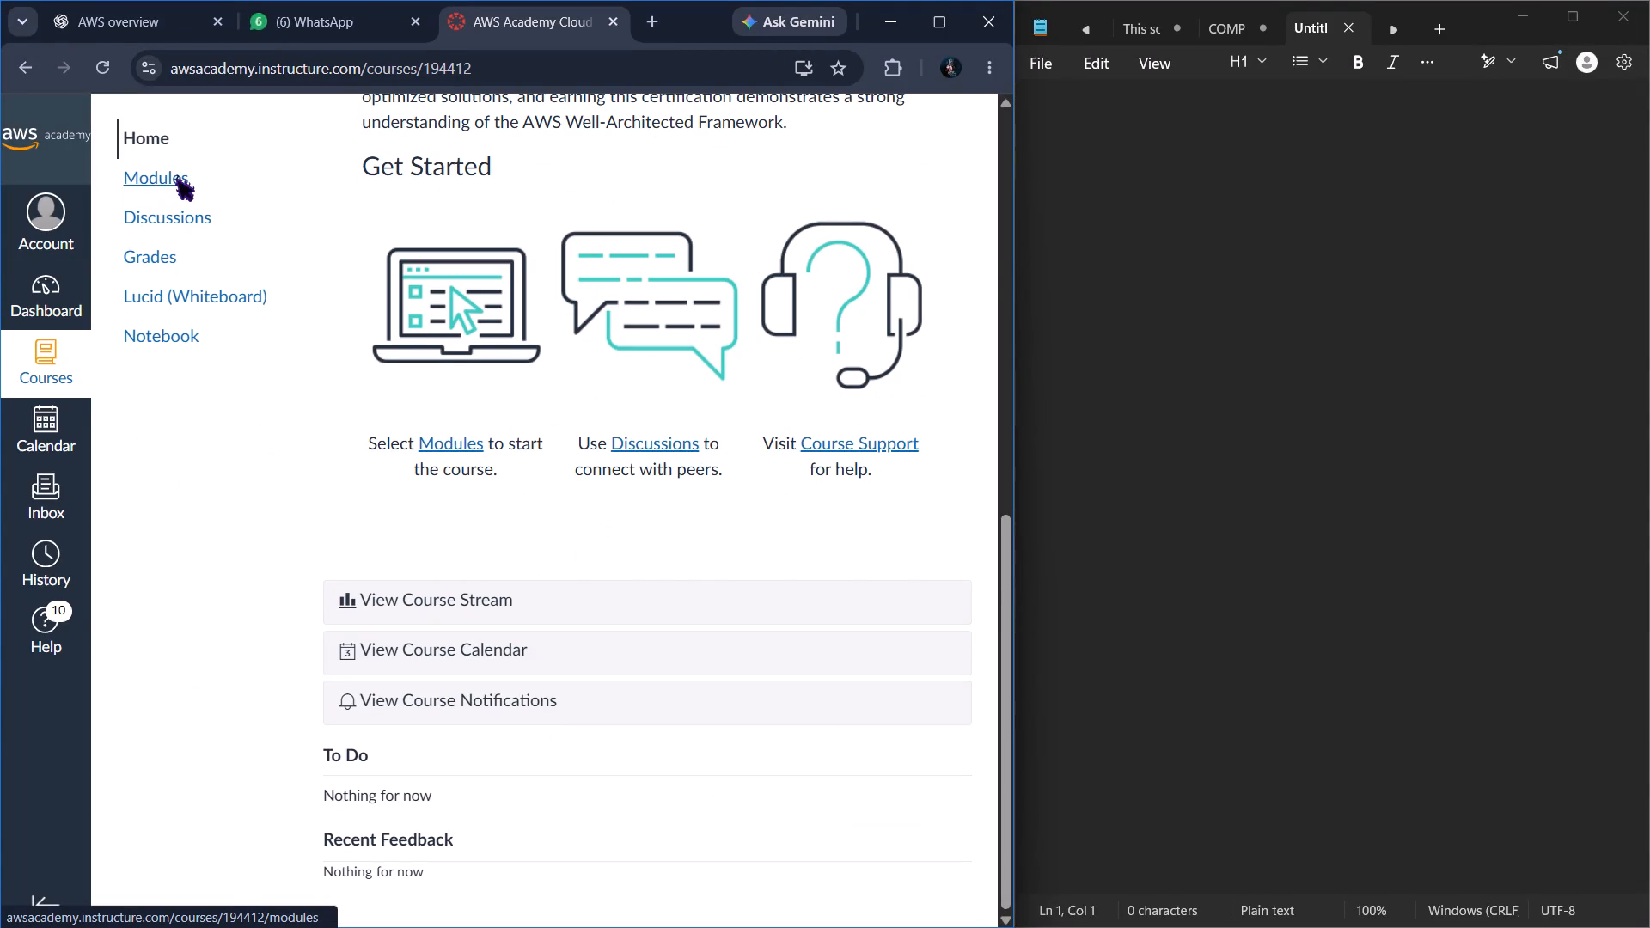
Open the Modules page of the AWS Academy Cloud course and browse down its module list.
left_click(177, 175)
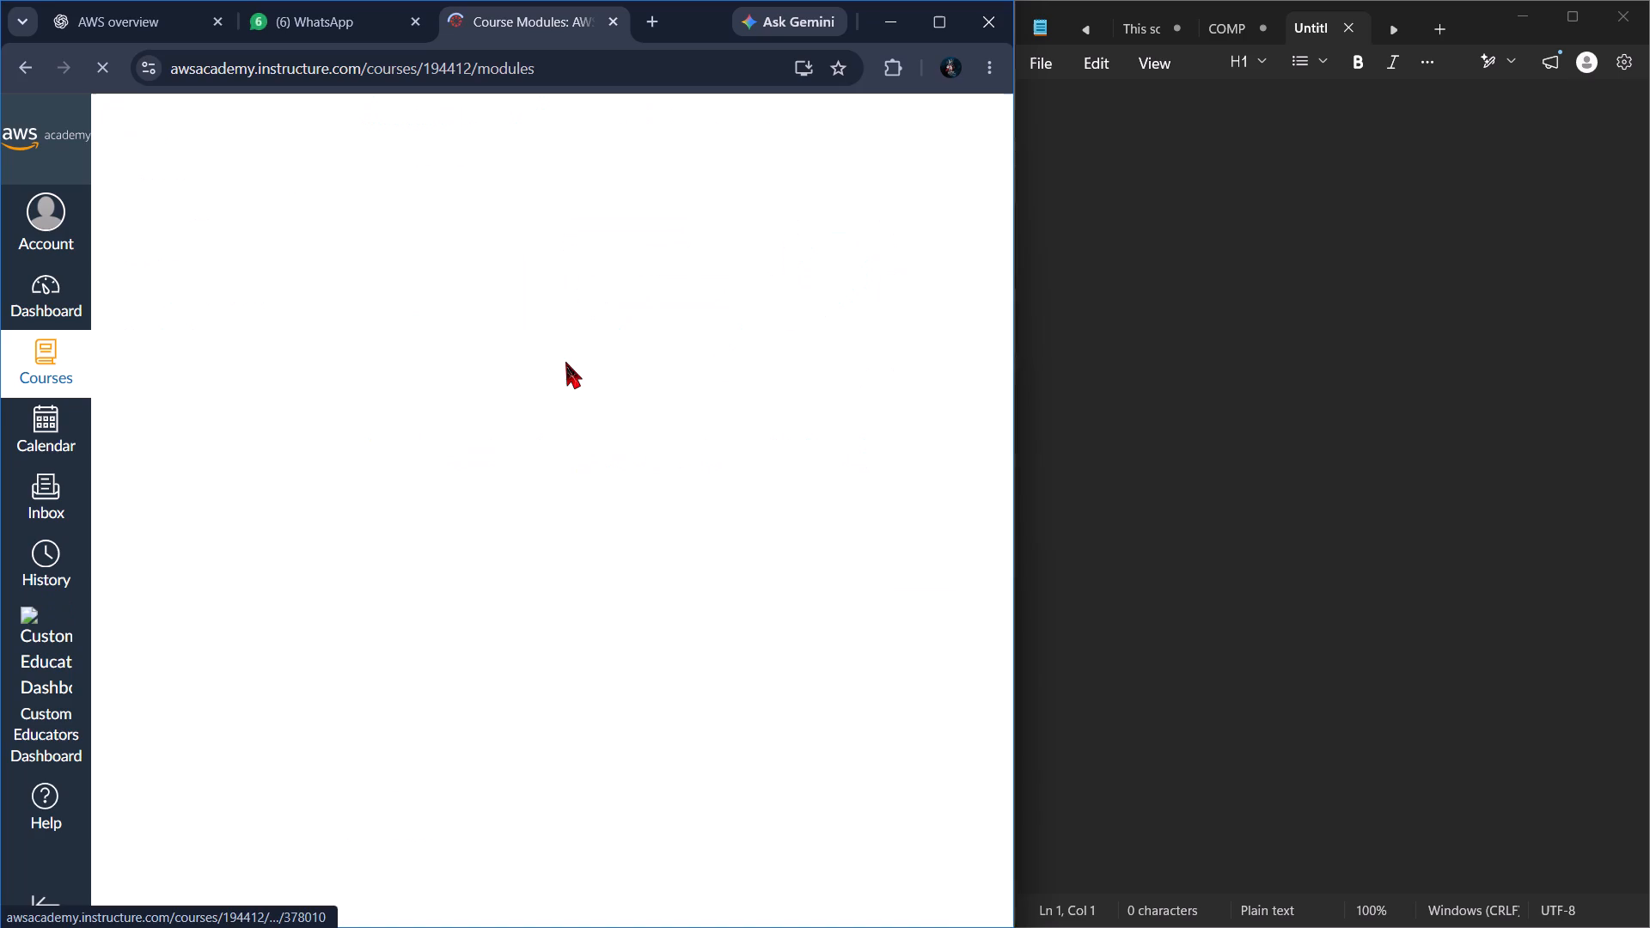
scroll(565, 362, "down", 17)
scroll(565, 362, "down", 16)
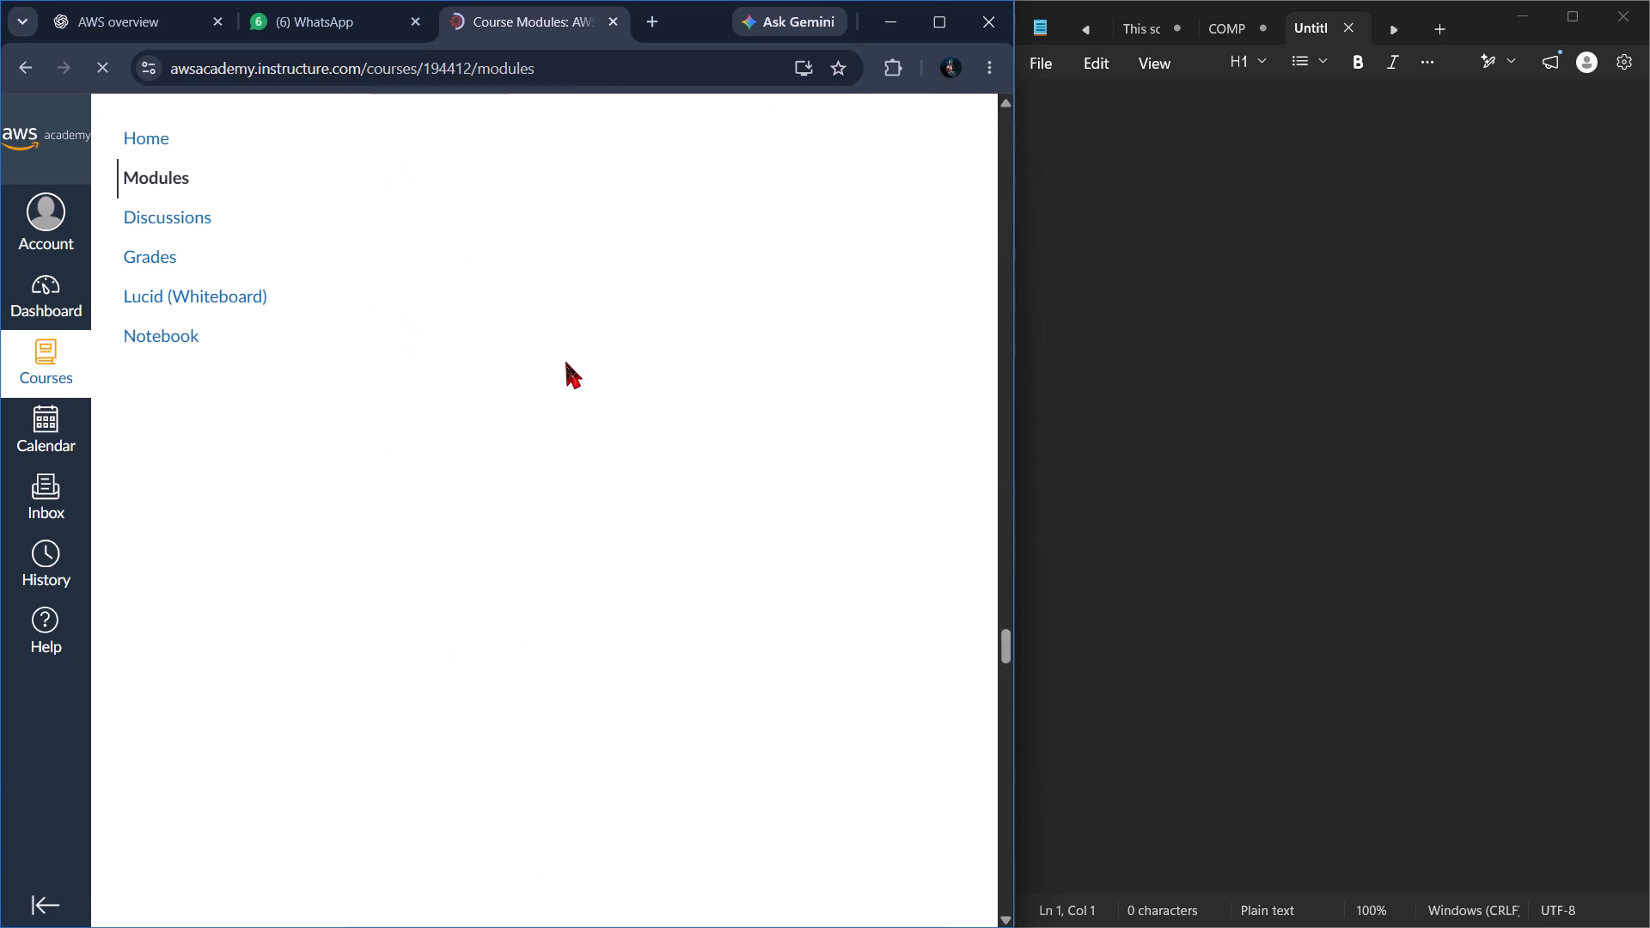
Open the Sandbox environment from the AWS Academy course modules and maximize the browser window.
scroll(565, 362, "down", 15)
scroll(565, 362, "up", 2)
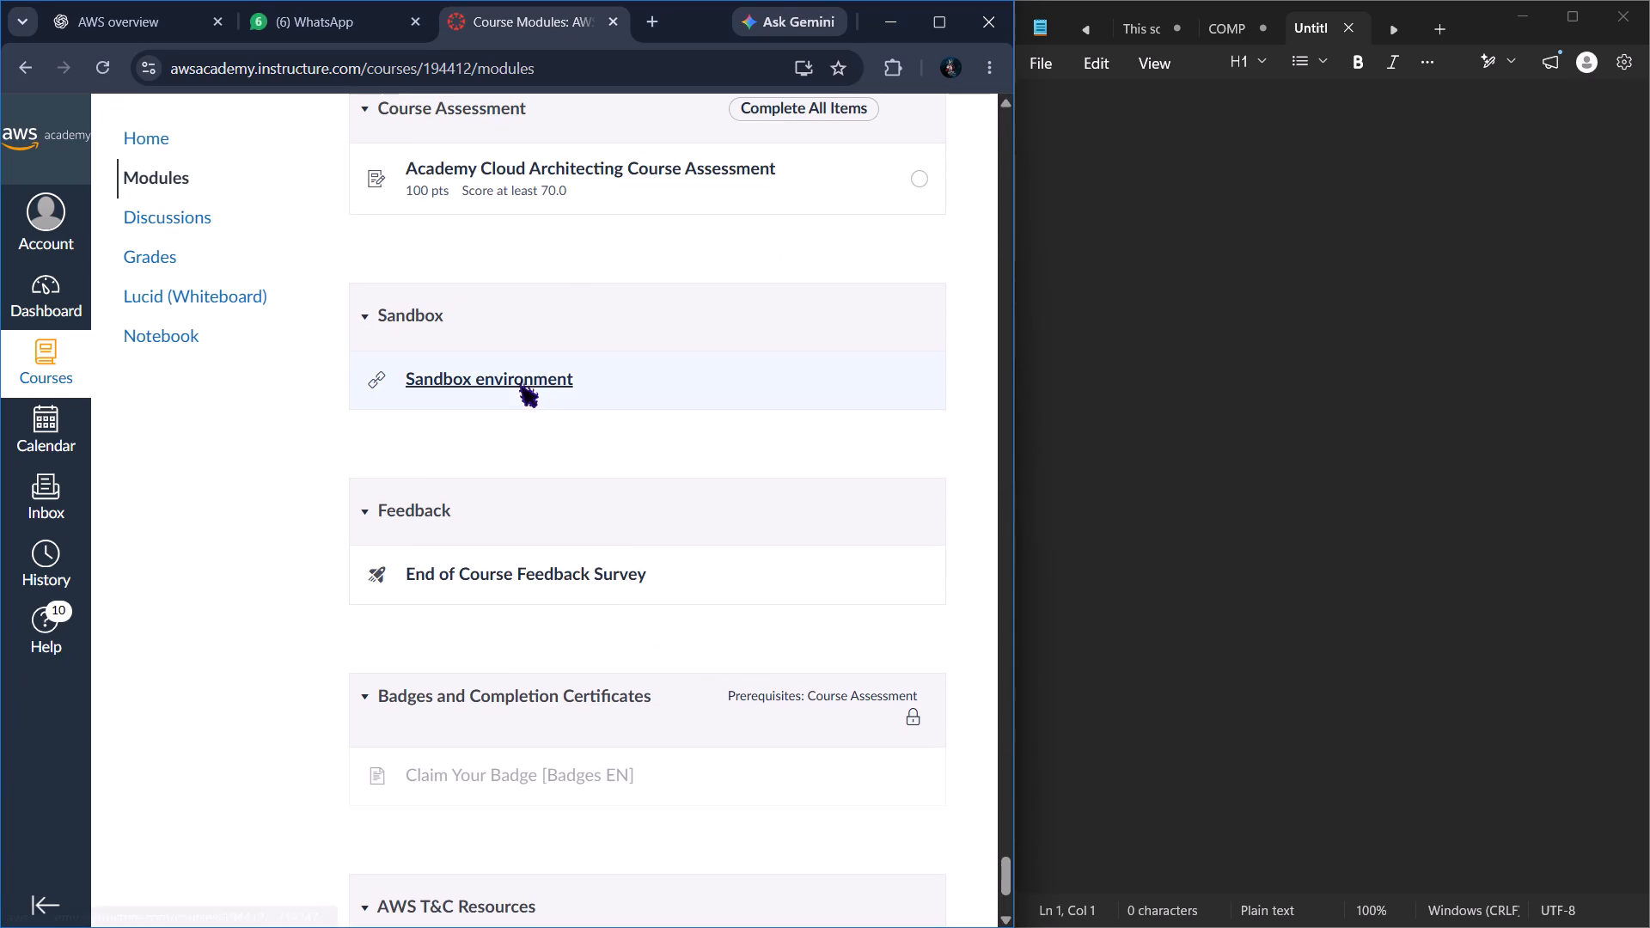
left_click(521, 380)
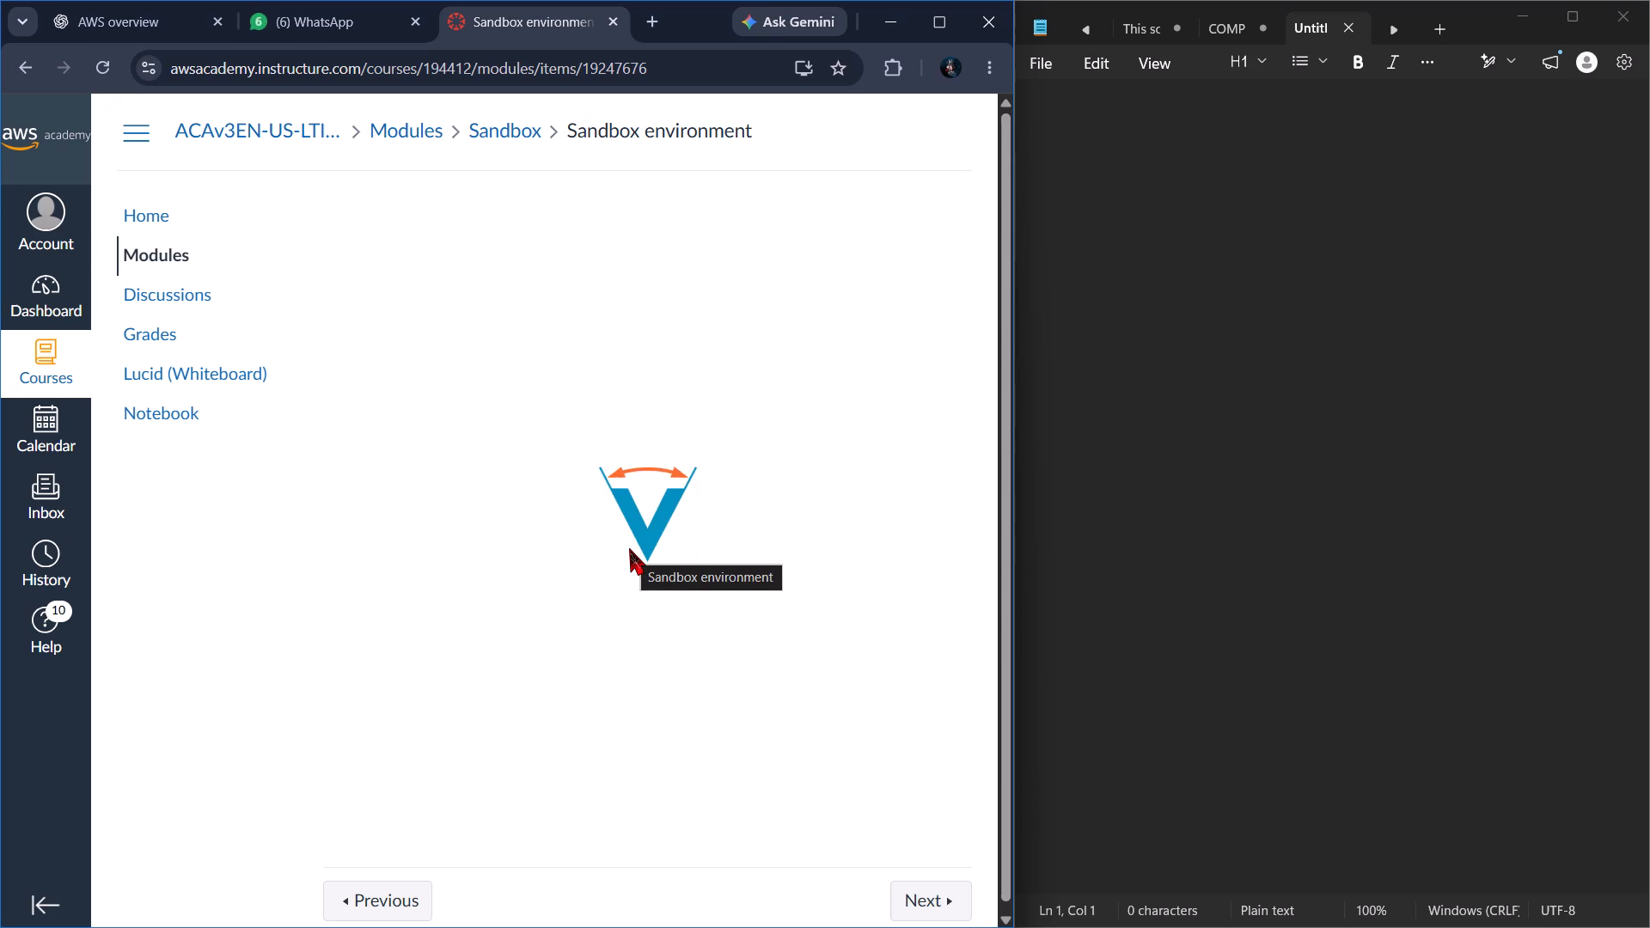
left_click(950, 30)
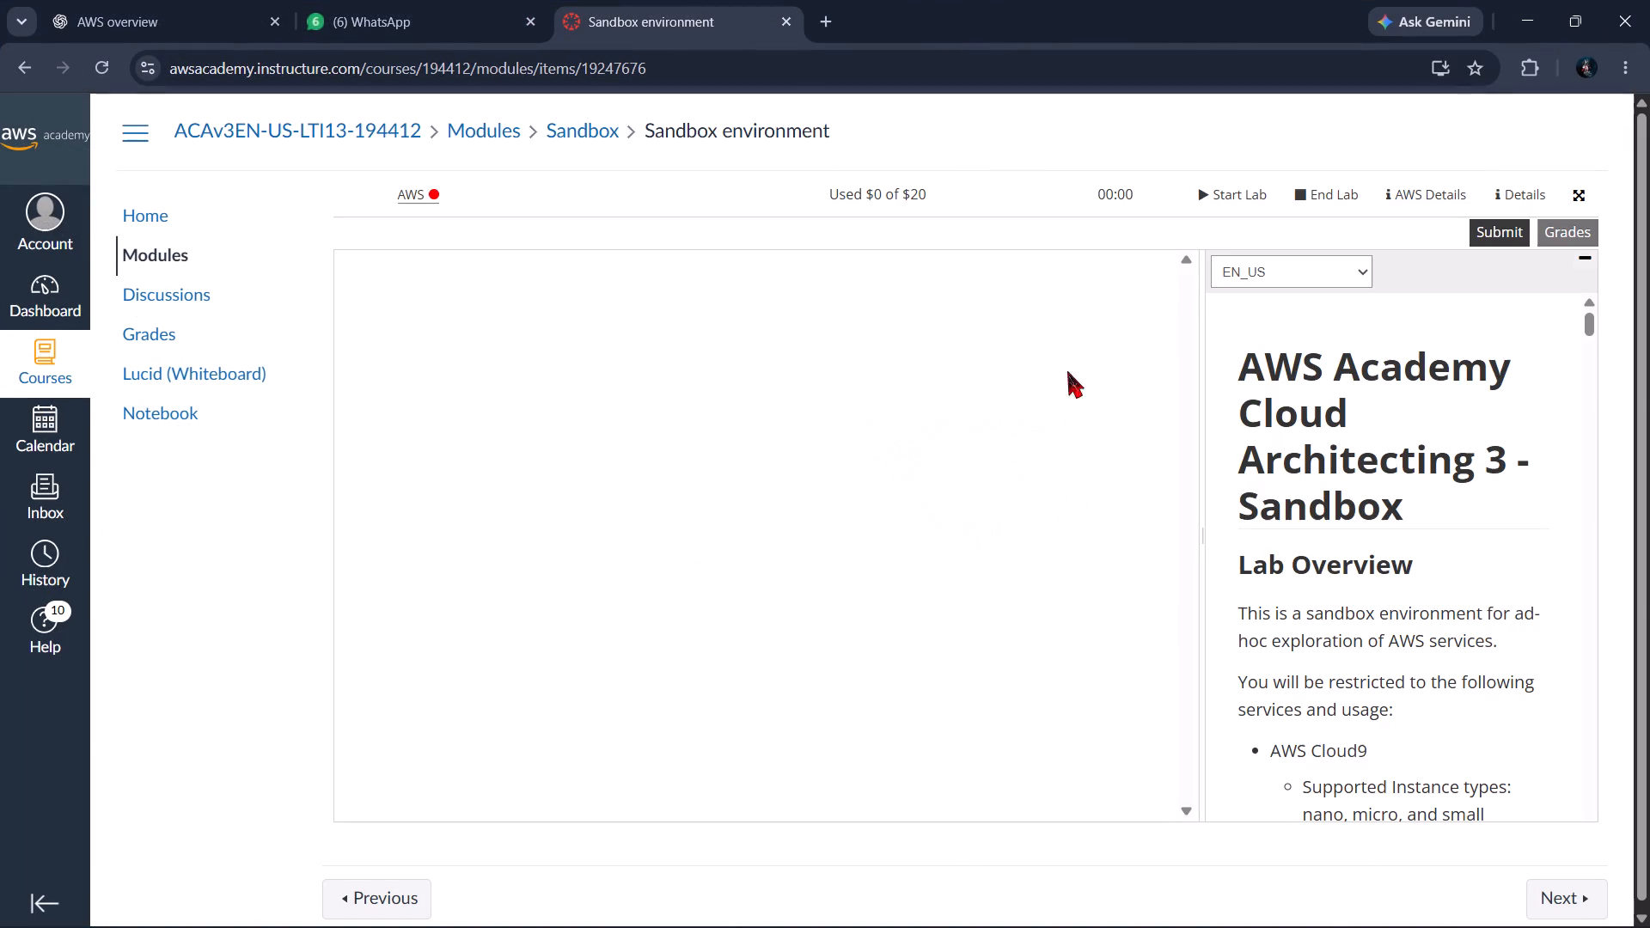
Start the Cloud Architecting sandbox lab and open the AWS Console Home from it.
left_click(1240, 187)
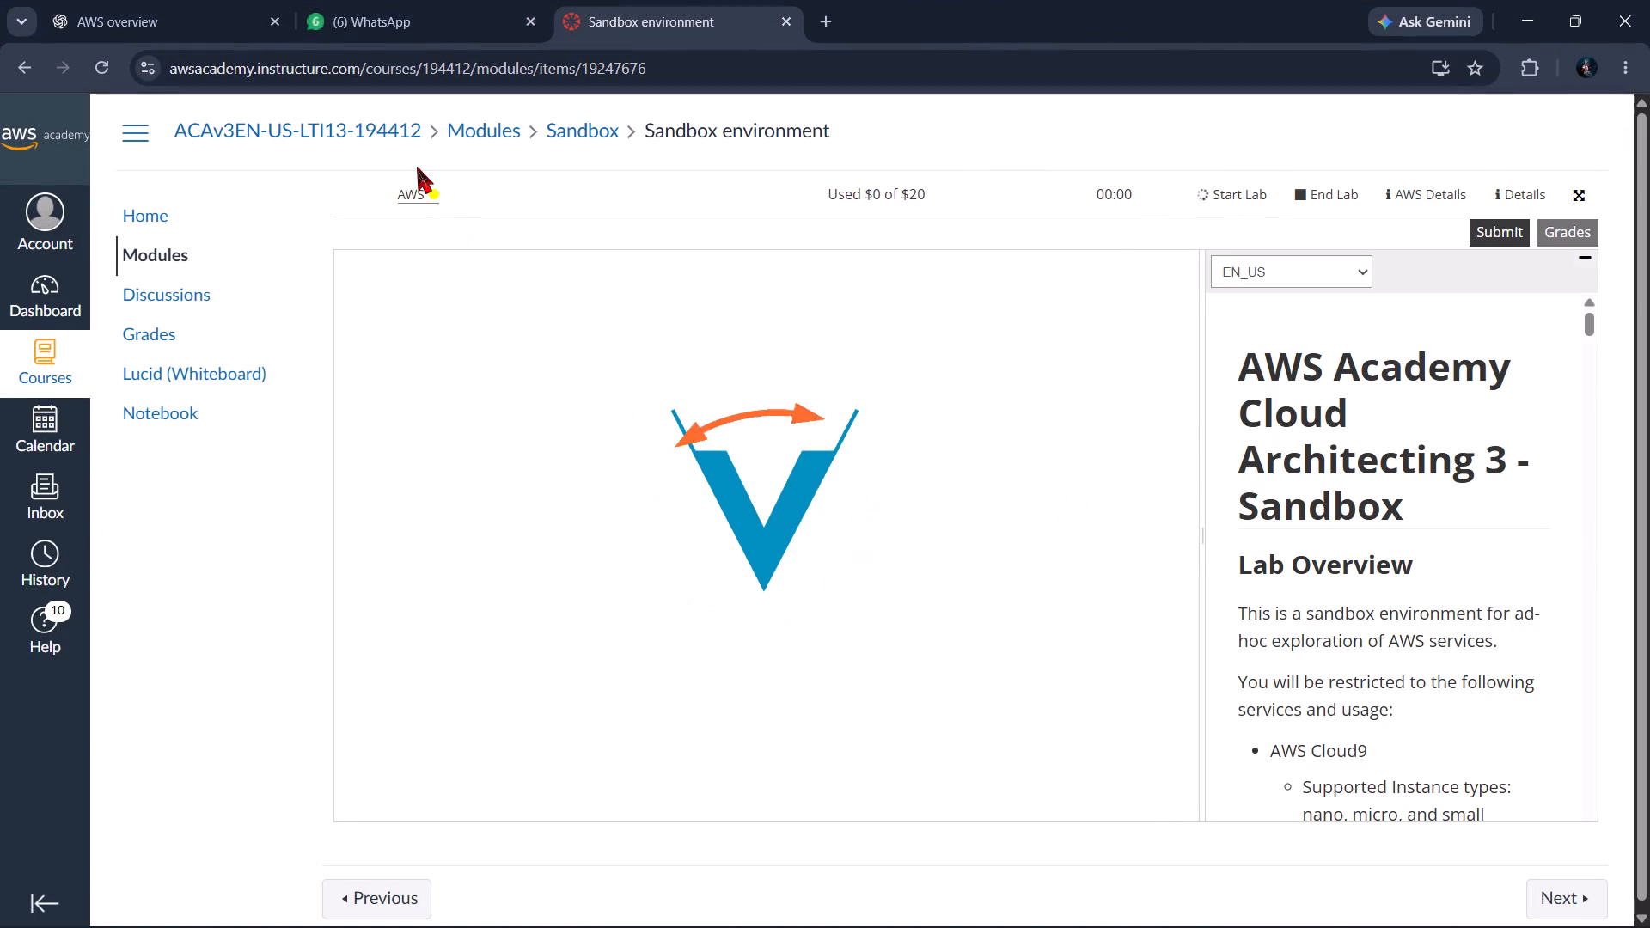
left_click(416, 186)
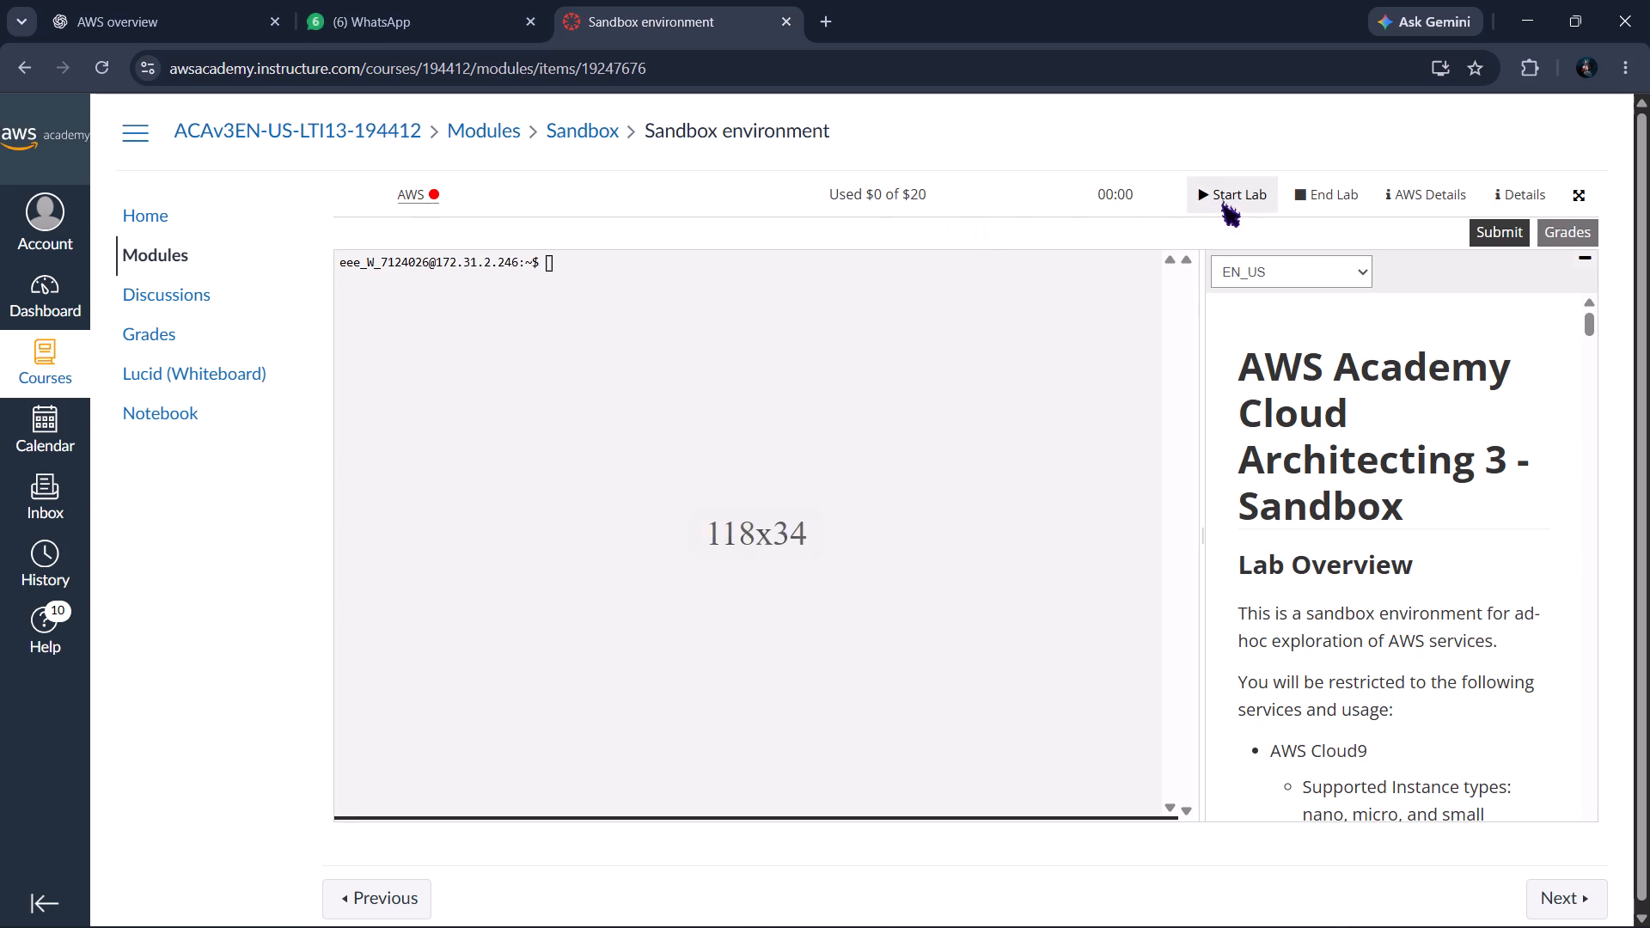
left_click(1223, 201)
left_click(428, 198)
left_click(1245, 198)
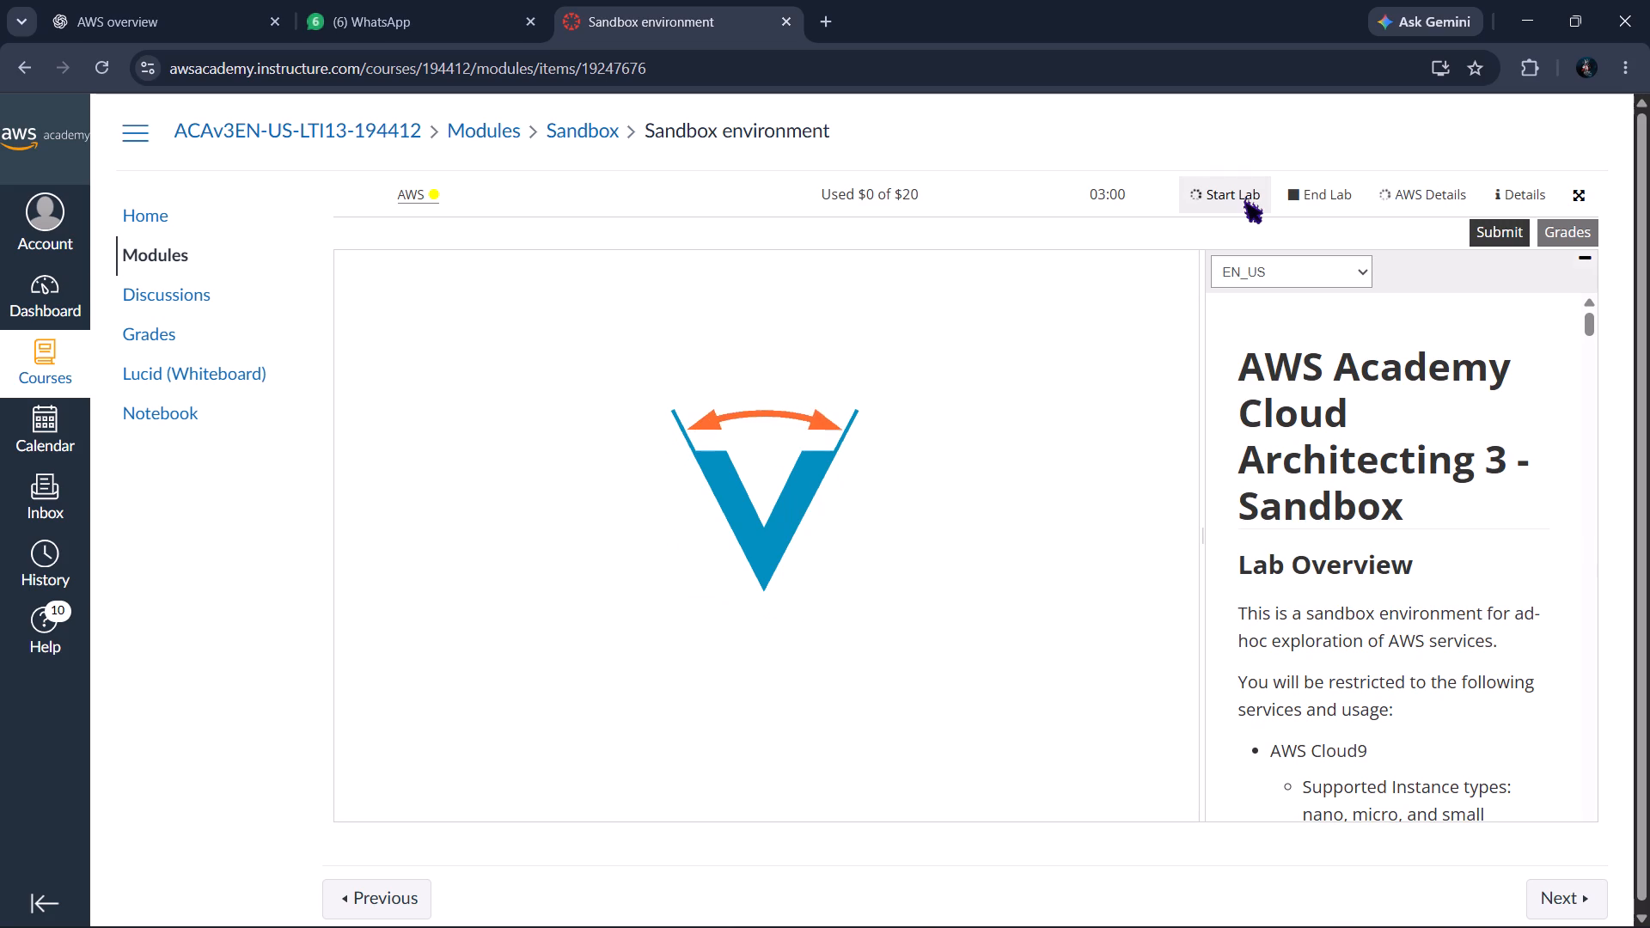
left_click(425, 196)
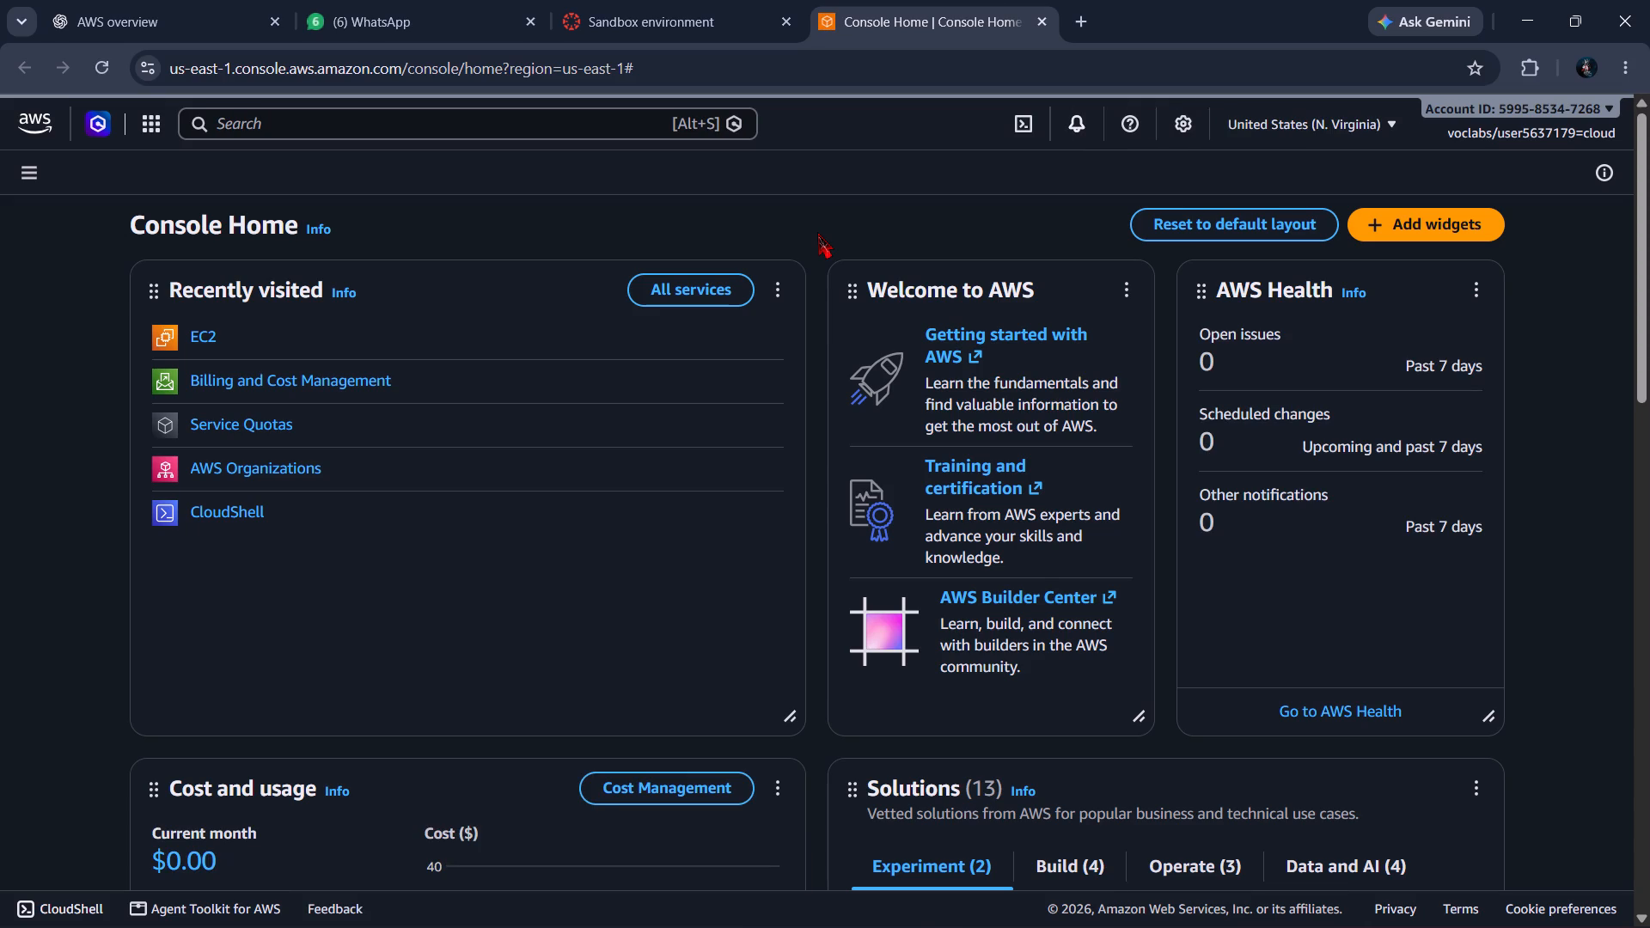
Close the untitled Notepad window.
scroll(817, 232, "up", 1)
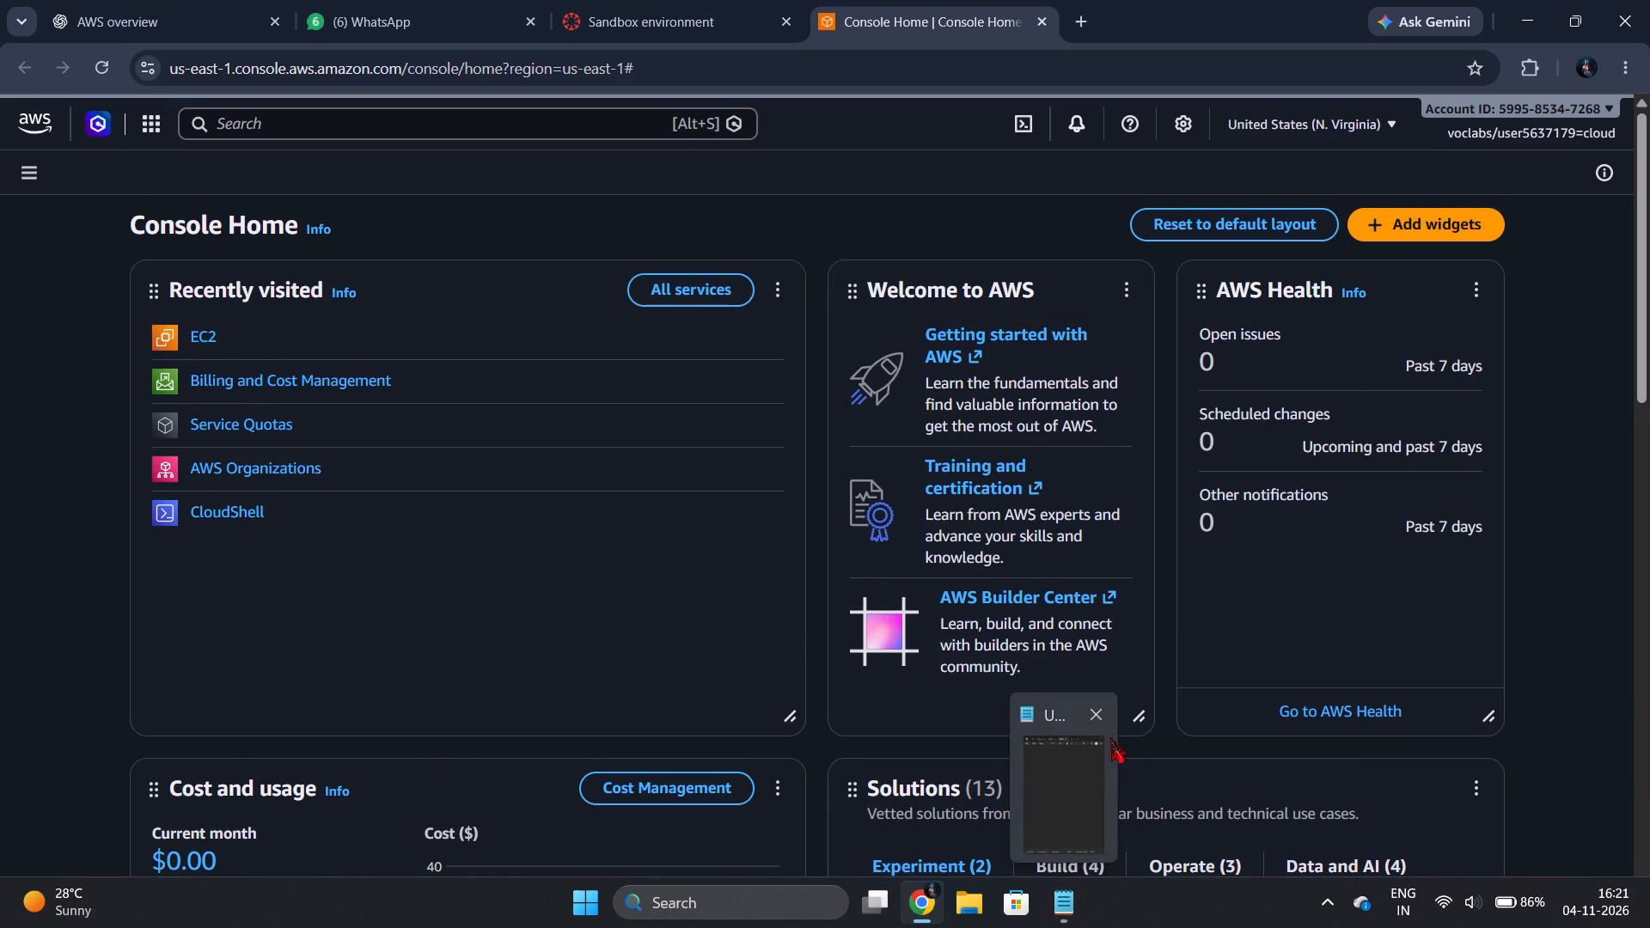
left_click(1092, 708)
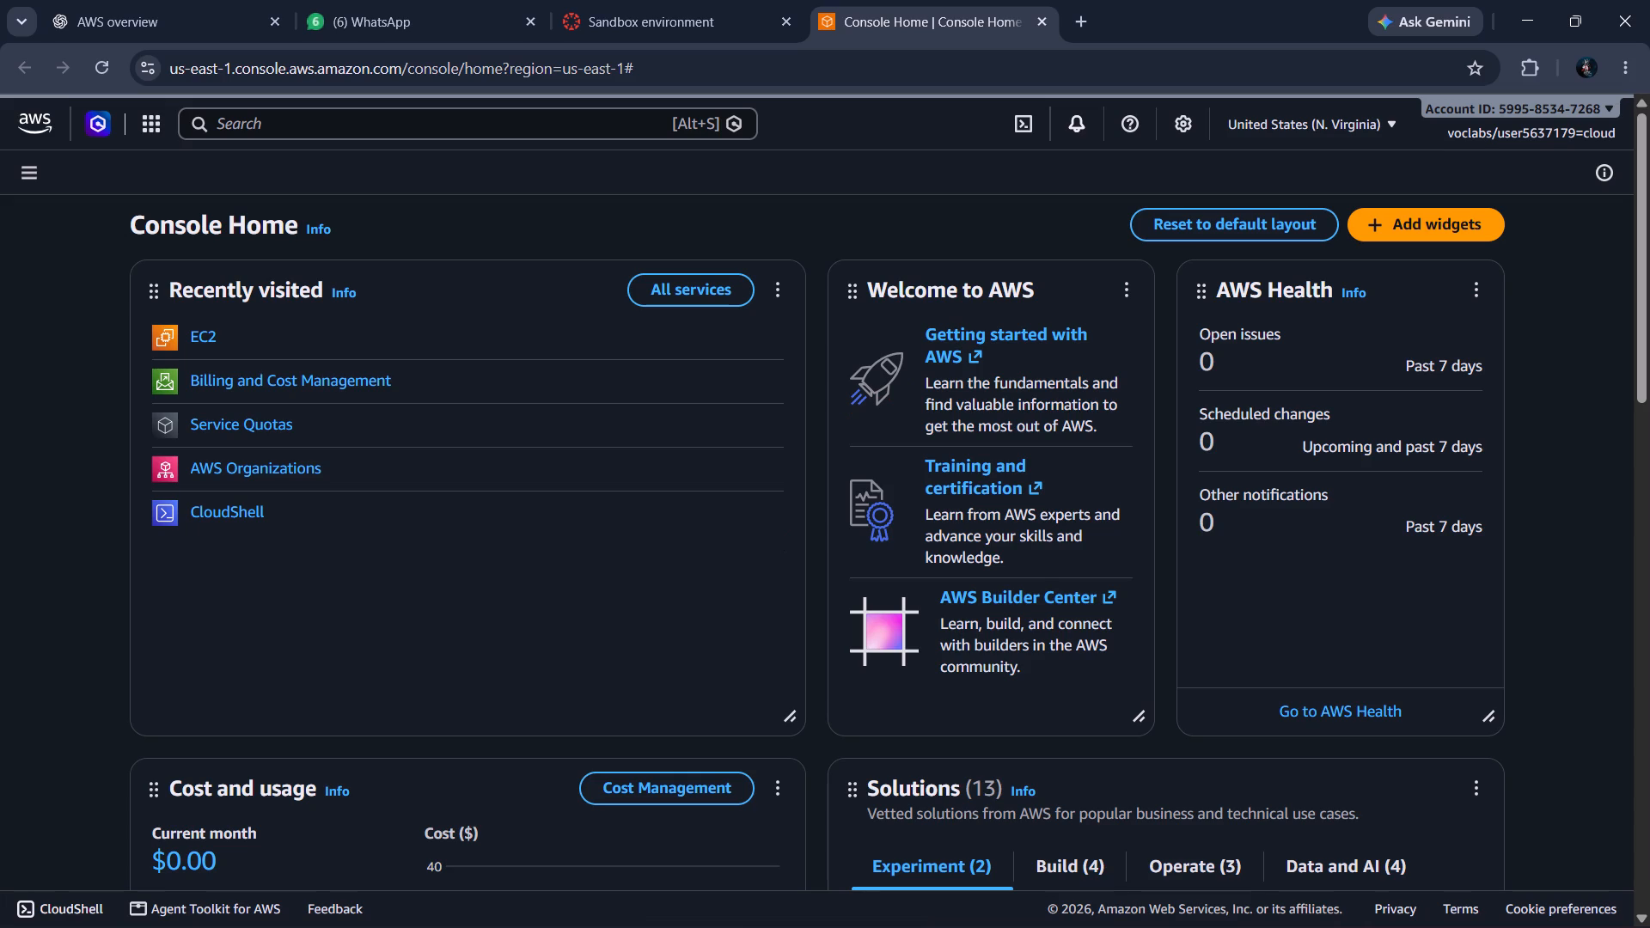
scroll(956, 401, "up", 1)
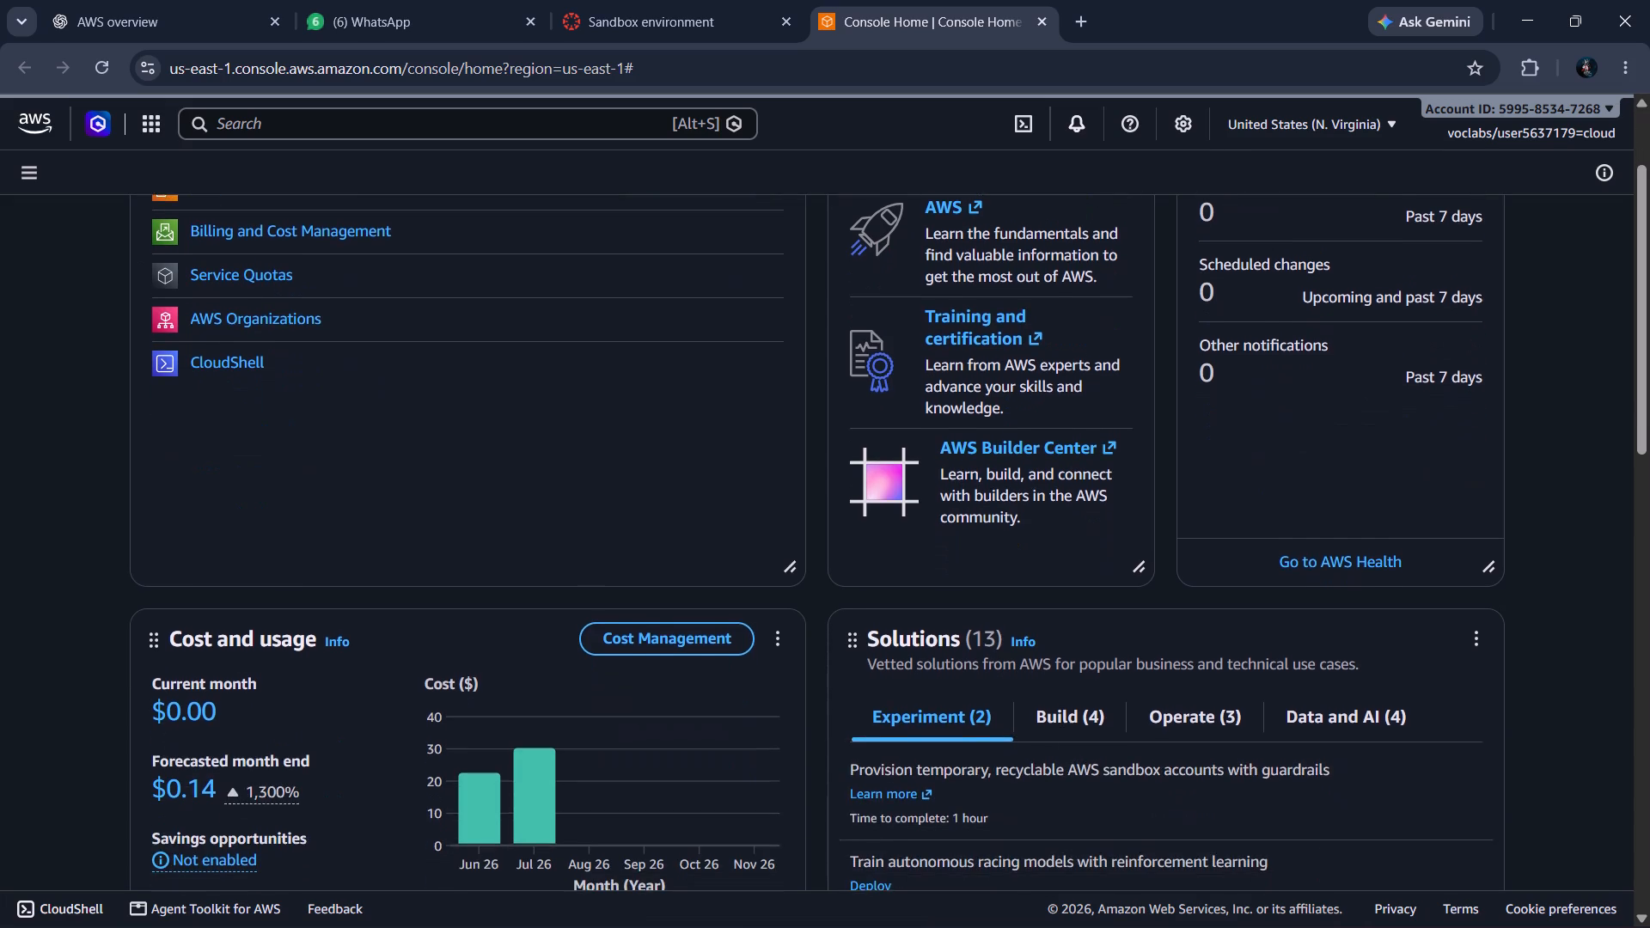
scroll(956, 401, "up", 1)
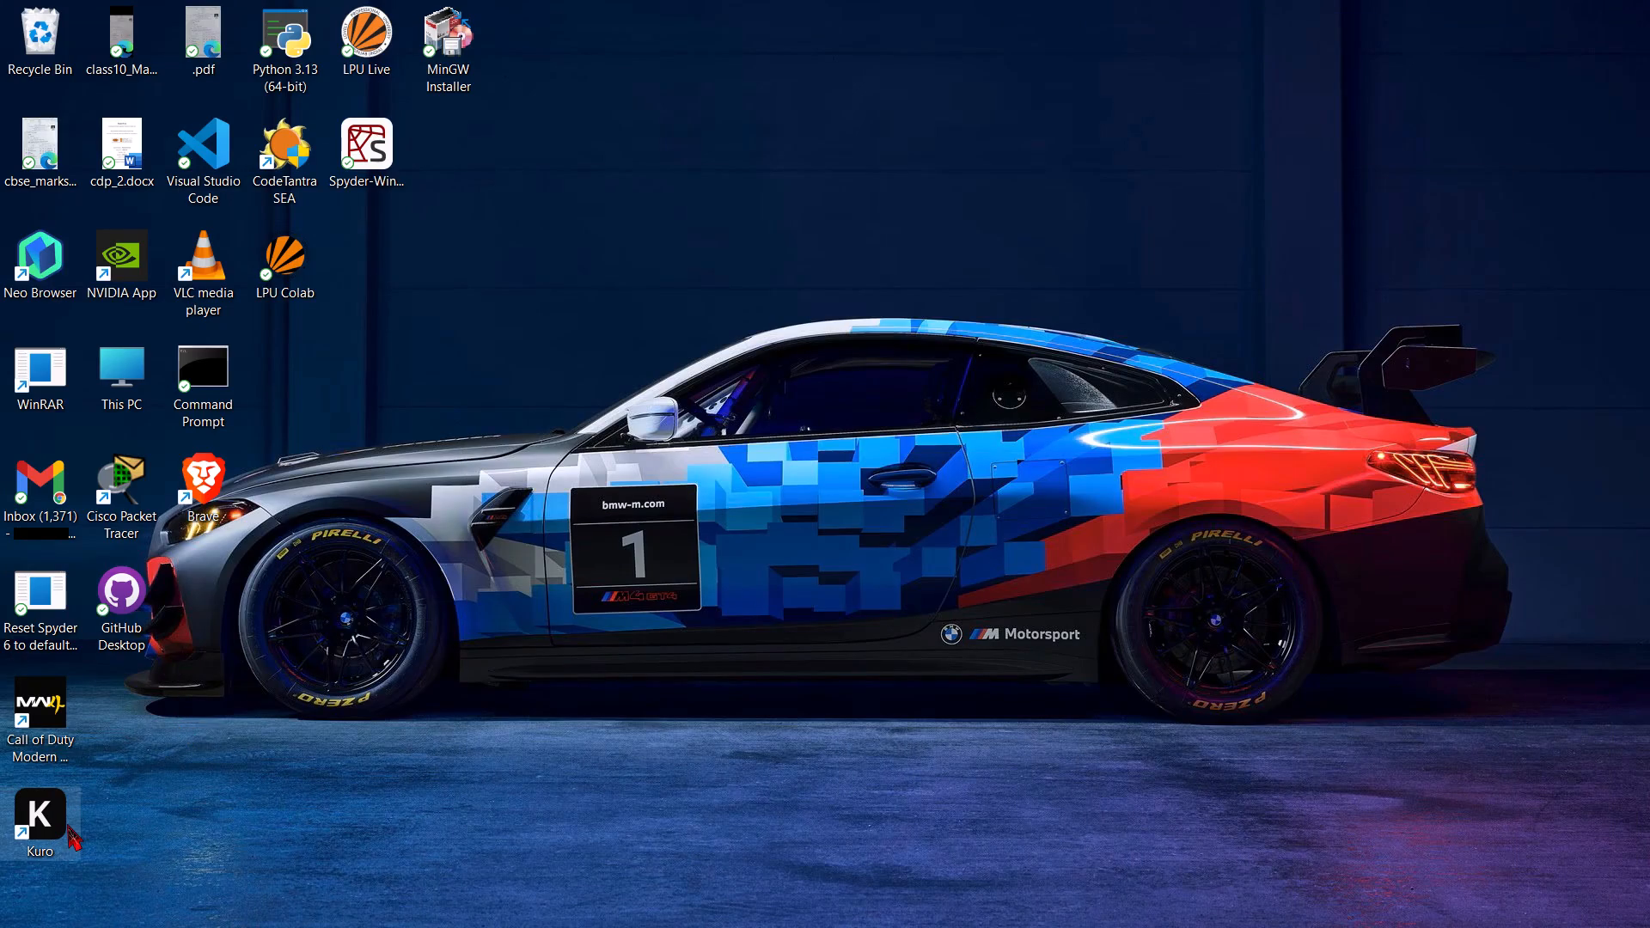
Launch Kuro from its desktop shortcut.
double_click(67, 824)
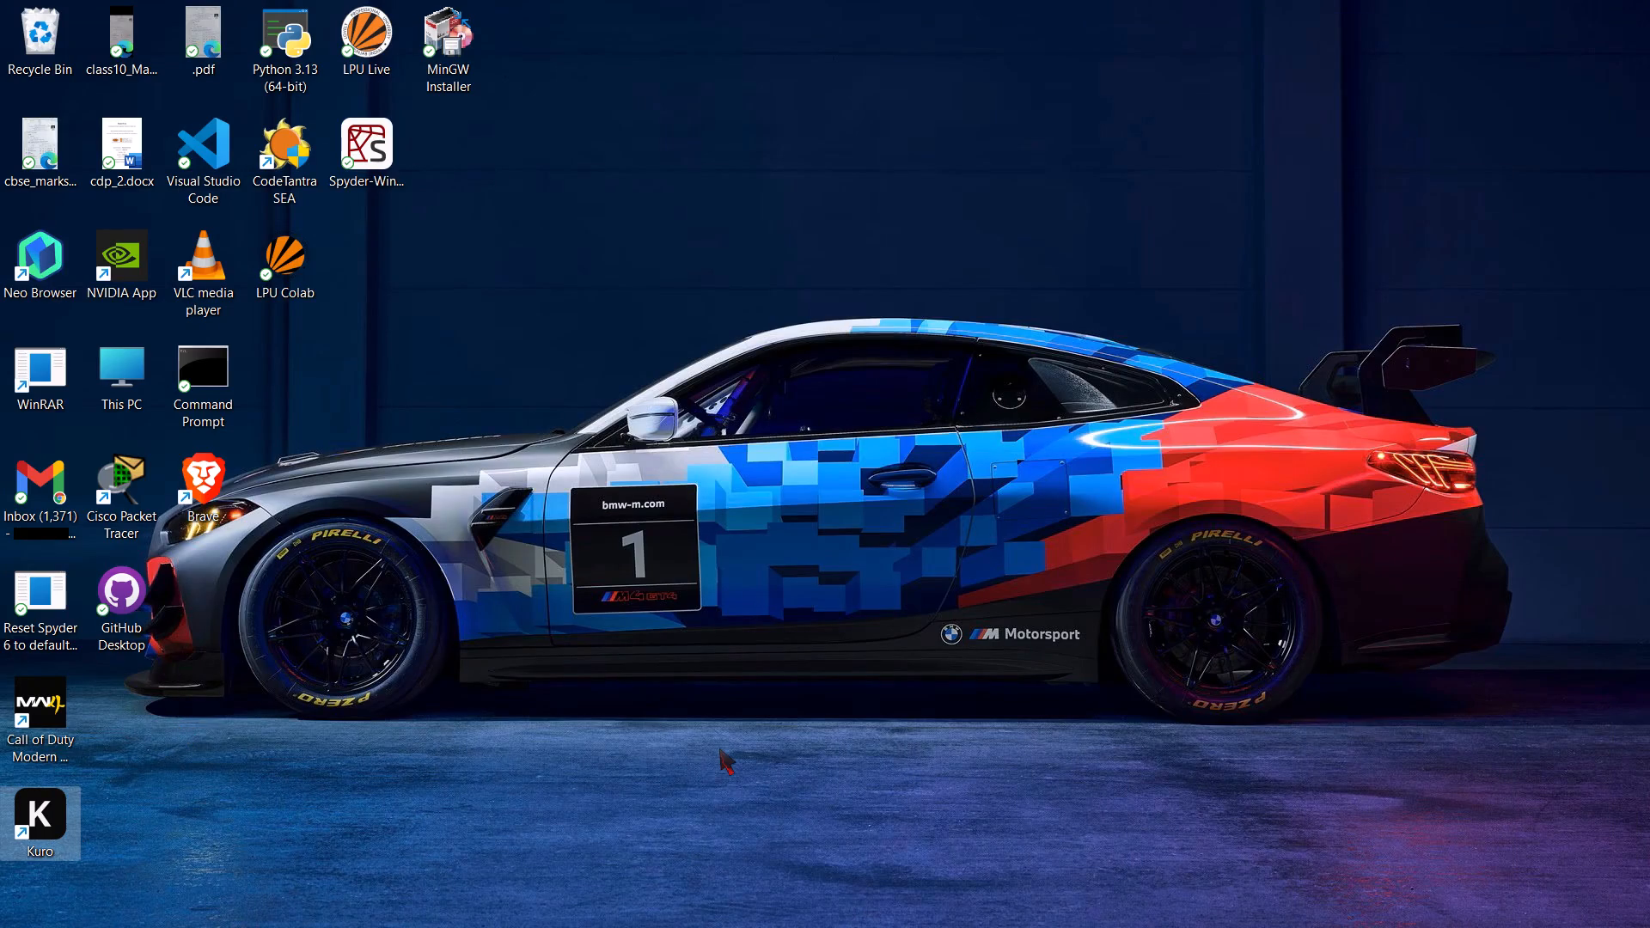
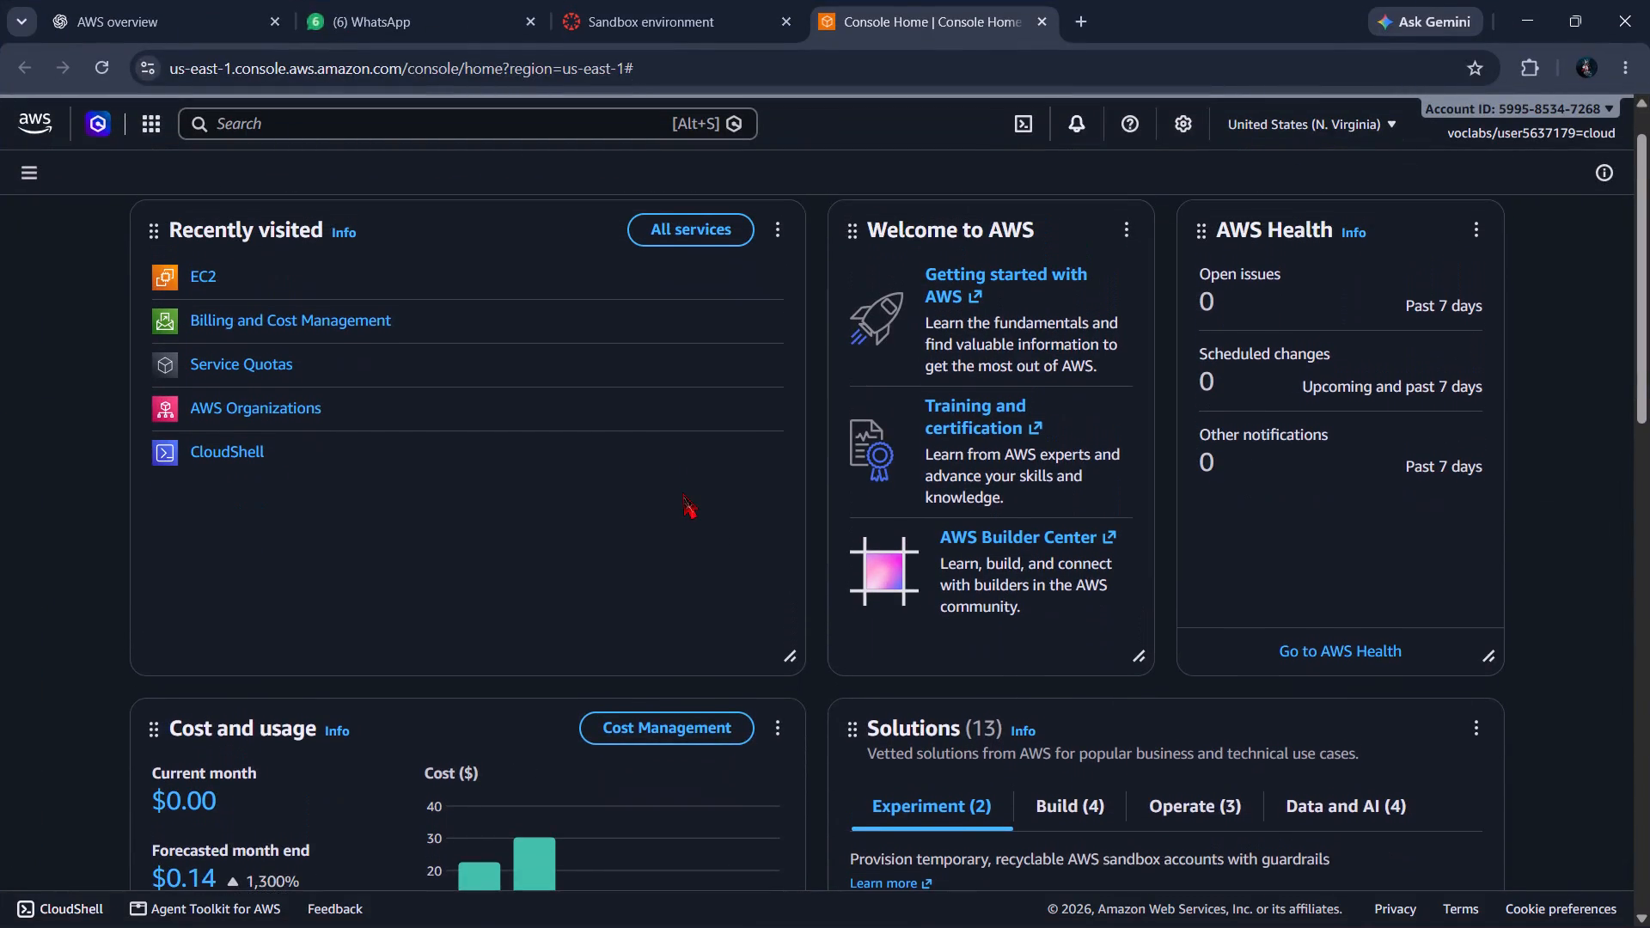
scroll(682, 492, "down", 2)
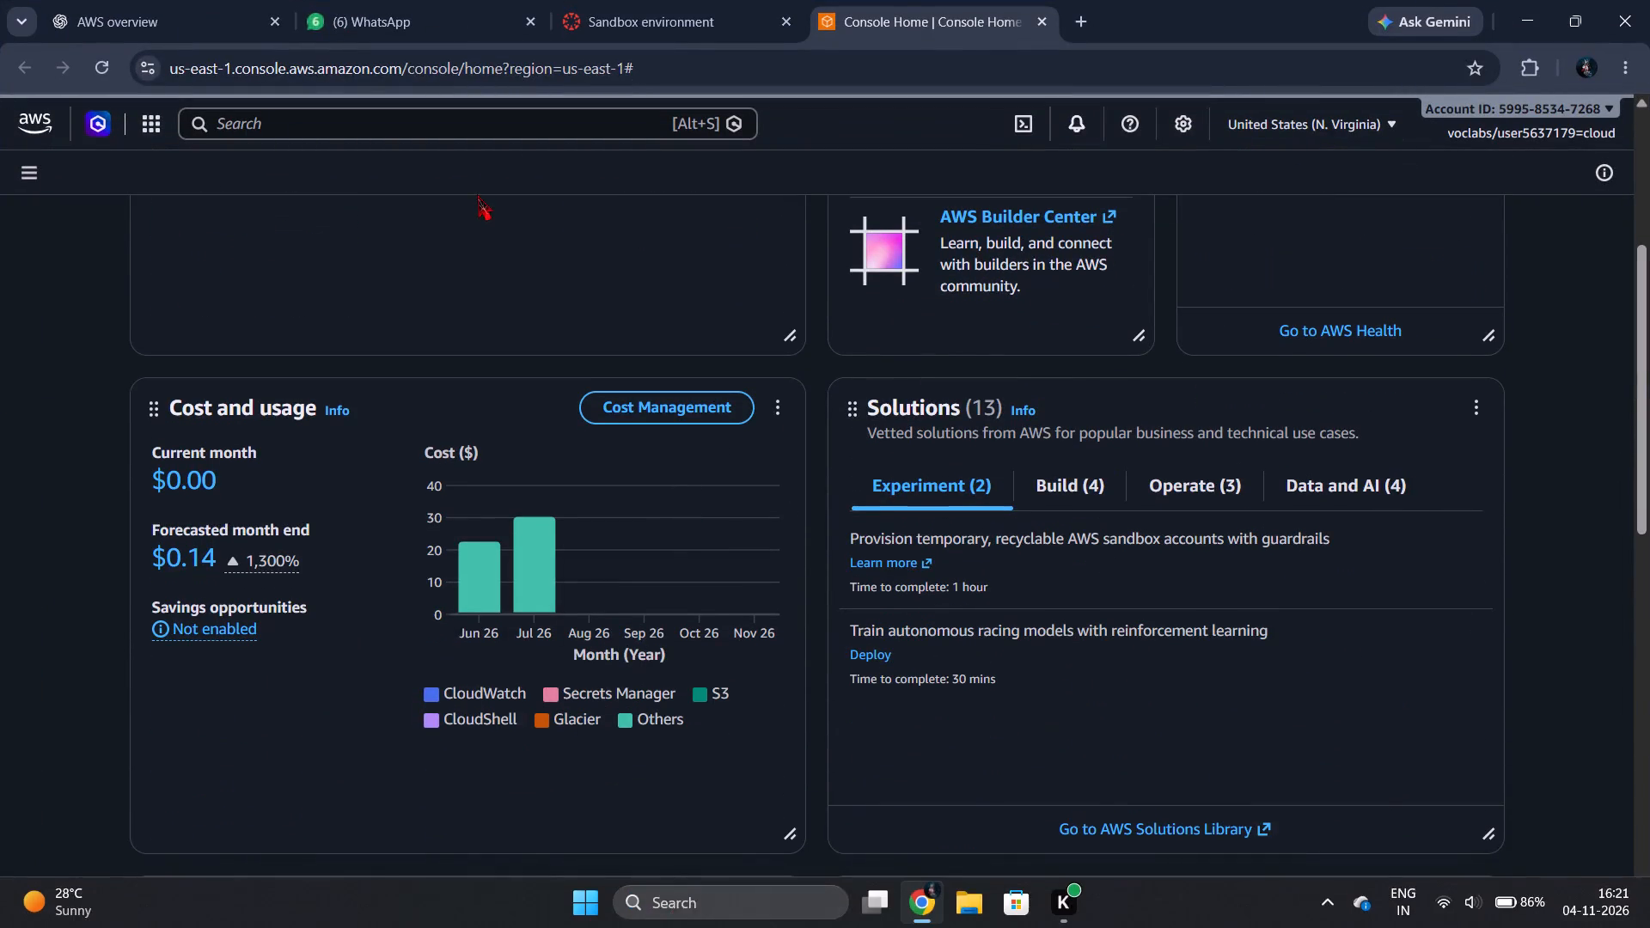
scroll(557, 378, "up", 1)
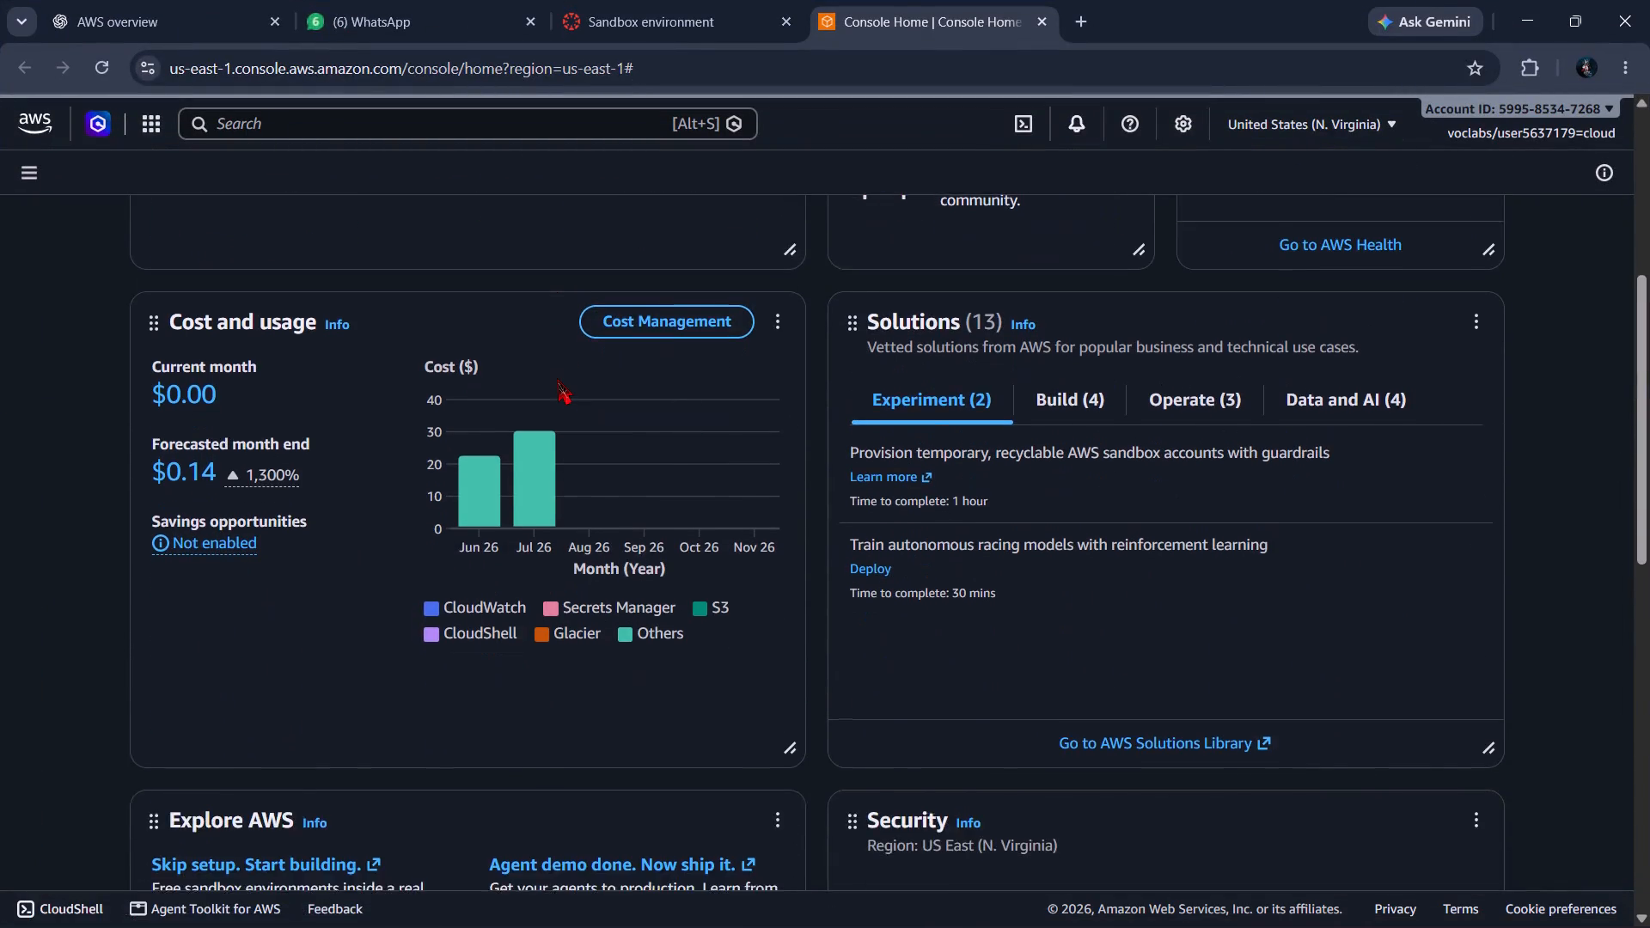
scroll(557, 378, "up", 1)
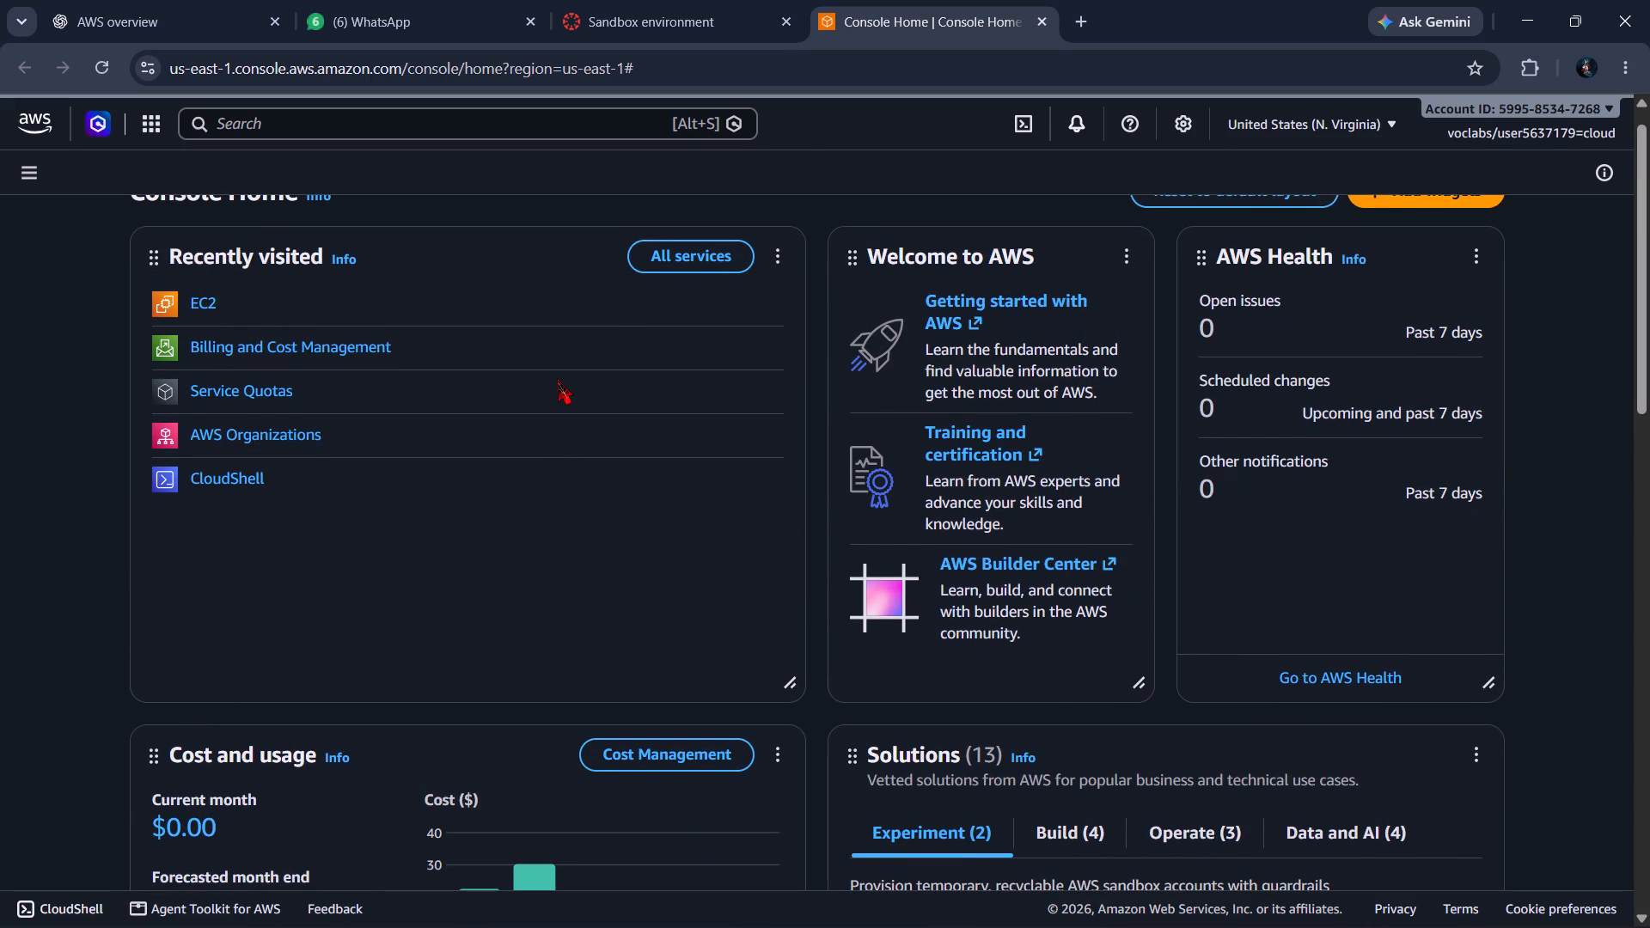
scroll(557, 378, "up", 1)
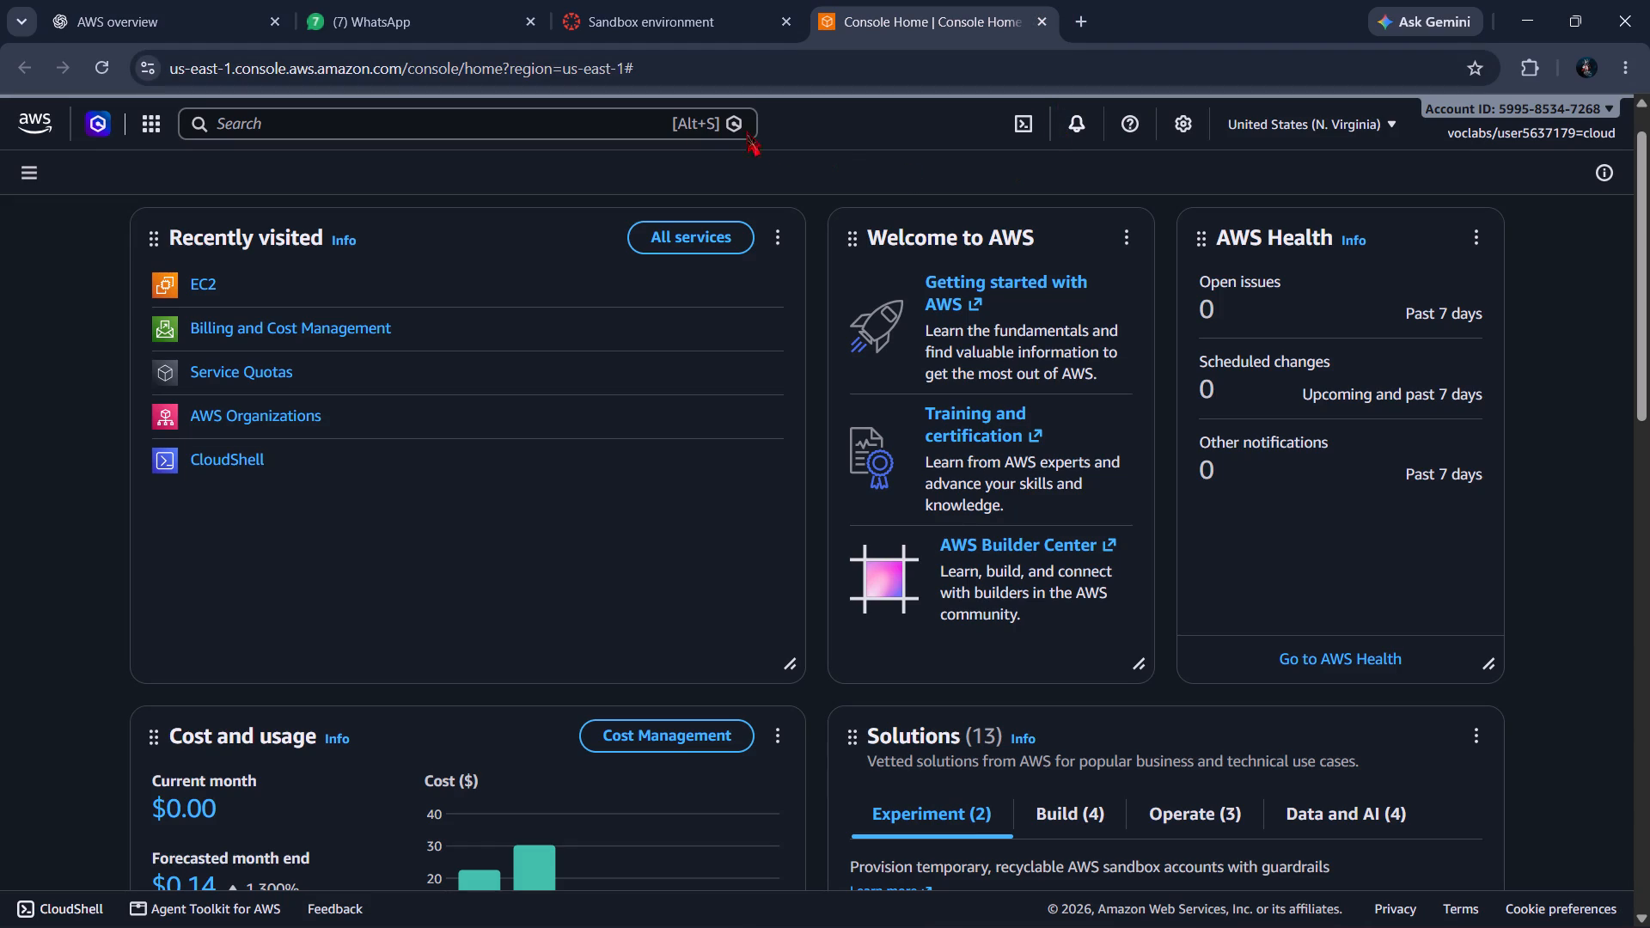
left_click(486, 126)
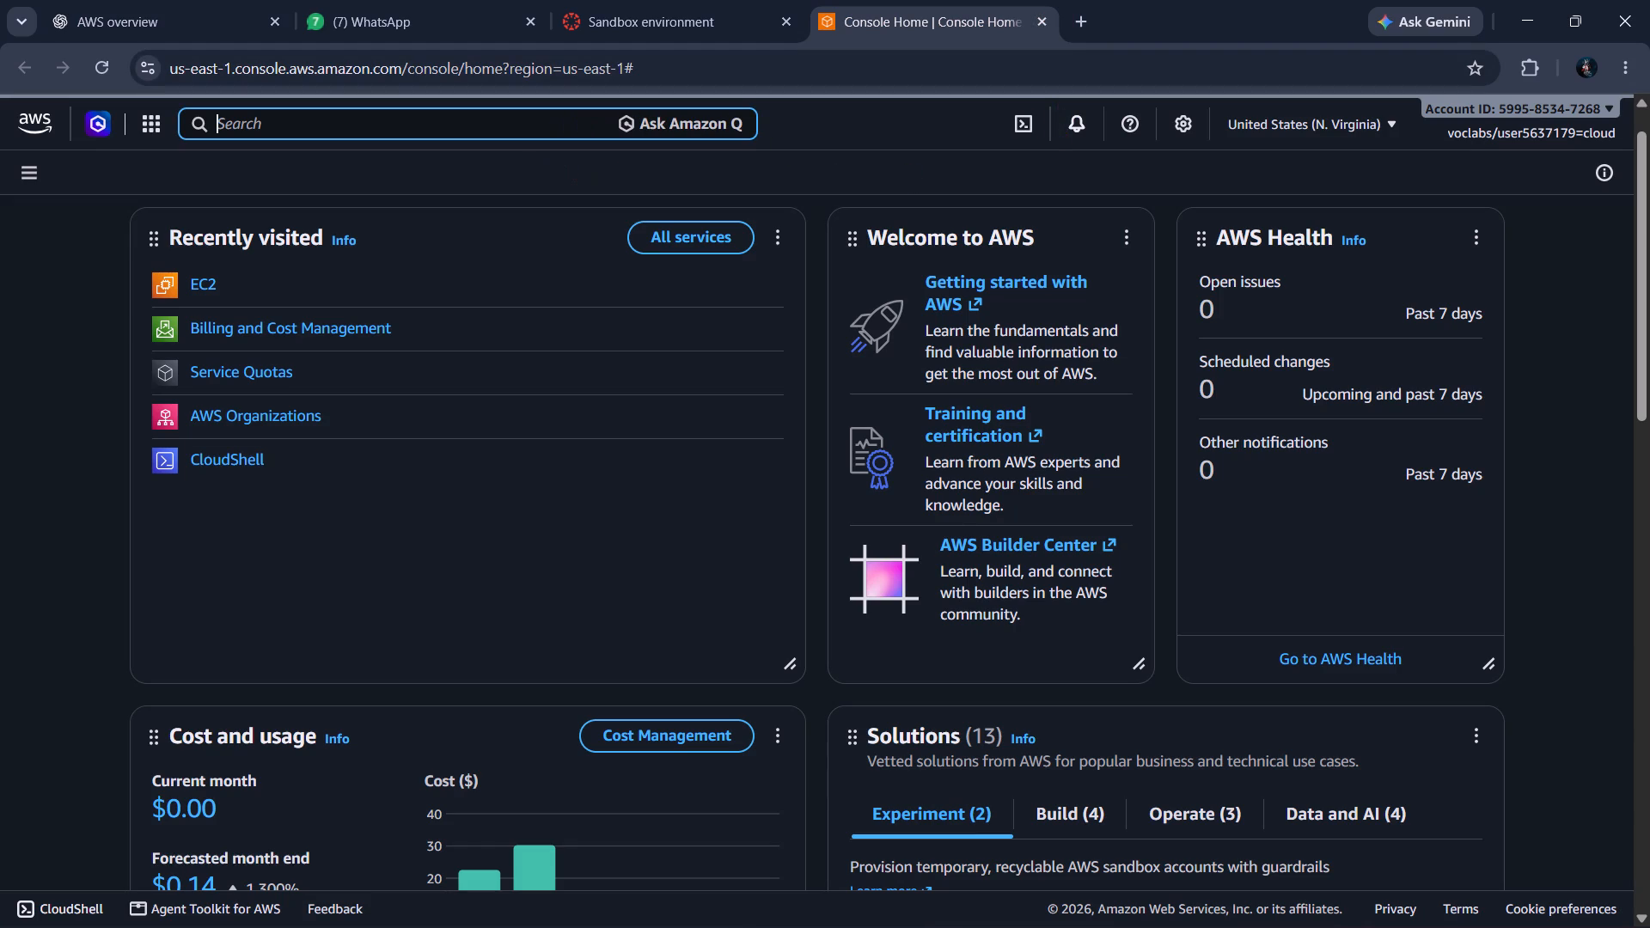
type("EC2")
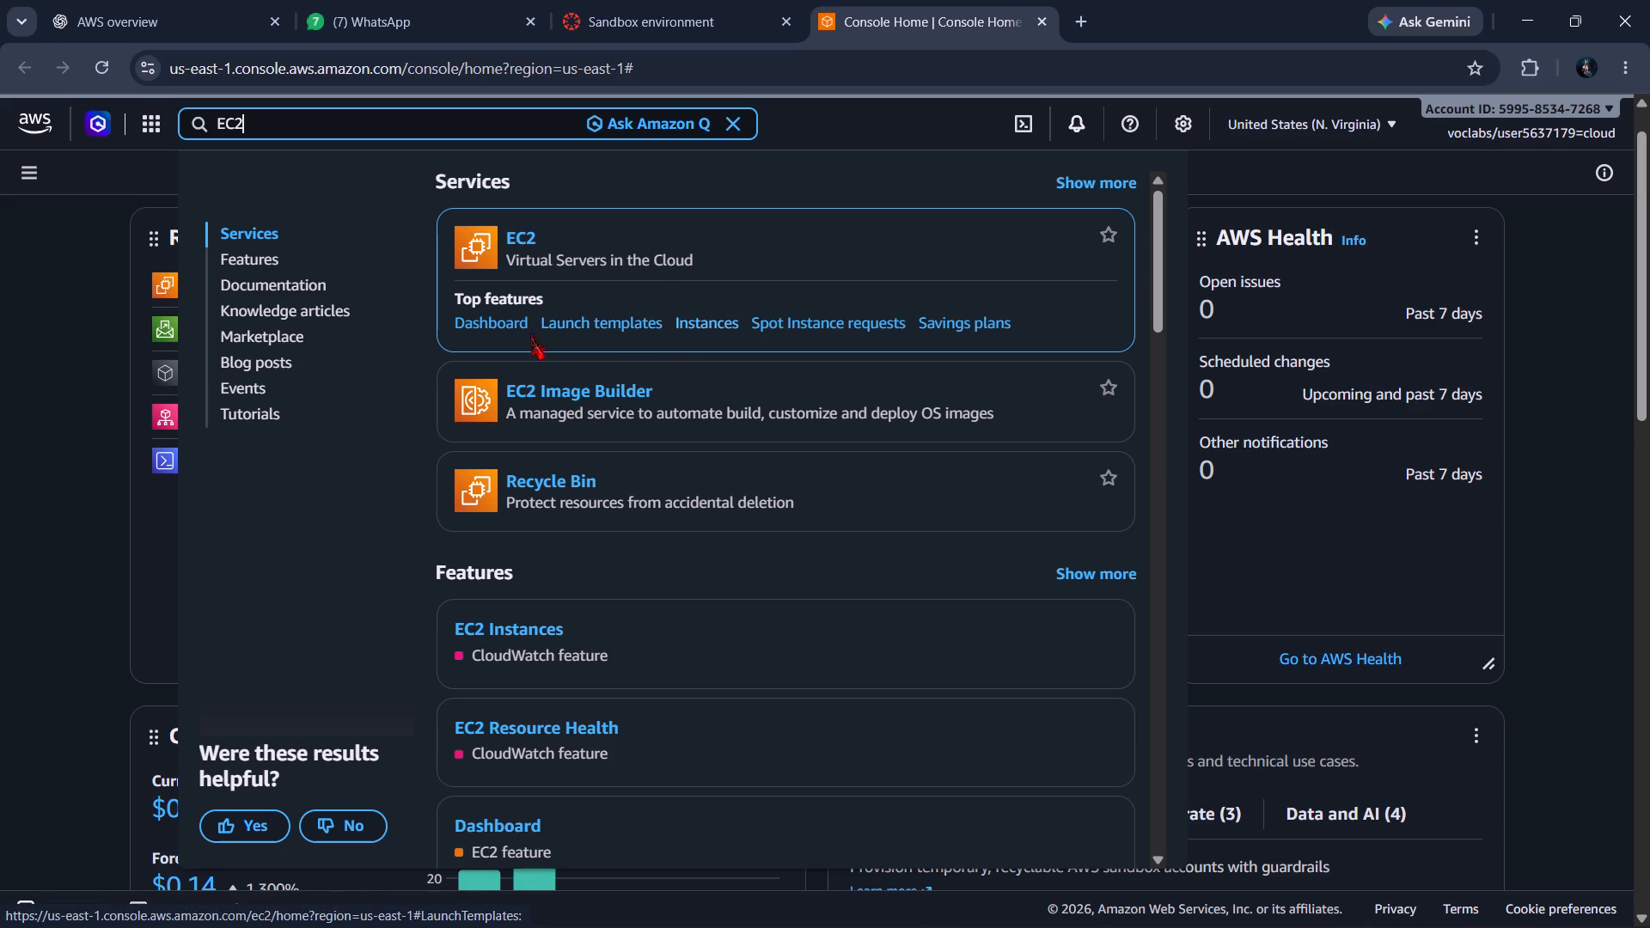
left_click(705, 319)
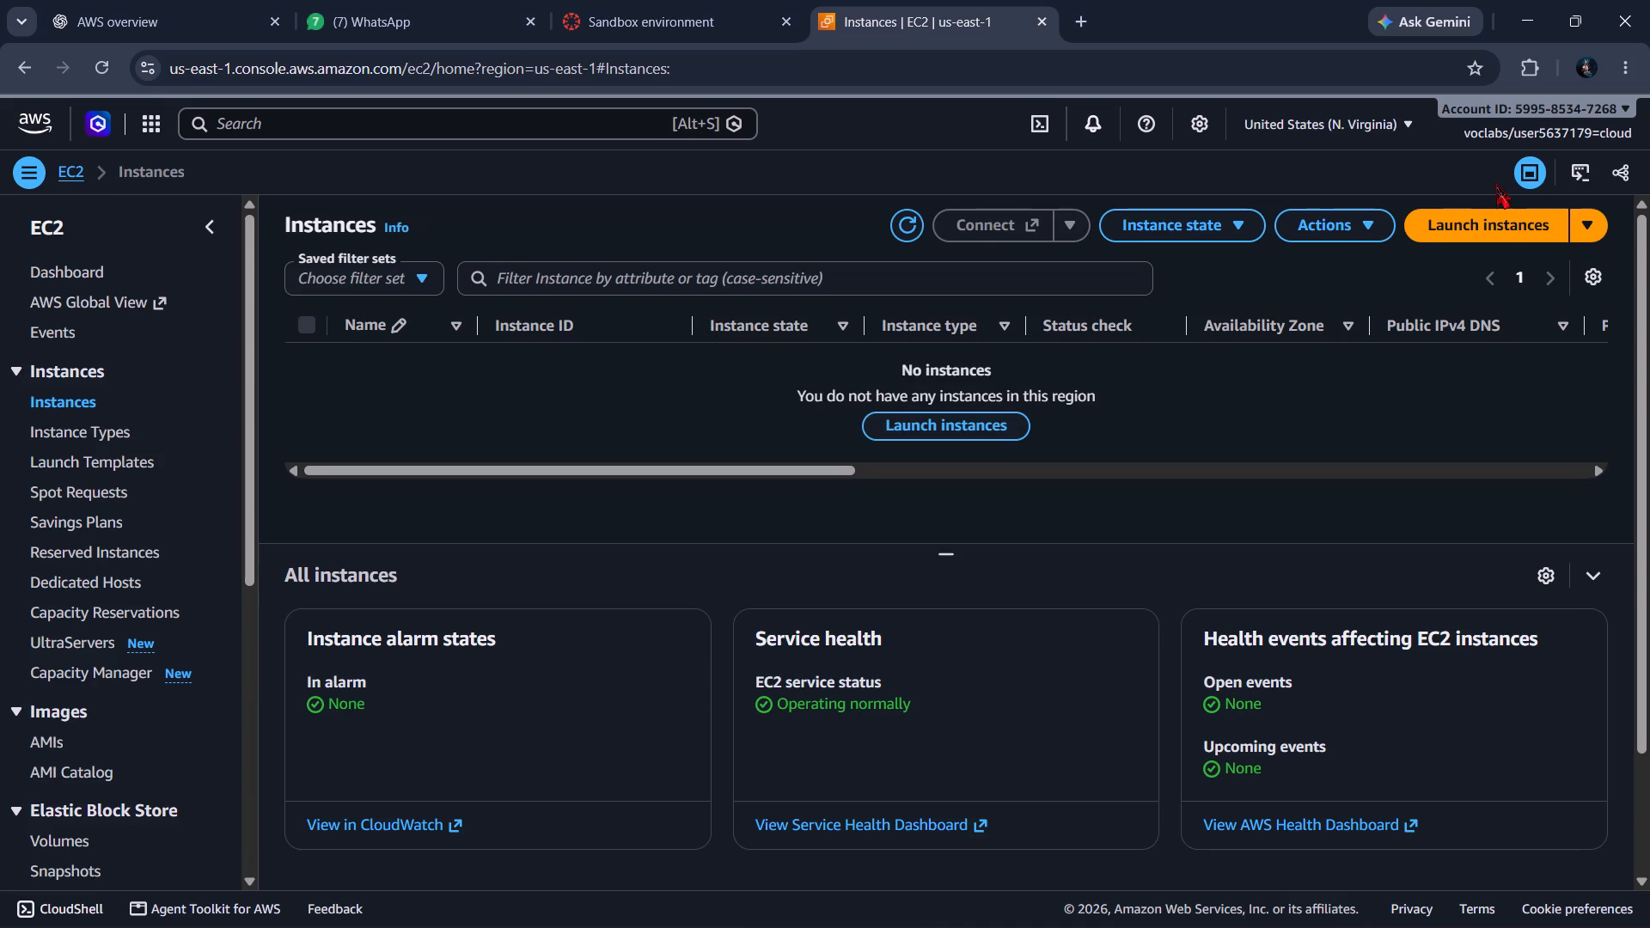
left_click(1494, 222)
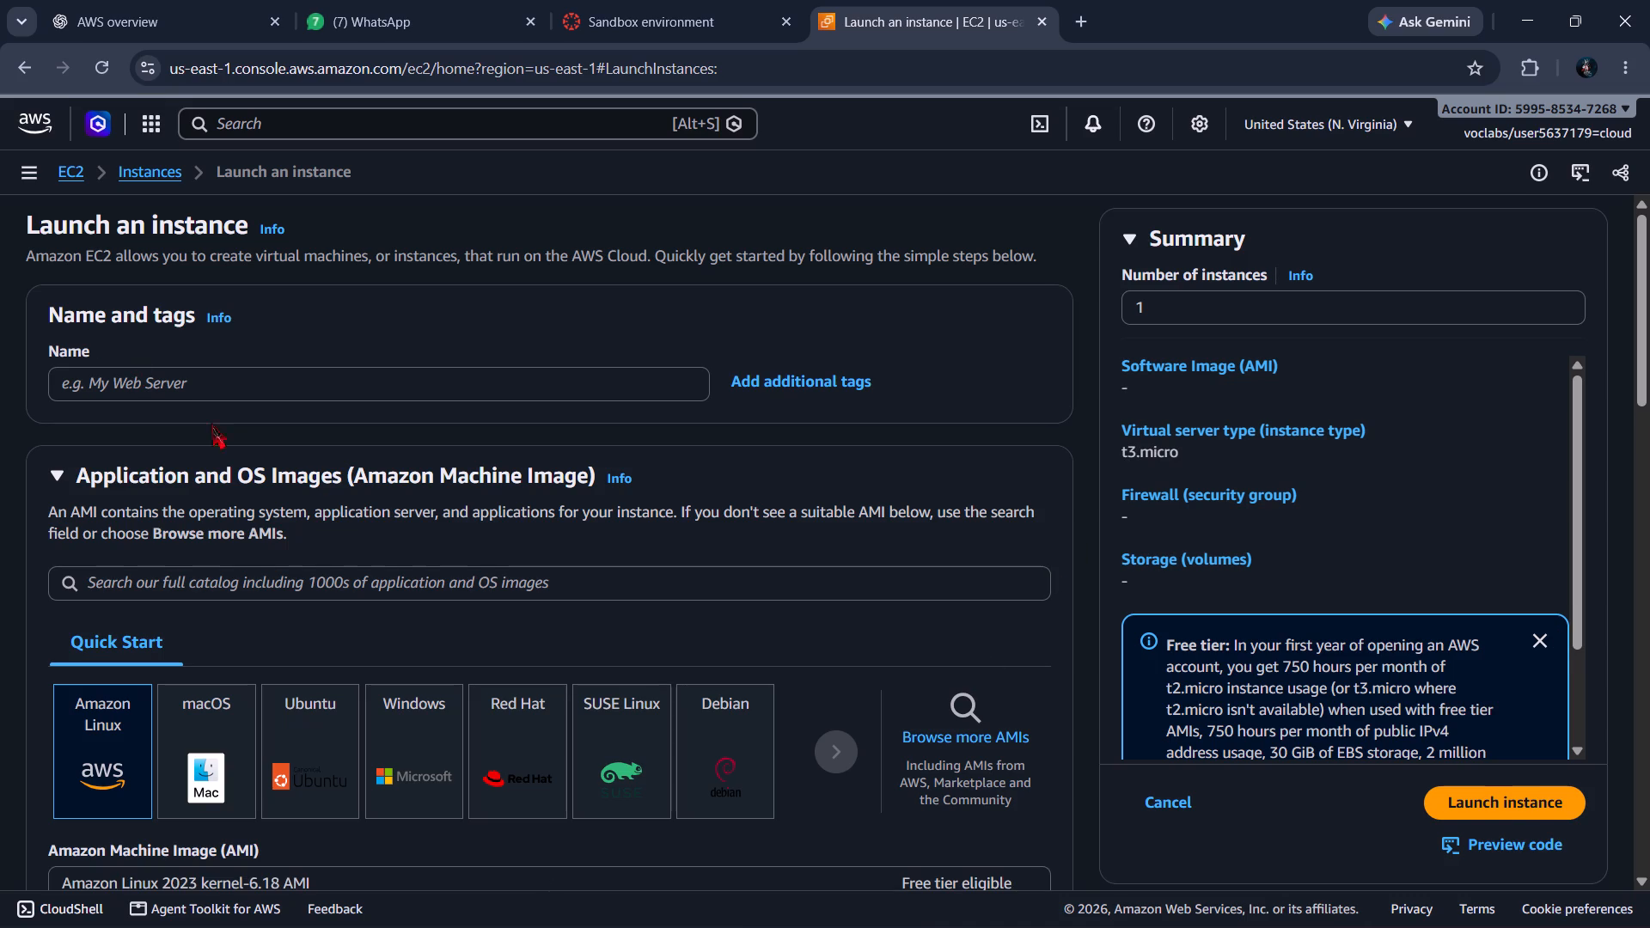
Examine the instance launch form, covering Name and tags, the Quick Start operating system images and the Amazon Machine Image details.
scroll(382, 479, "down", 1)
scroll(382, 479, "up", 3)
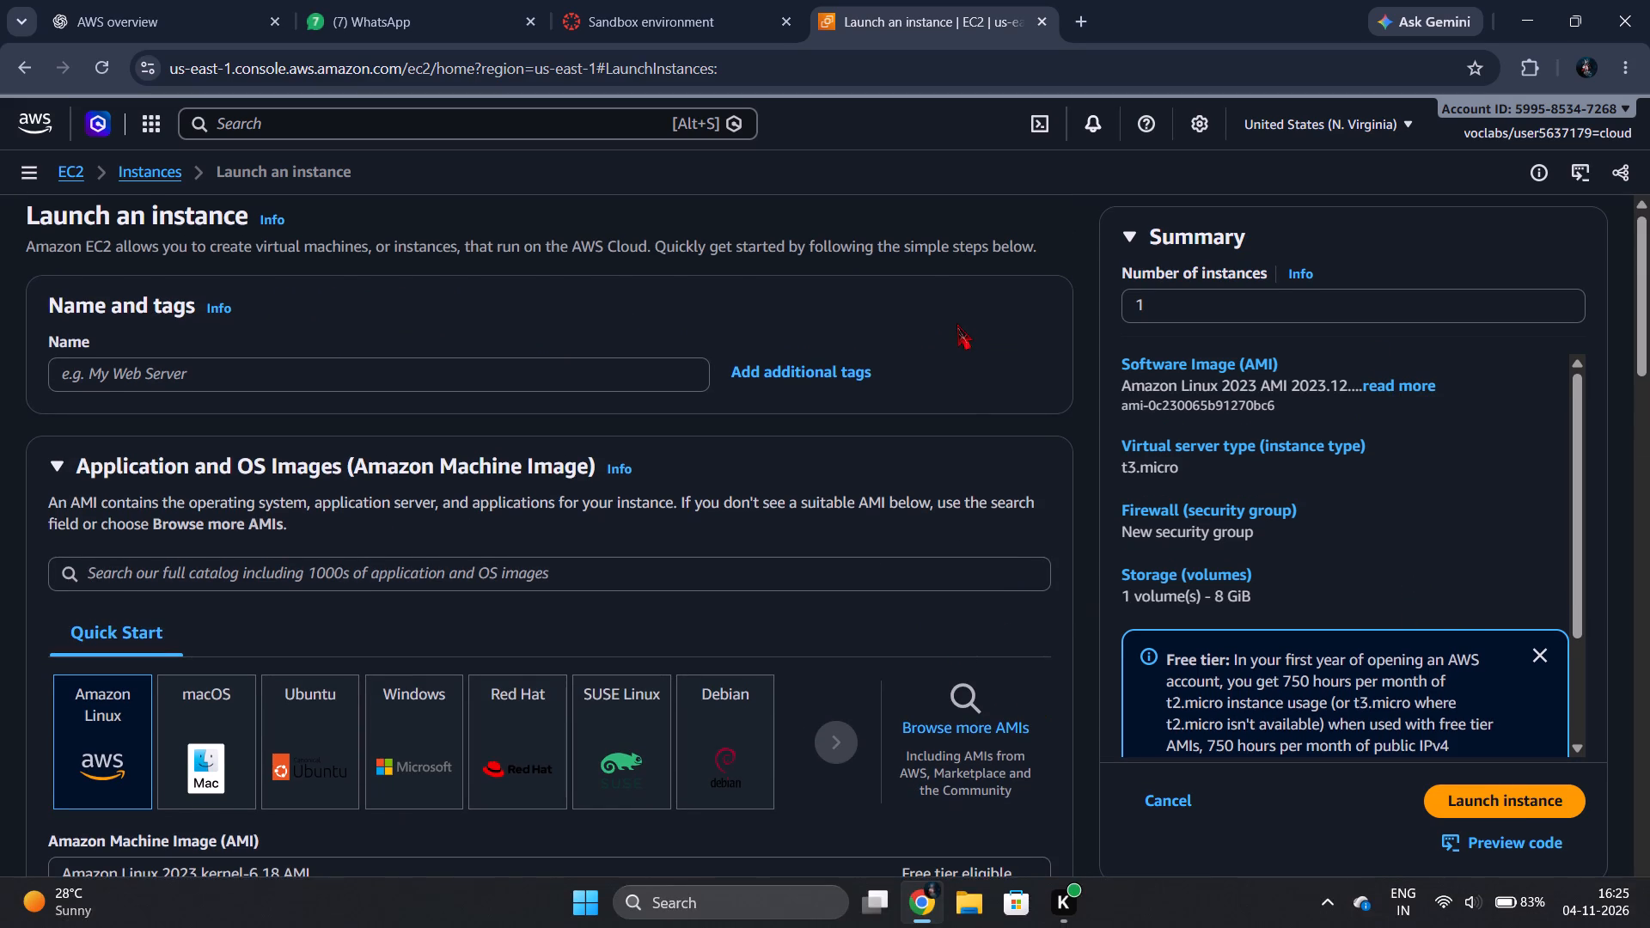
scroll(869, 476, "up", 1)
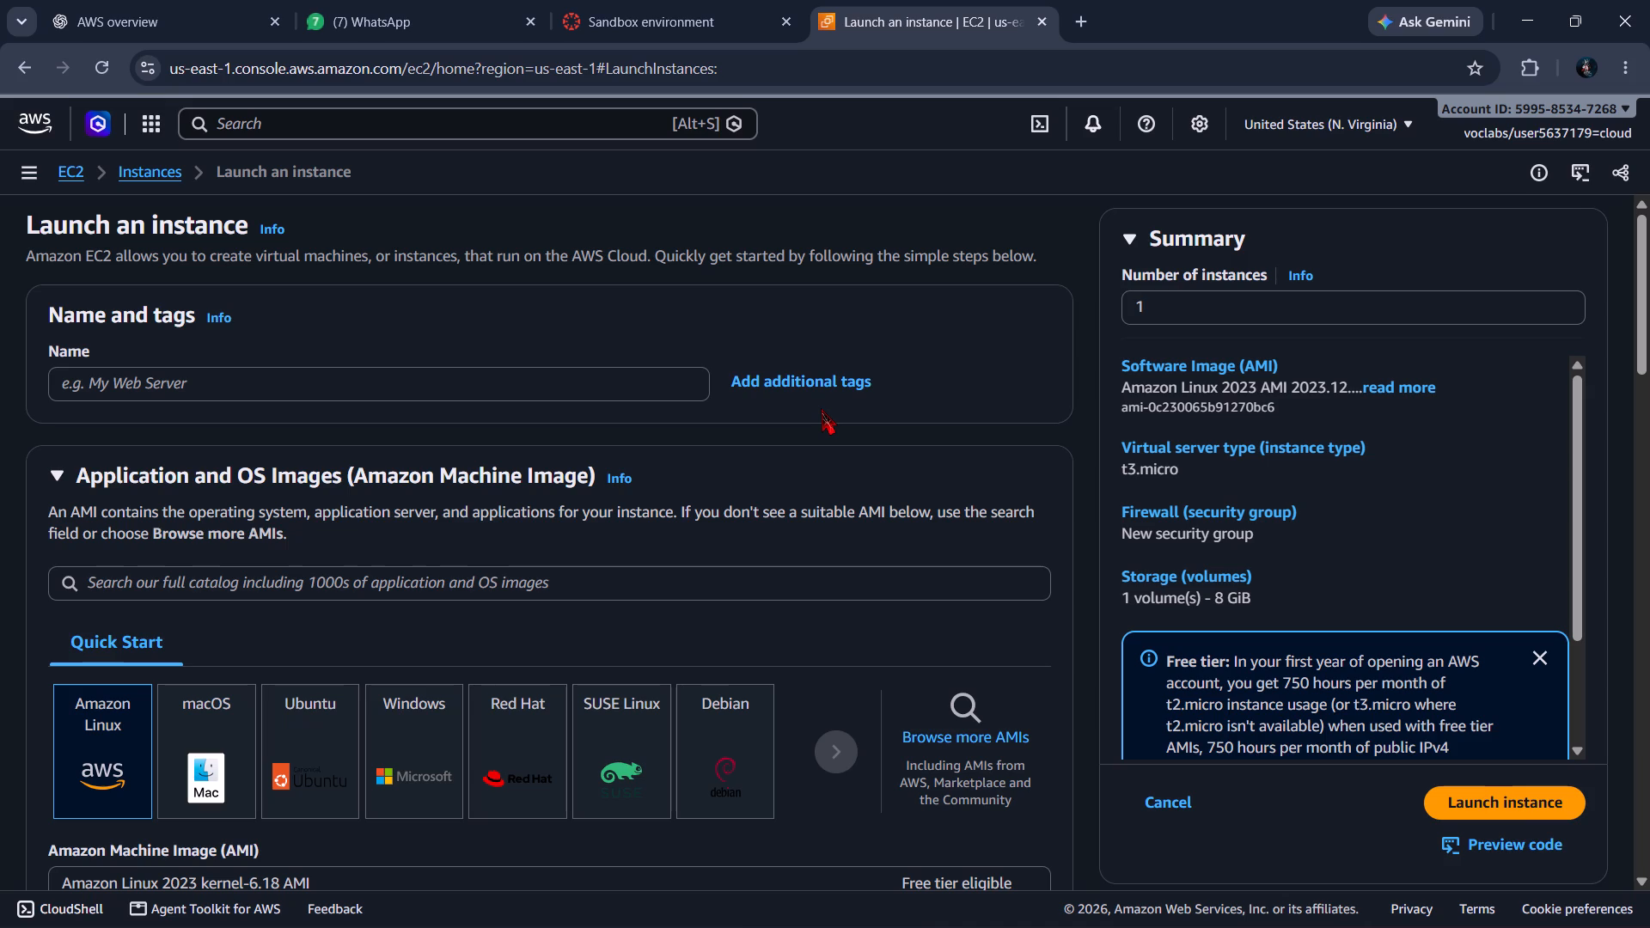
scroll(818, 397, "down", 1)
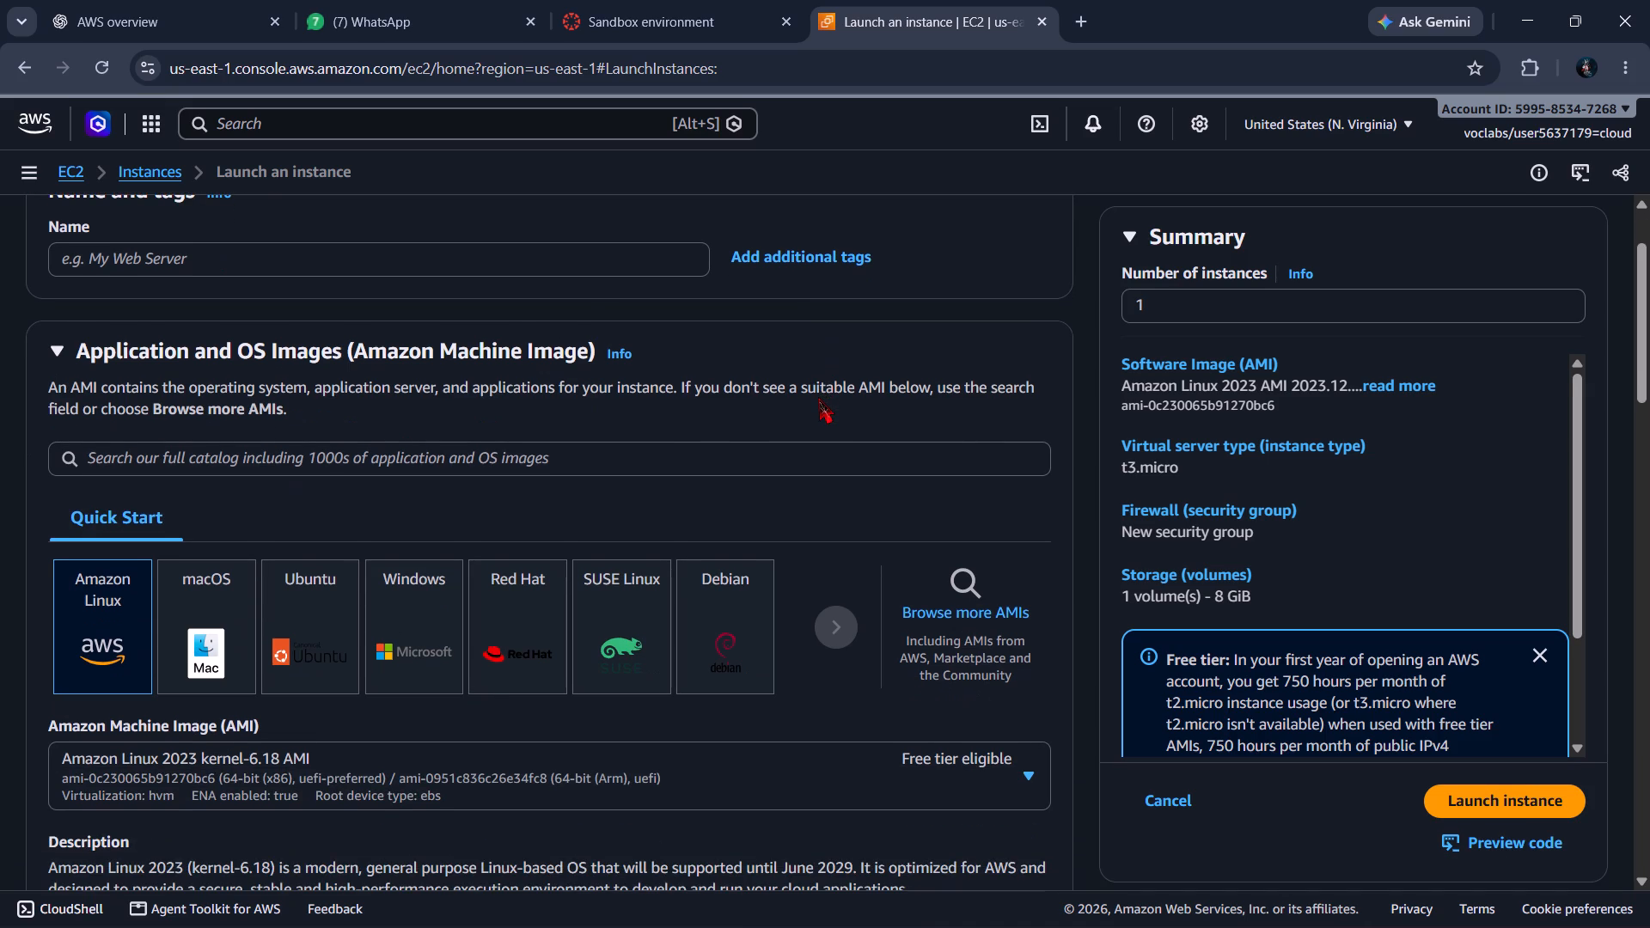
scroll(818, 397, "down", 1)
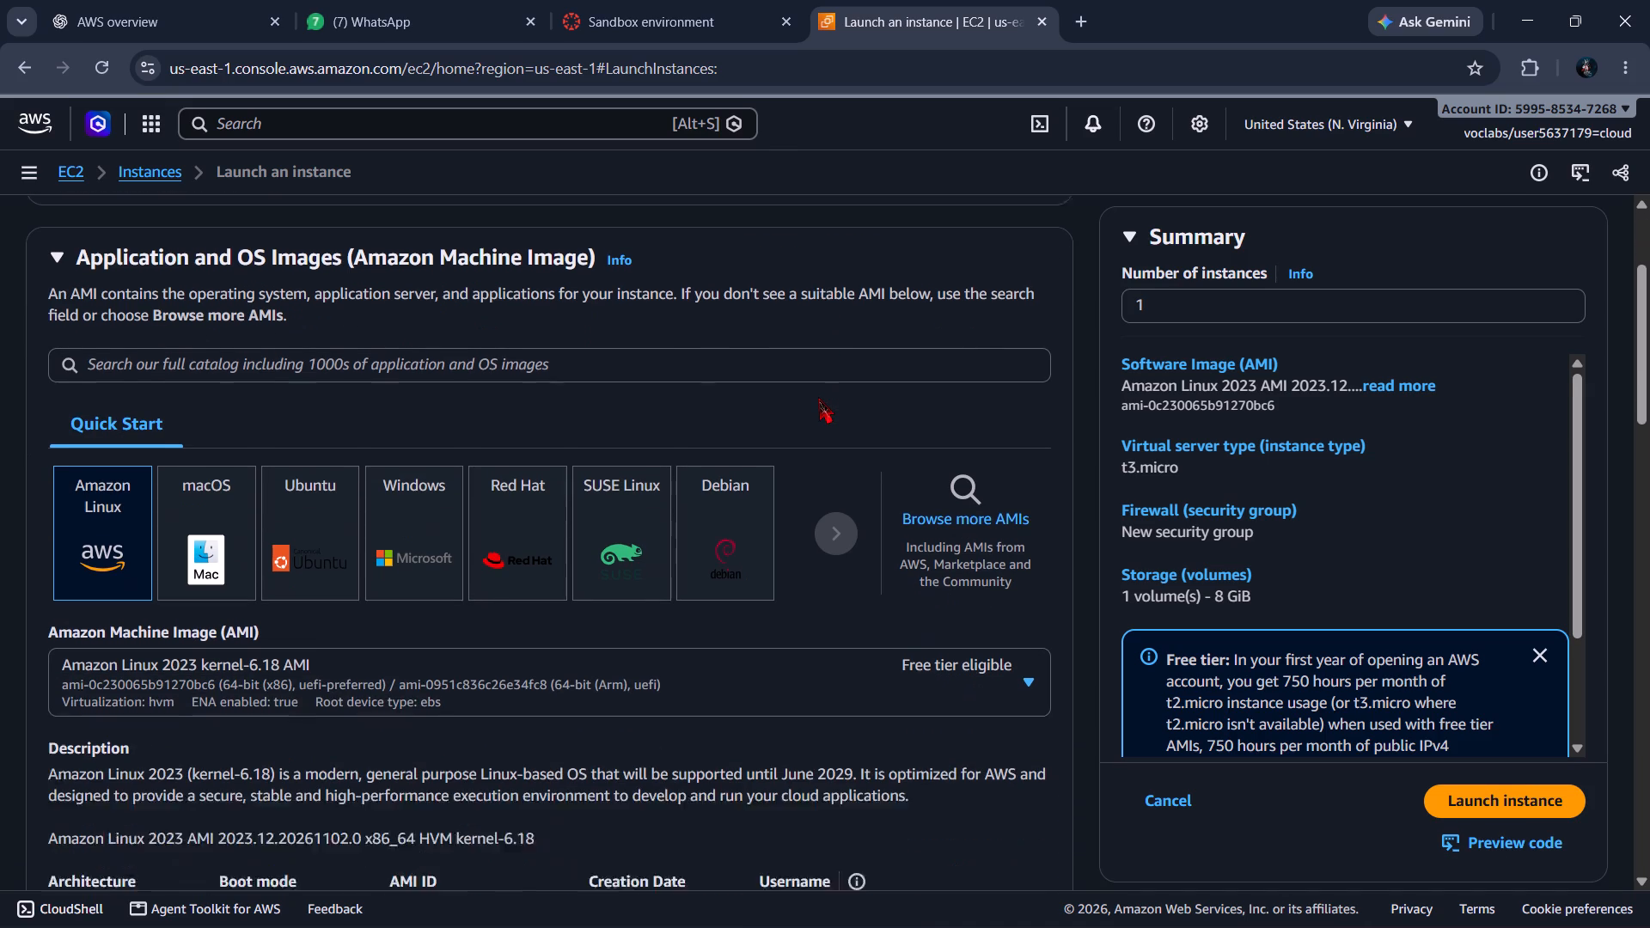
scroll(818, 397, "down", 1)
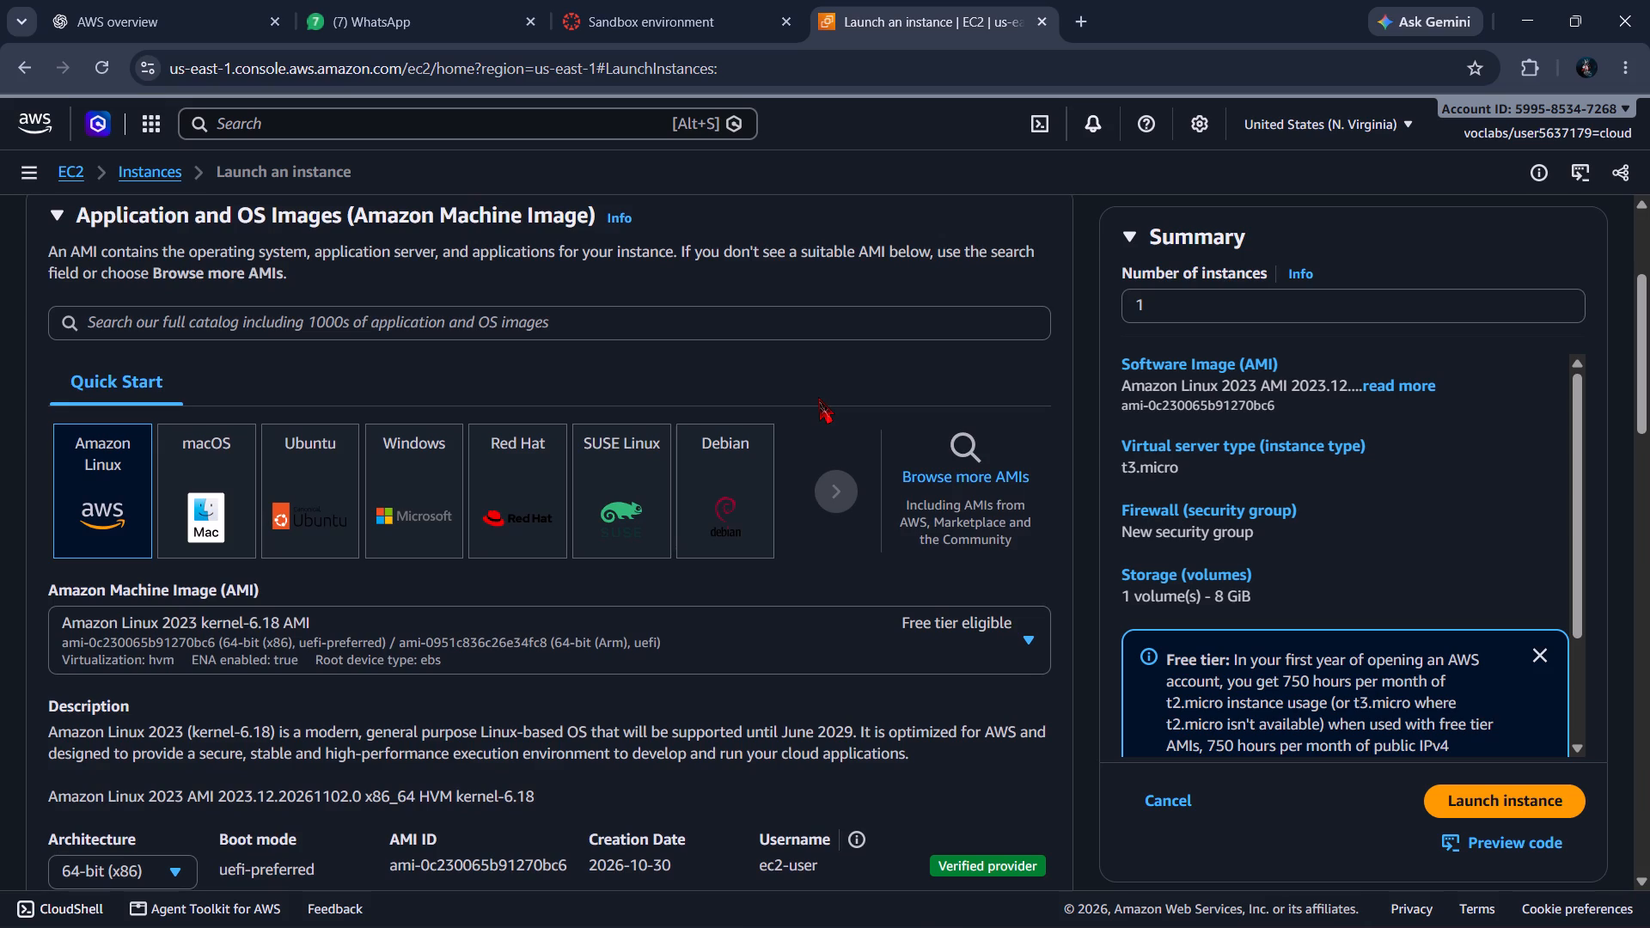
scroll(818, 397, "down", 1)
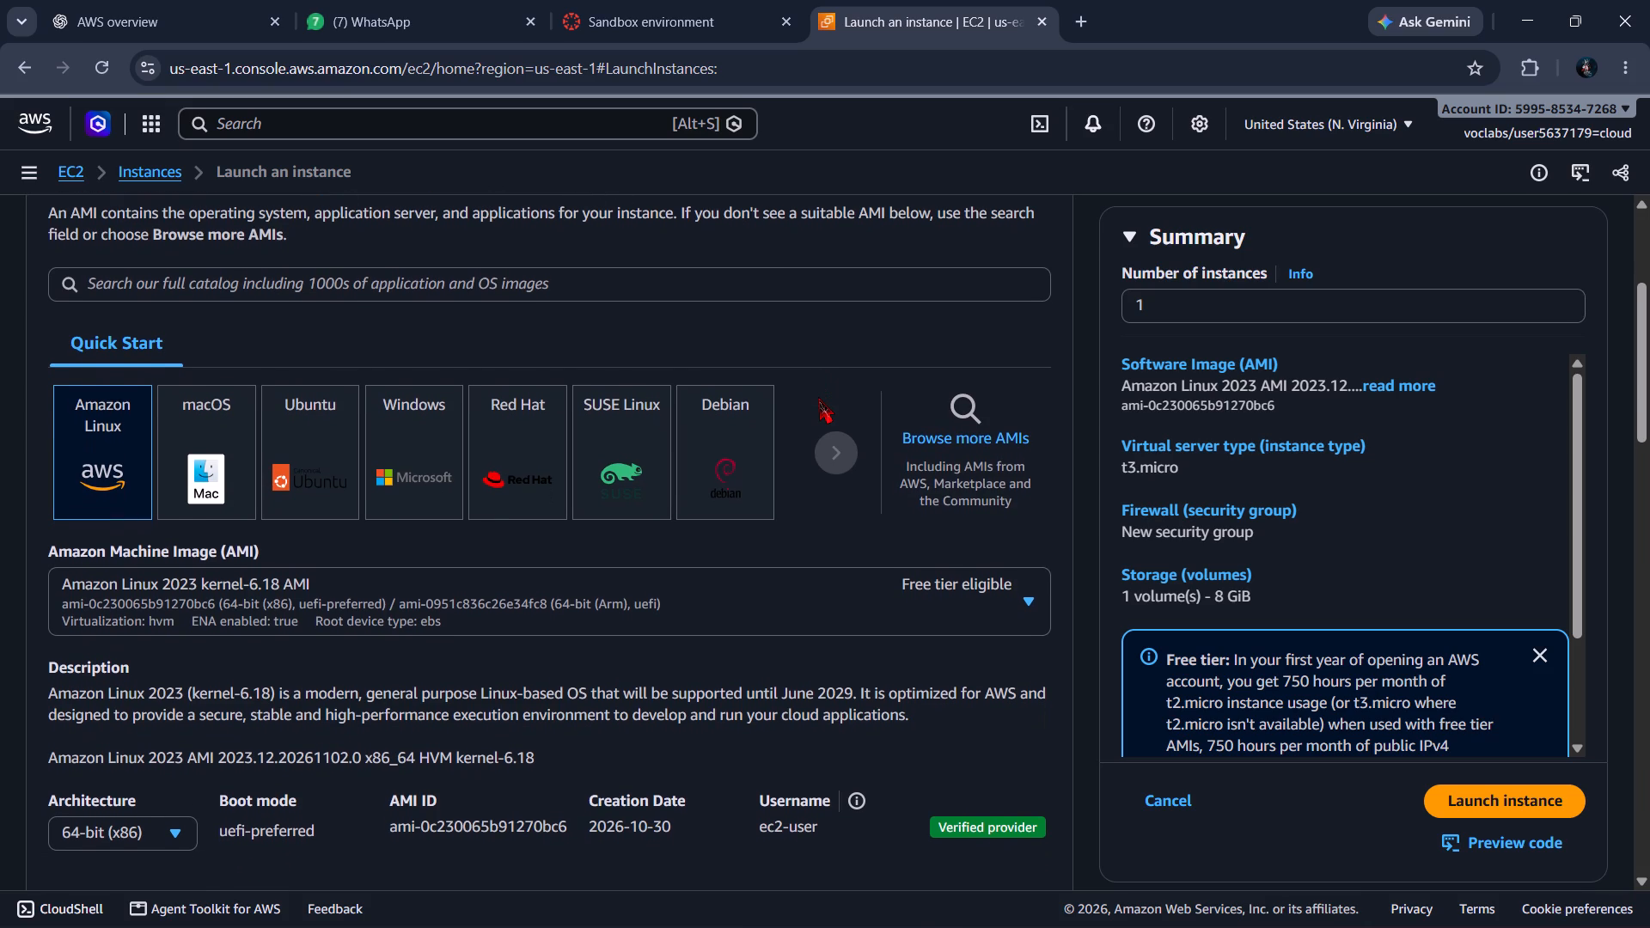
scroll(818, 397, "down", 1)
scroll(818, 397, "up", 1)
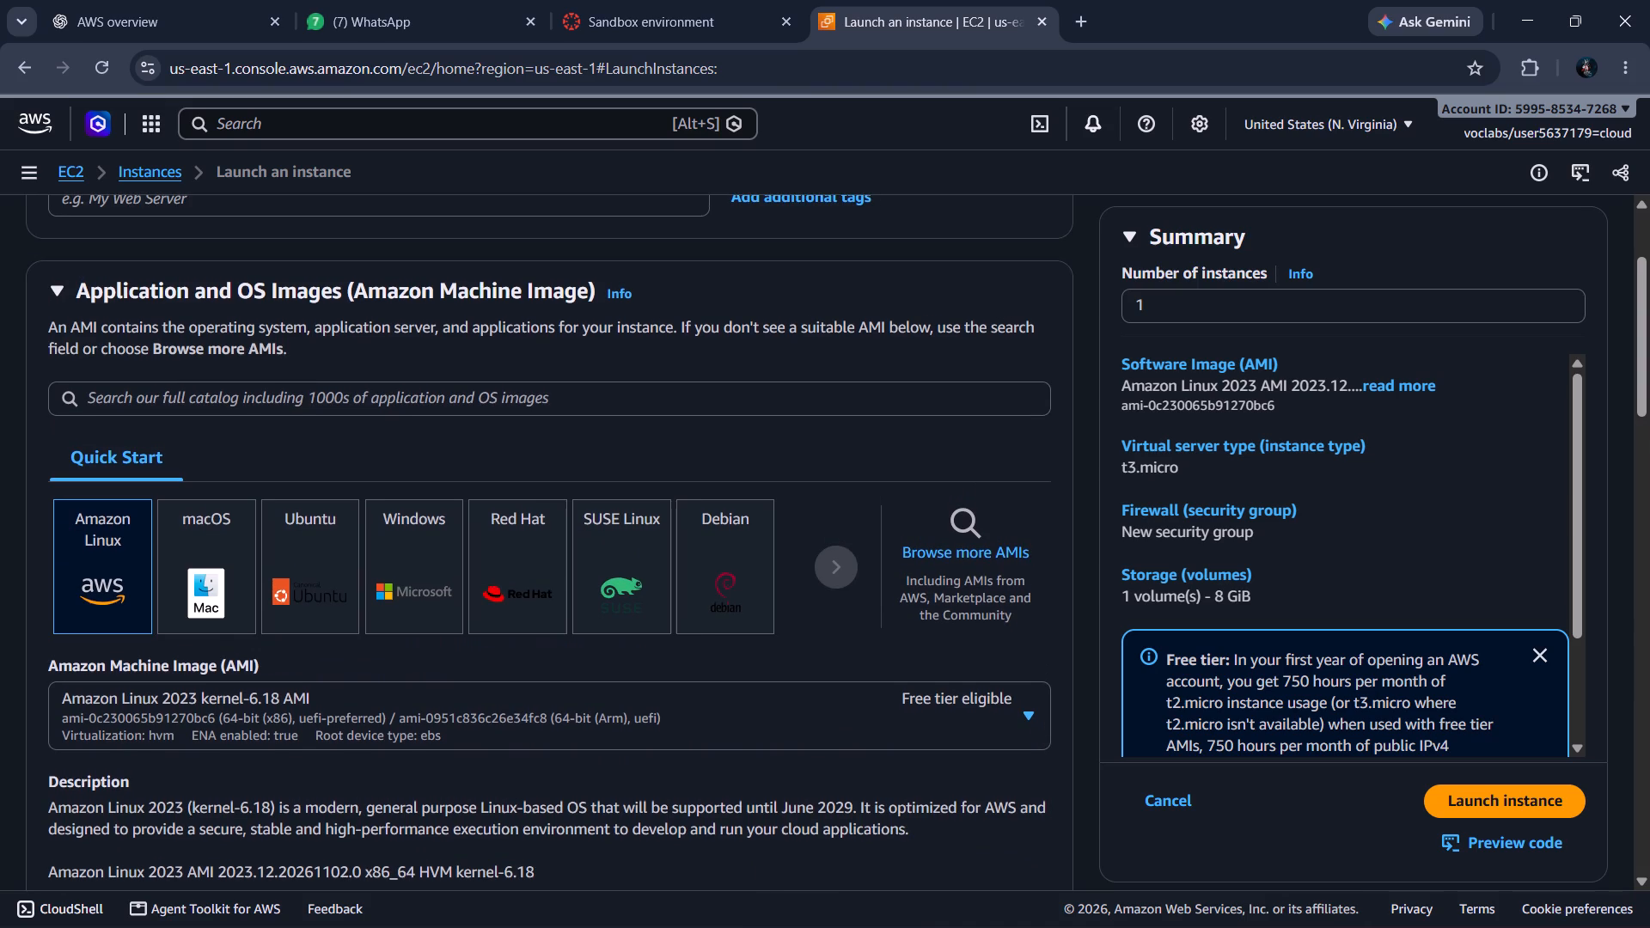
scroll(818, 397, "down", 1)
scroll(818, 397, "up", 3)
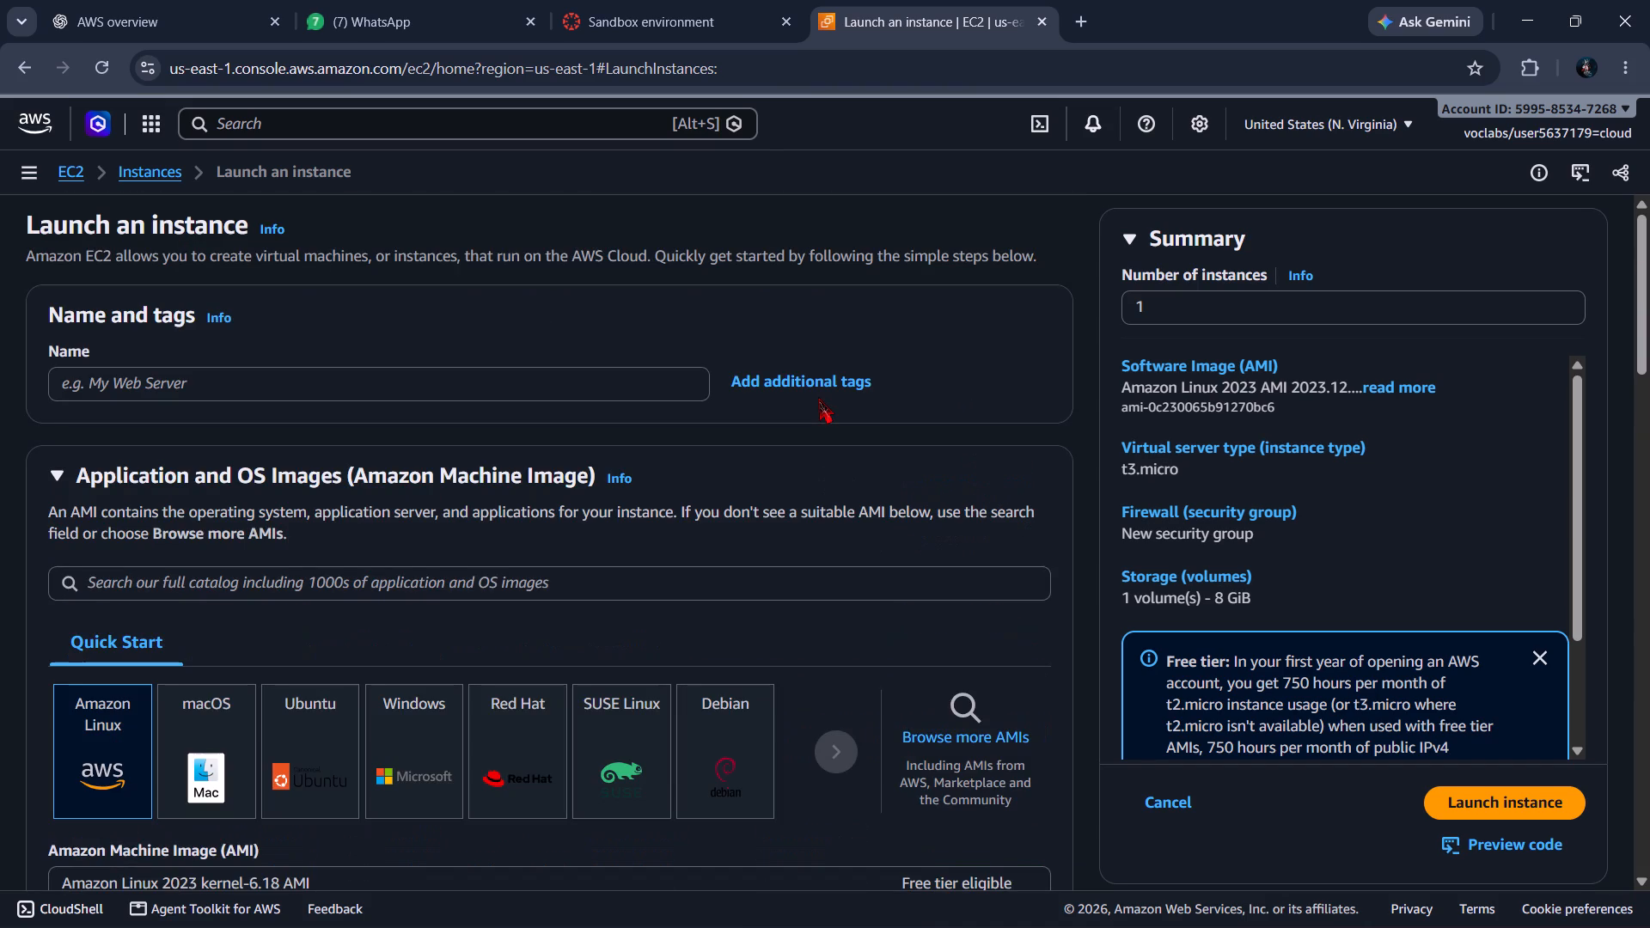
scroll(818, 397, "up", 2)
Review the launch form again from the instance name to the AMI description, architecture, boot mode and username.
scroll(818, 397, "up", 1)
scroll(818, 397, "down", 7)
scroll(818, 397, "up", 7)
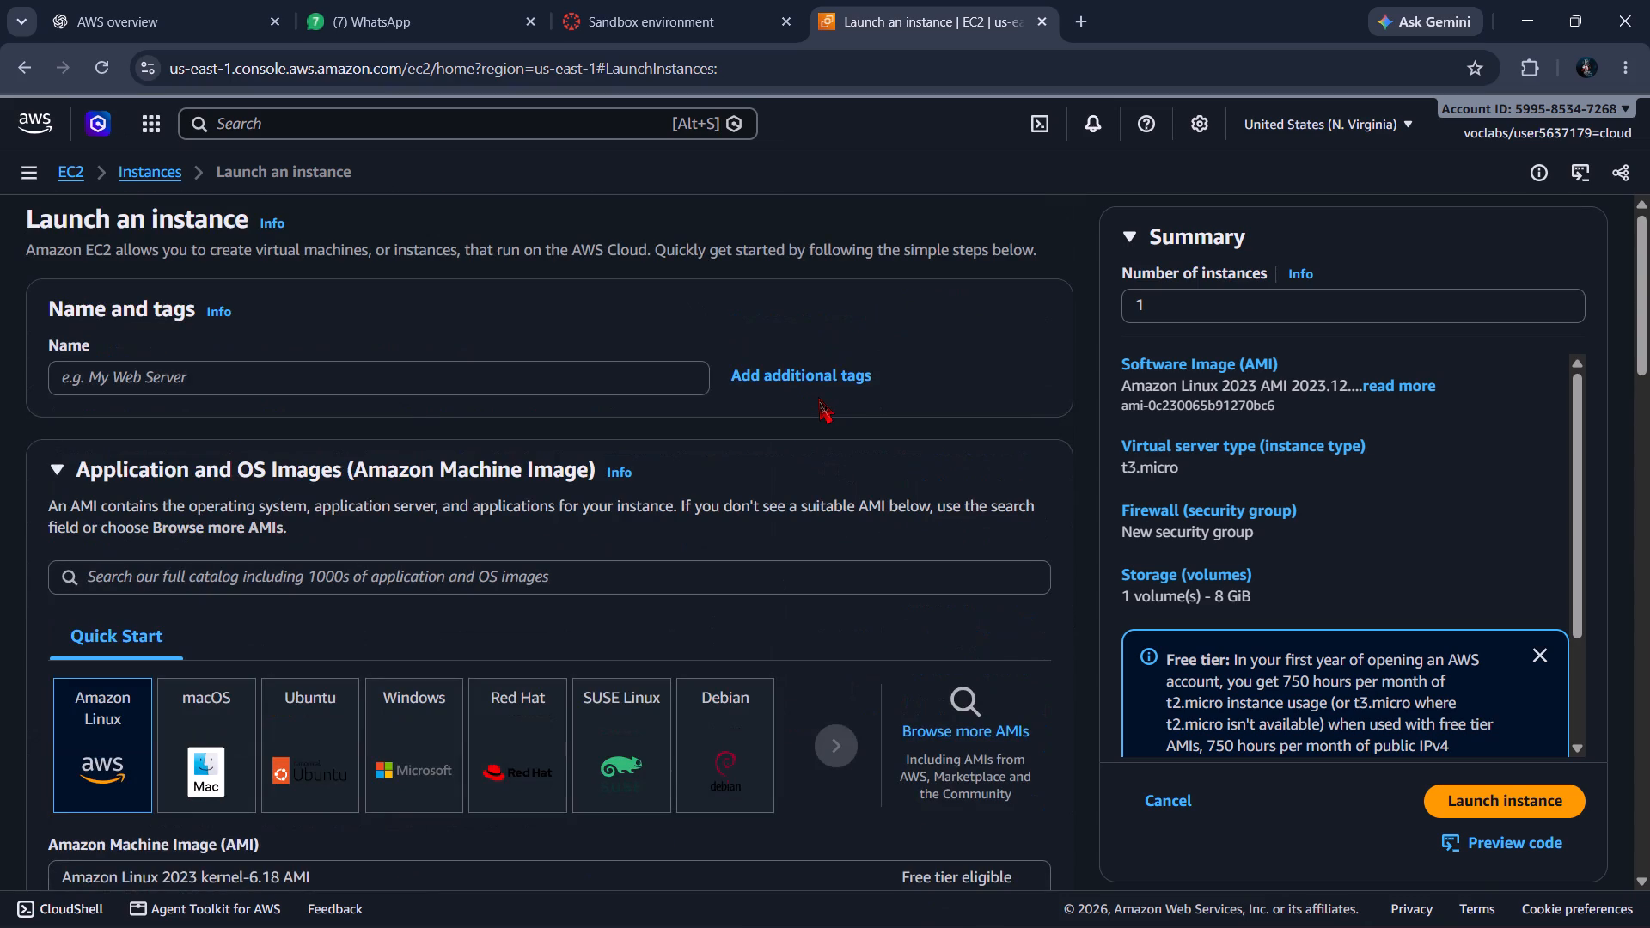
scroll(818, 397, "down", 1)
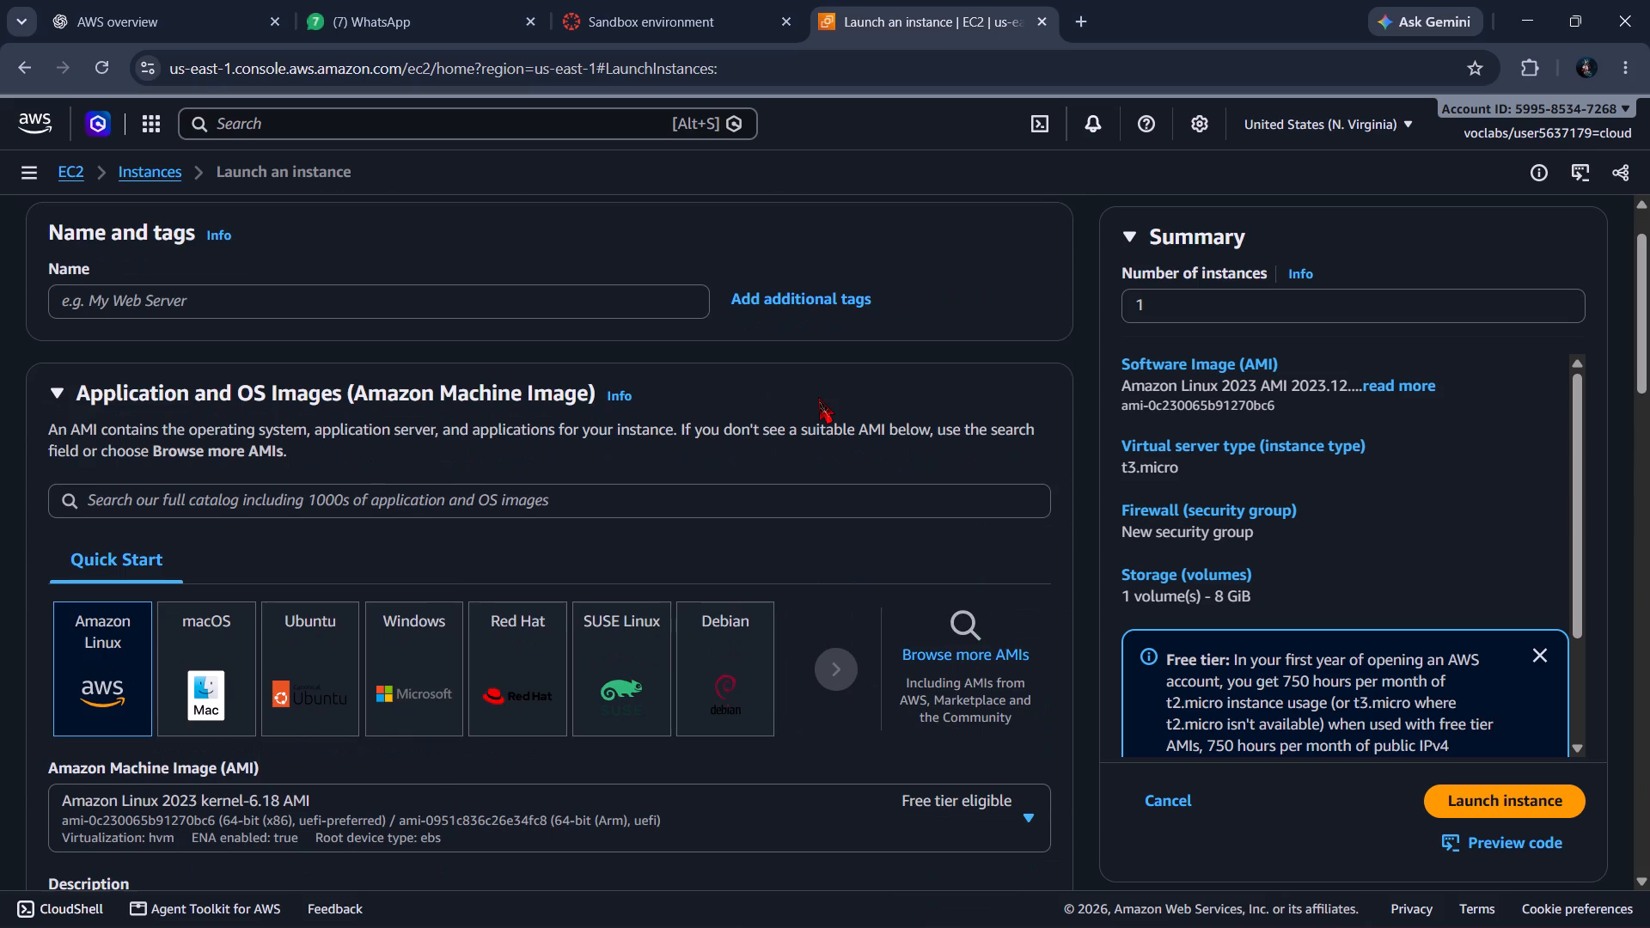
scroll(818, 397, "down", 1)
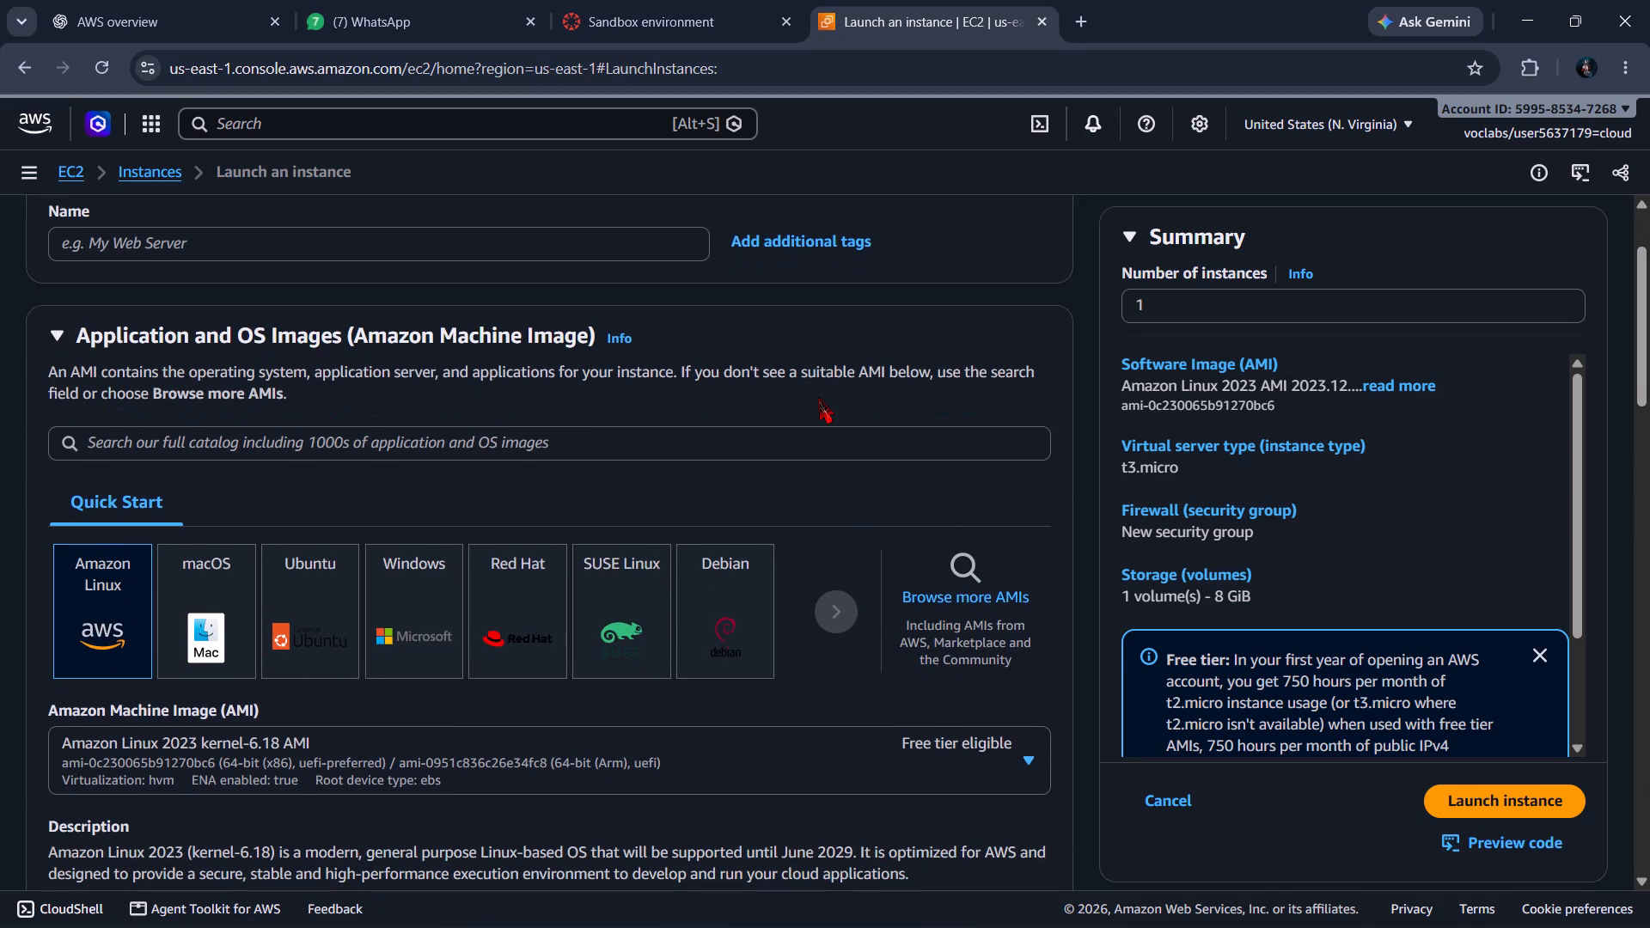
scroll(818, 397, "down", 1)
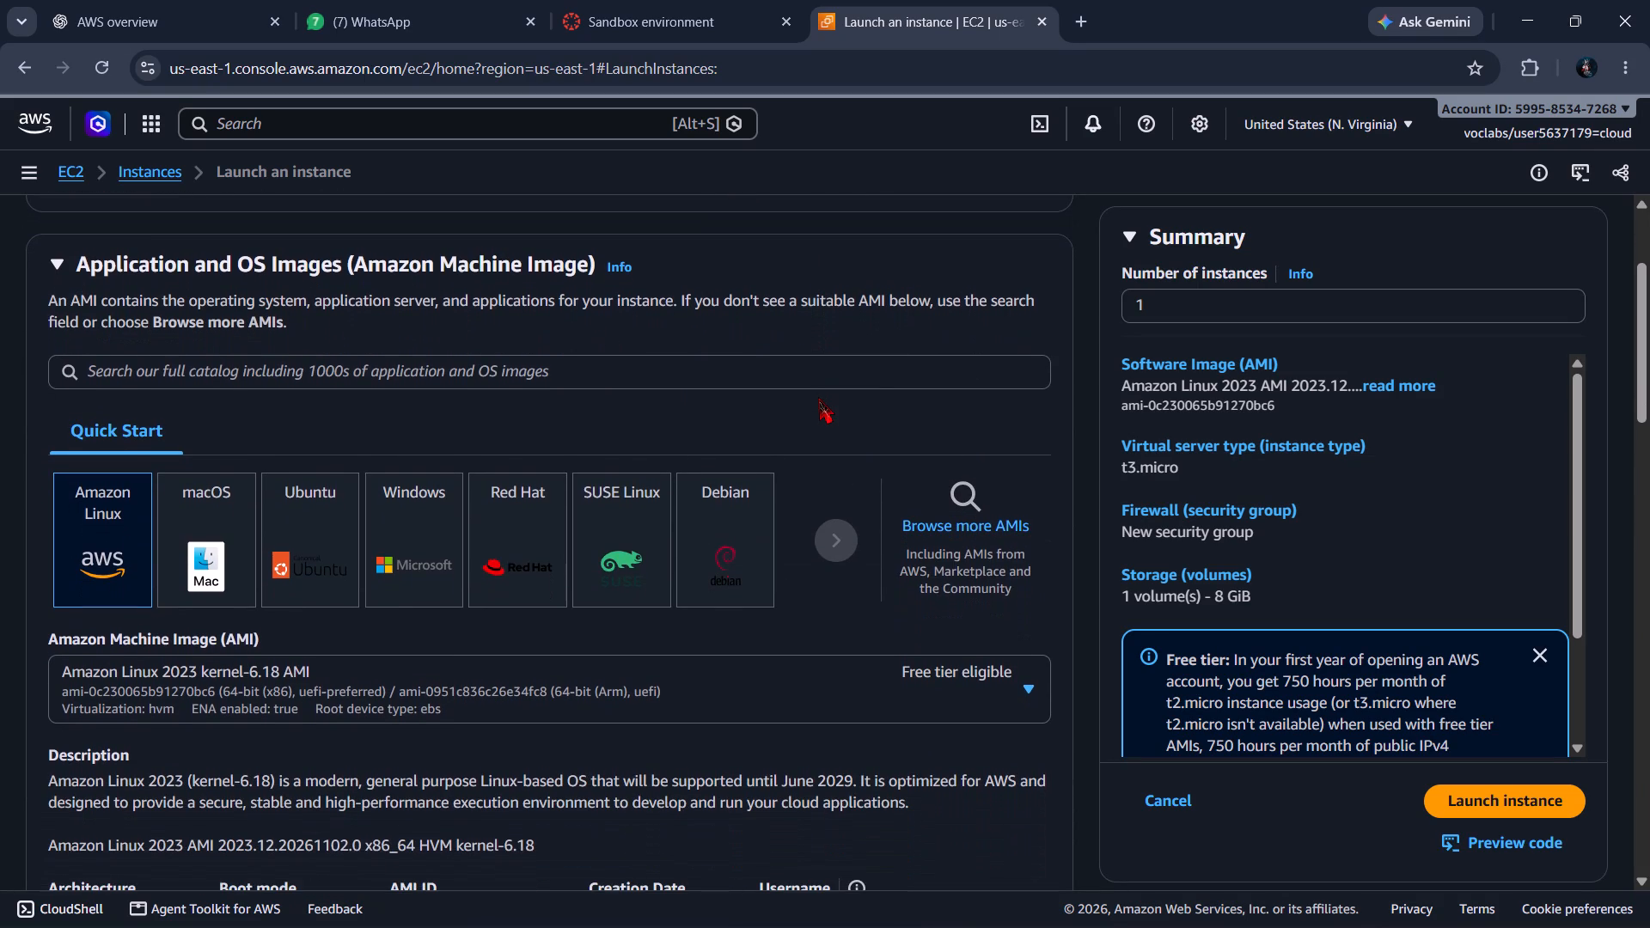
scroll(818, 397, "down", 1)
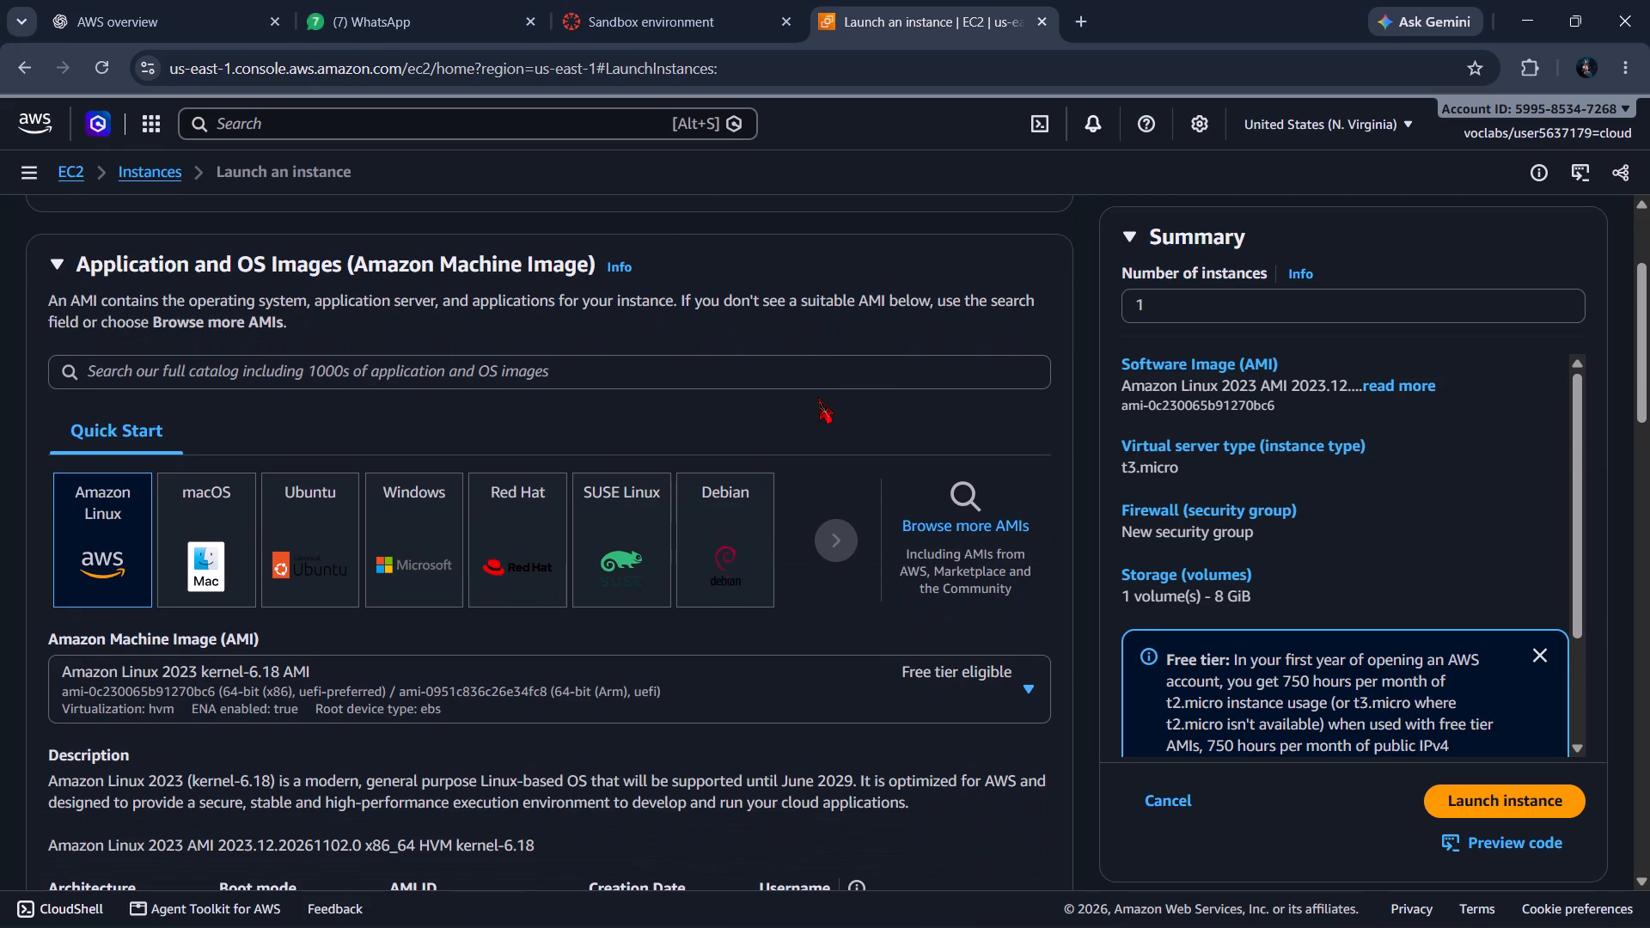
scroll(818, 397, "down", 1)
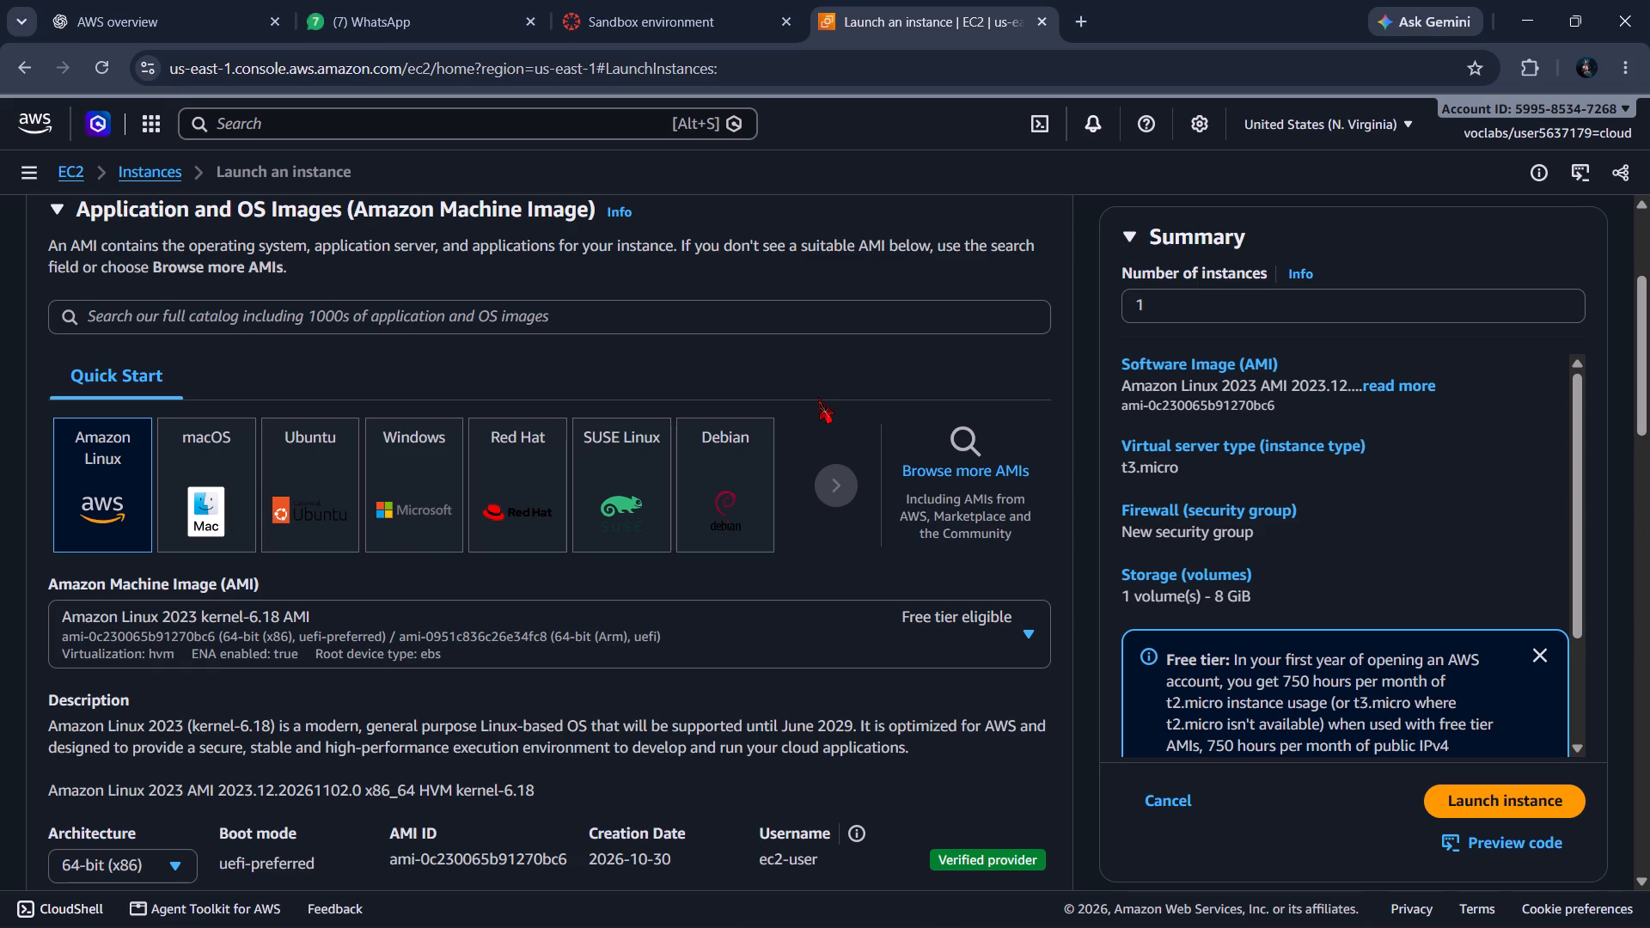
scroll(818, 397, "down", 2)
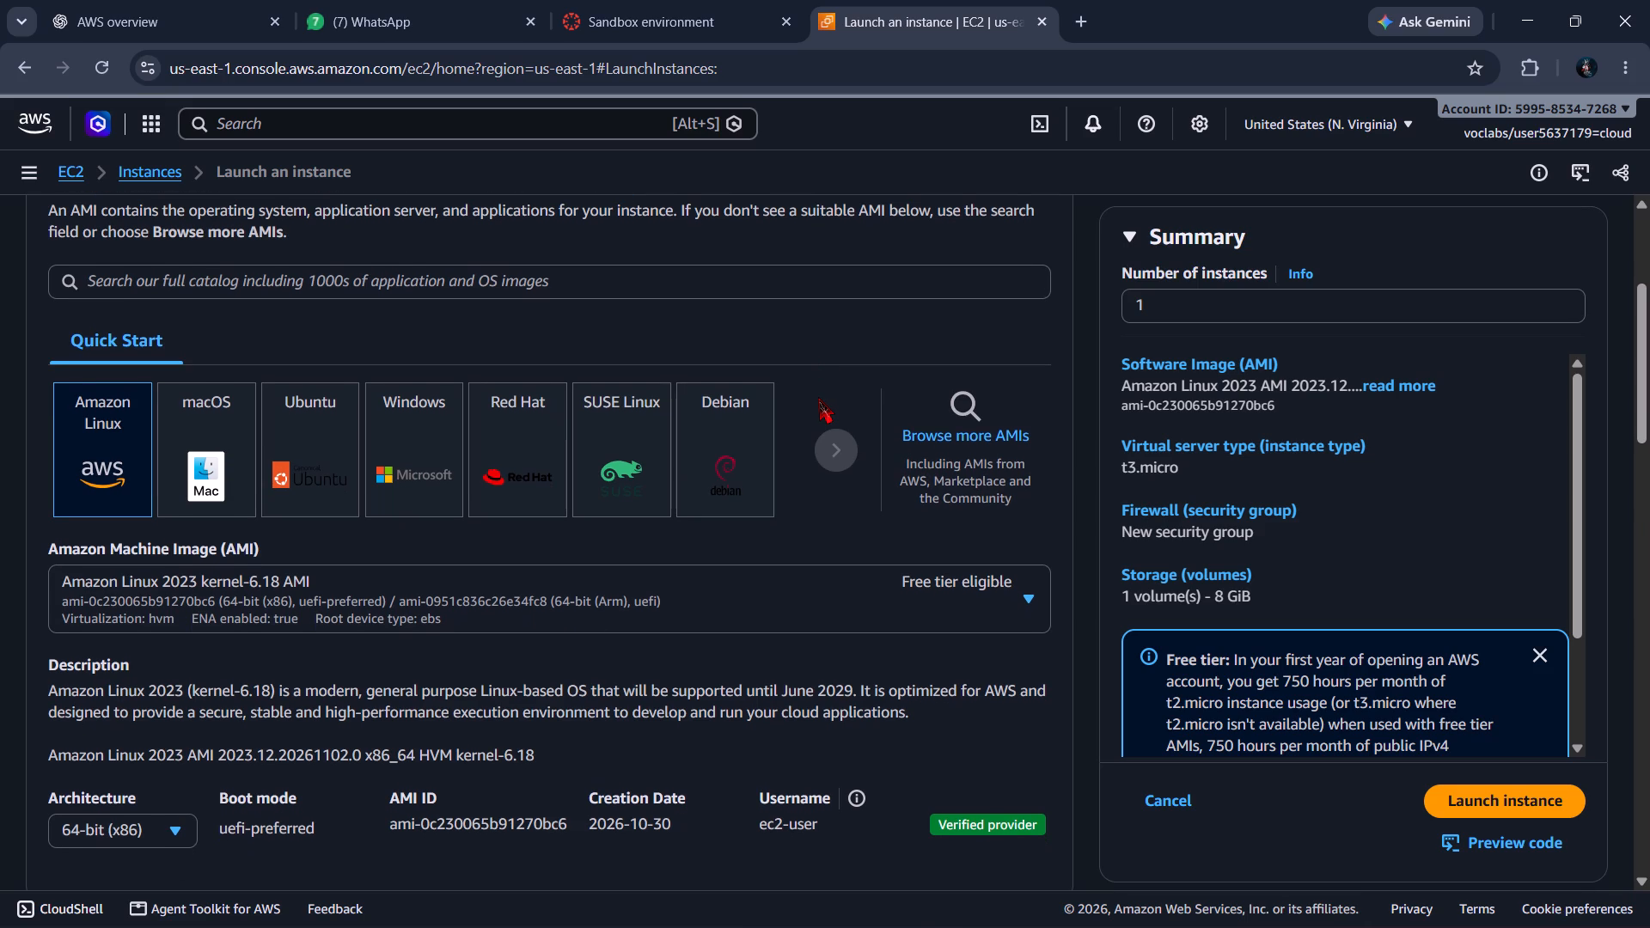
scroll(818, 397, "up", 4)
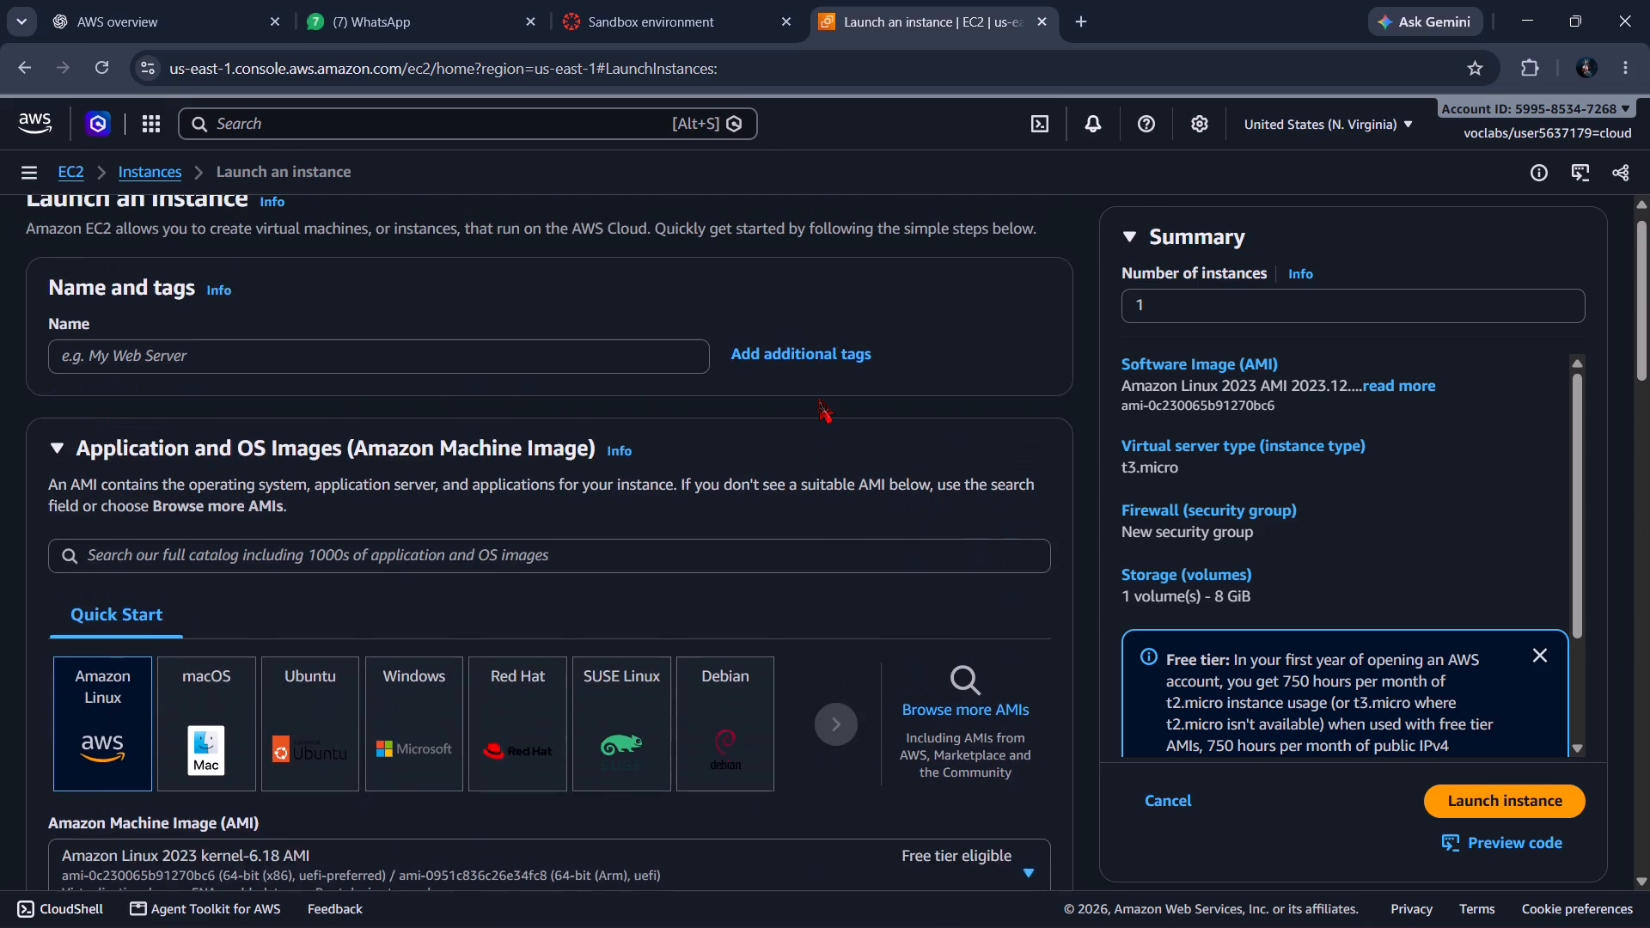
scroll(818, 397, "up", 2)
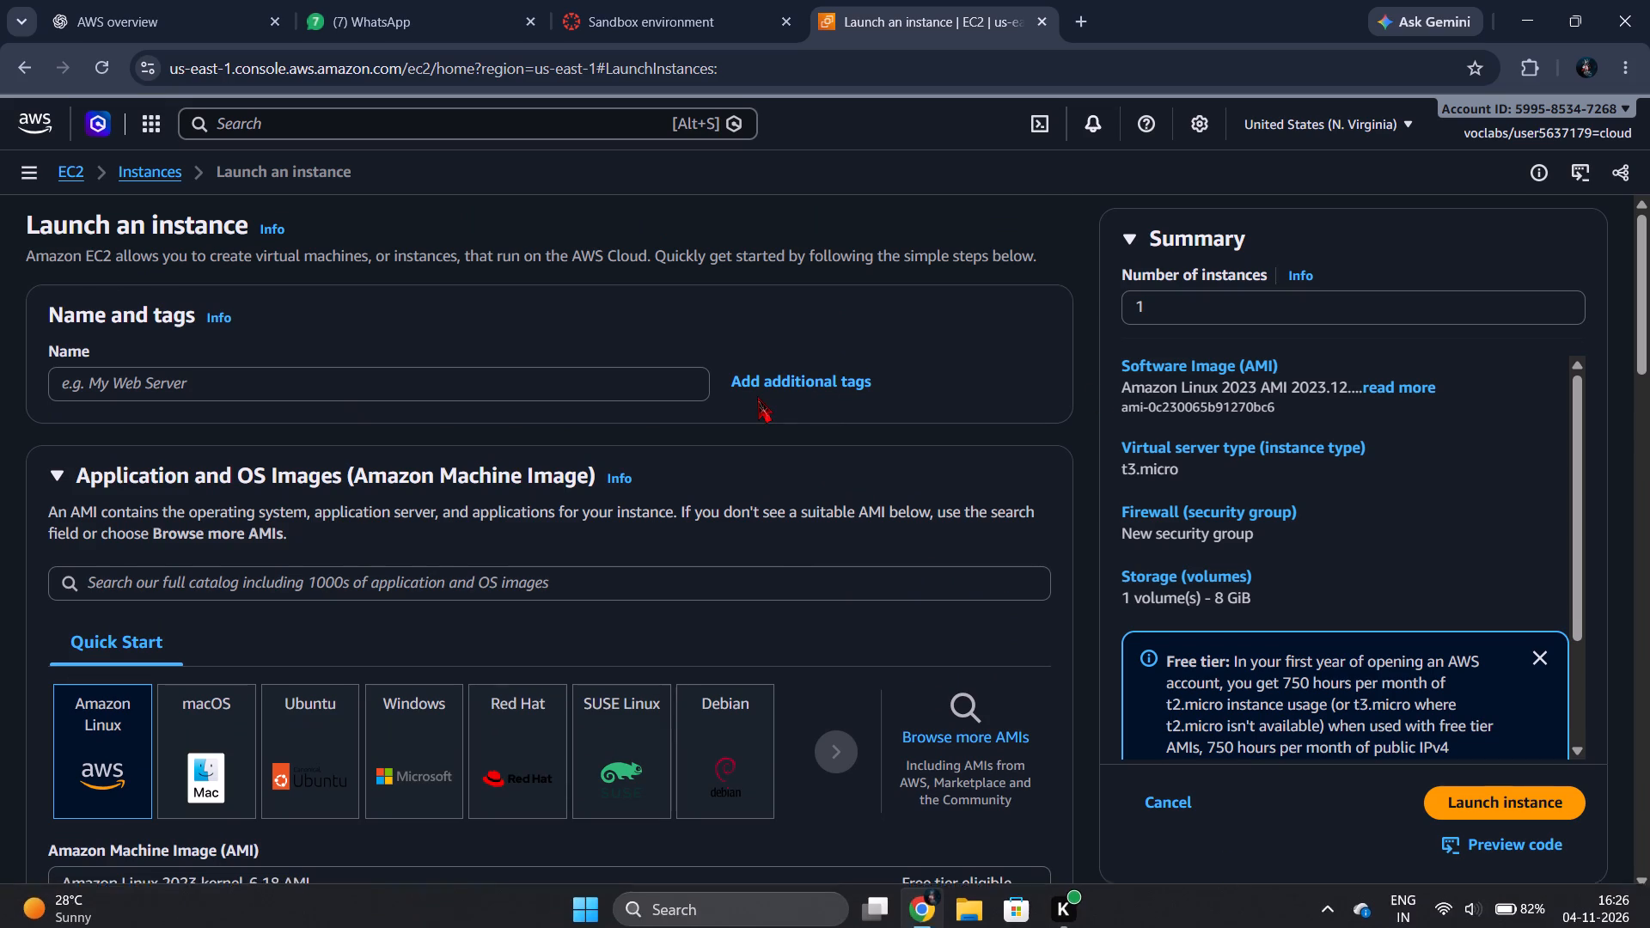
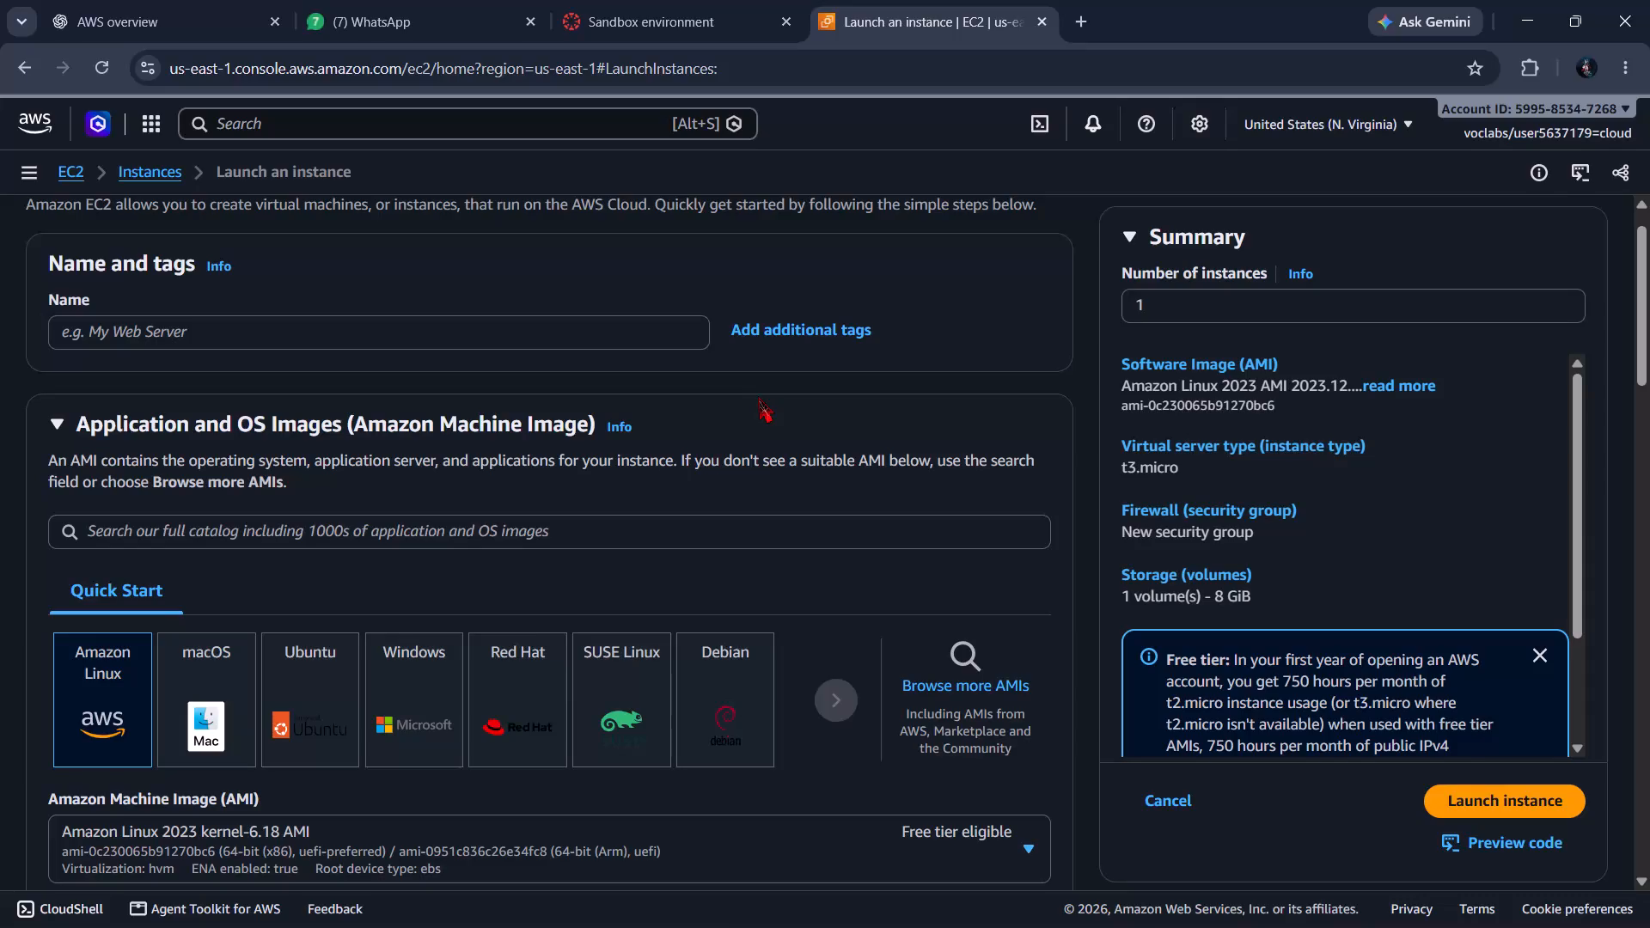
Examine the launch form's Name and tags section and the Quick Start operating system images.
scroll(758, 396, "down", 1)
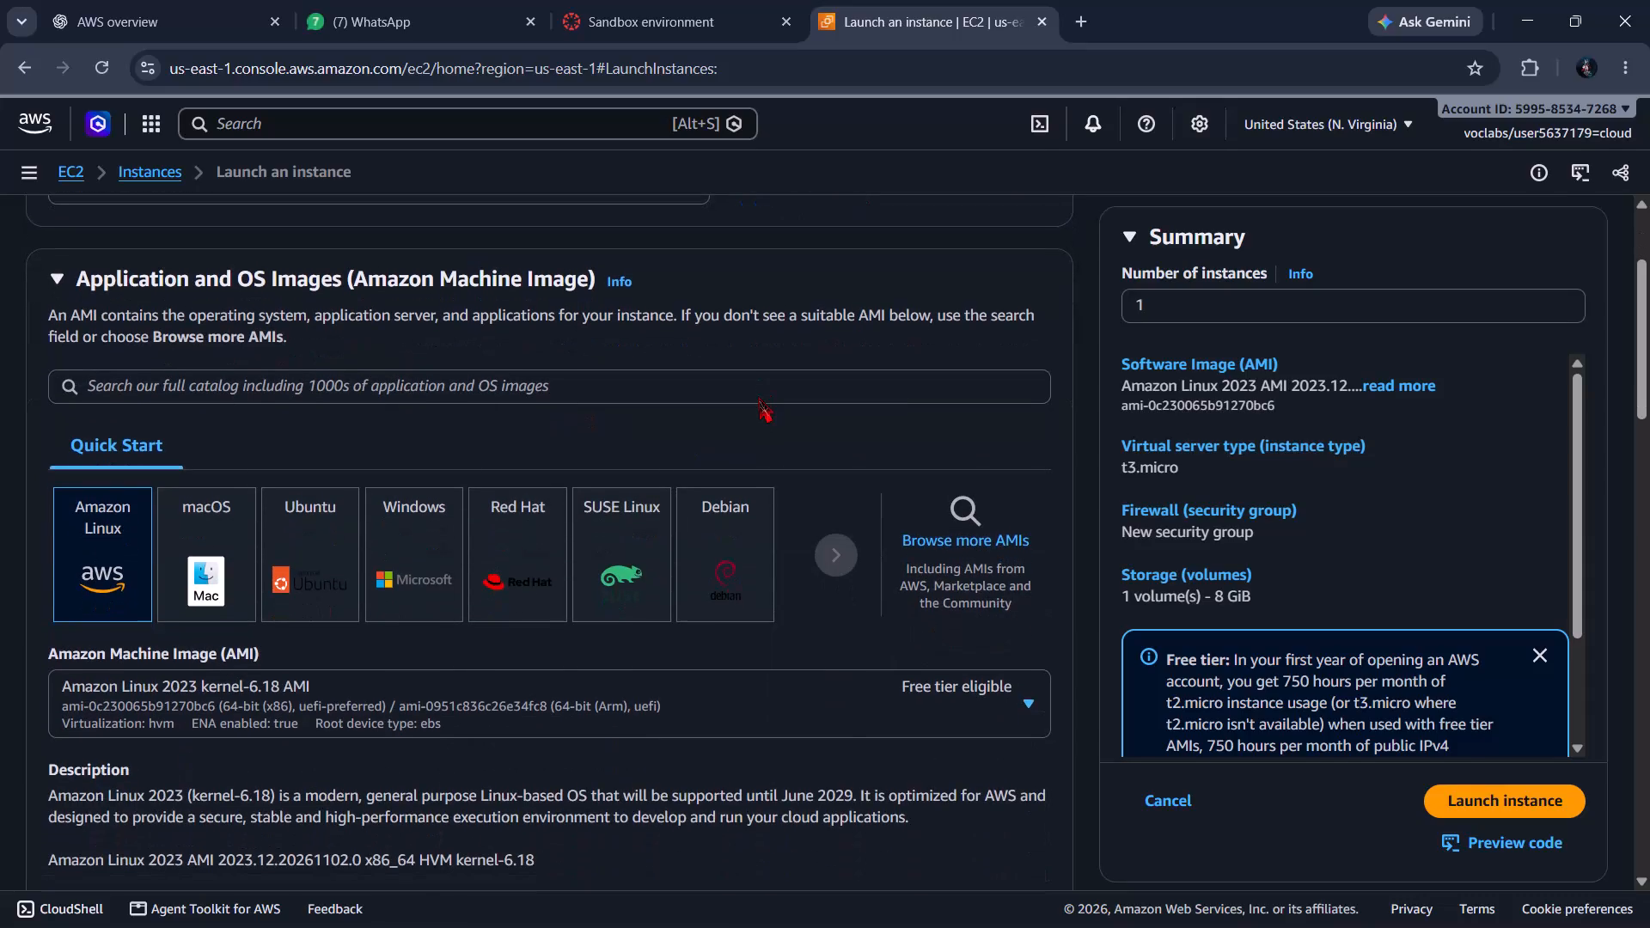
scroll(758, 396, "down", 1)
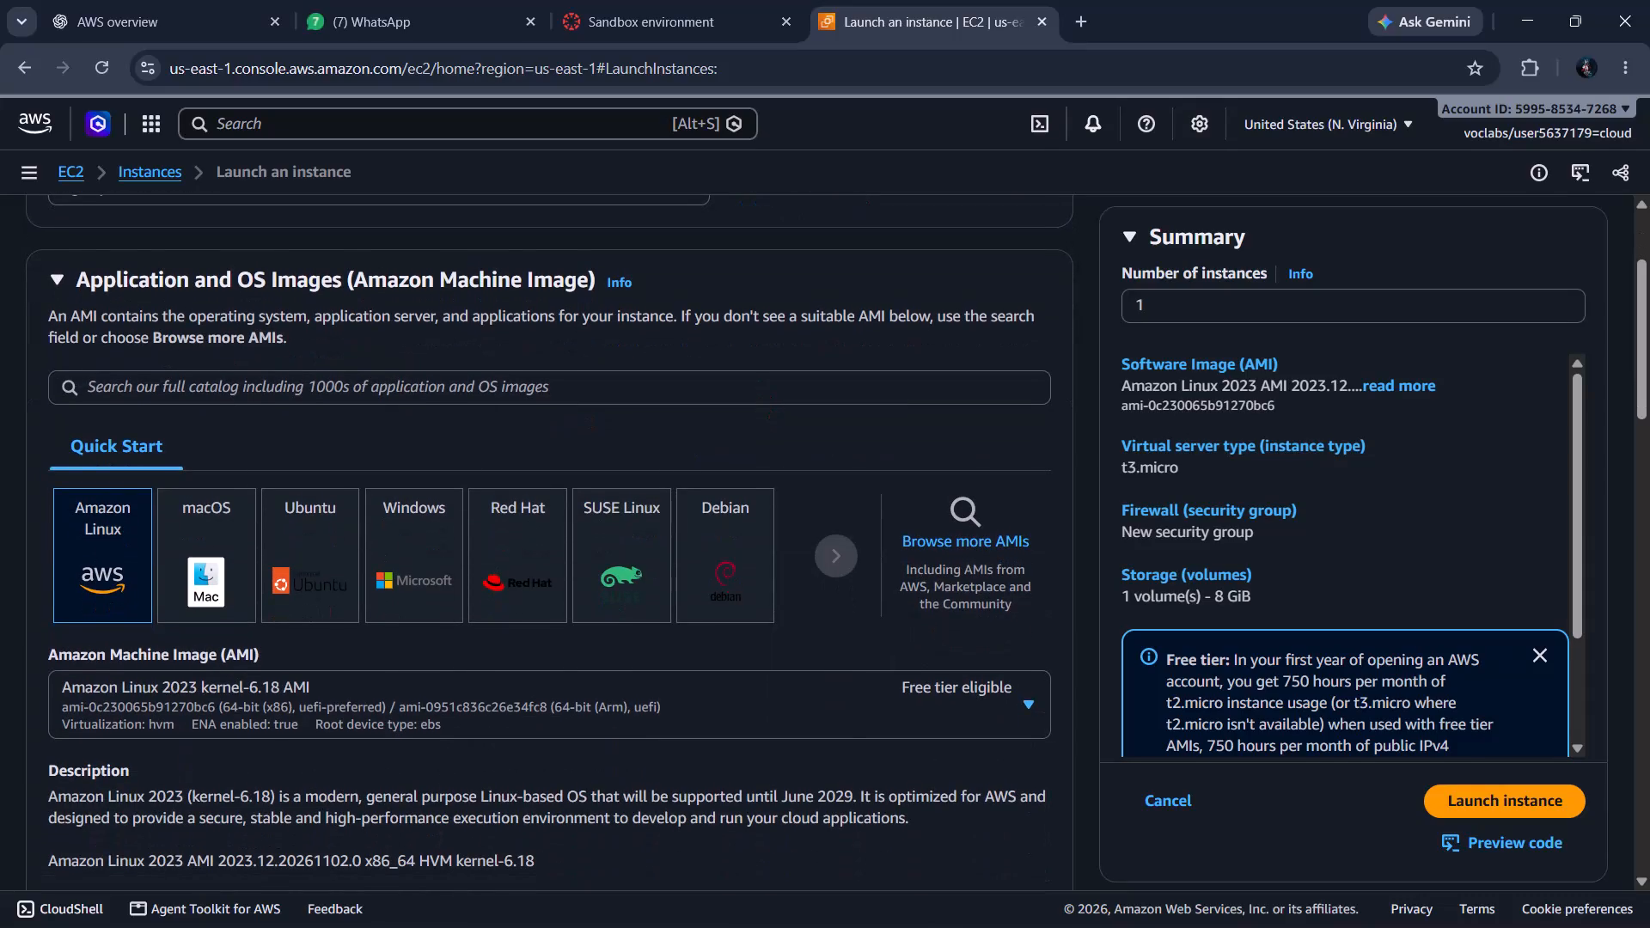
scroll(758, 396, "up", 2)
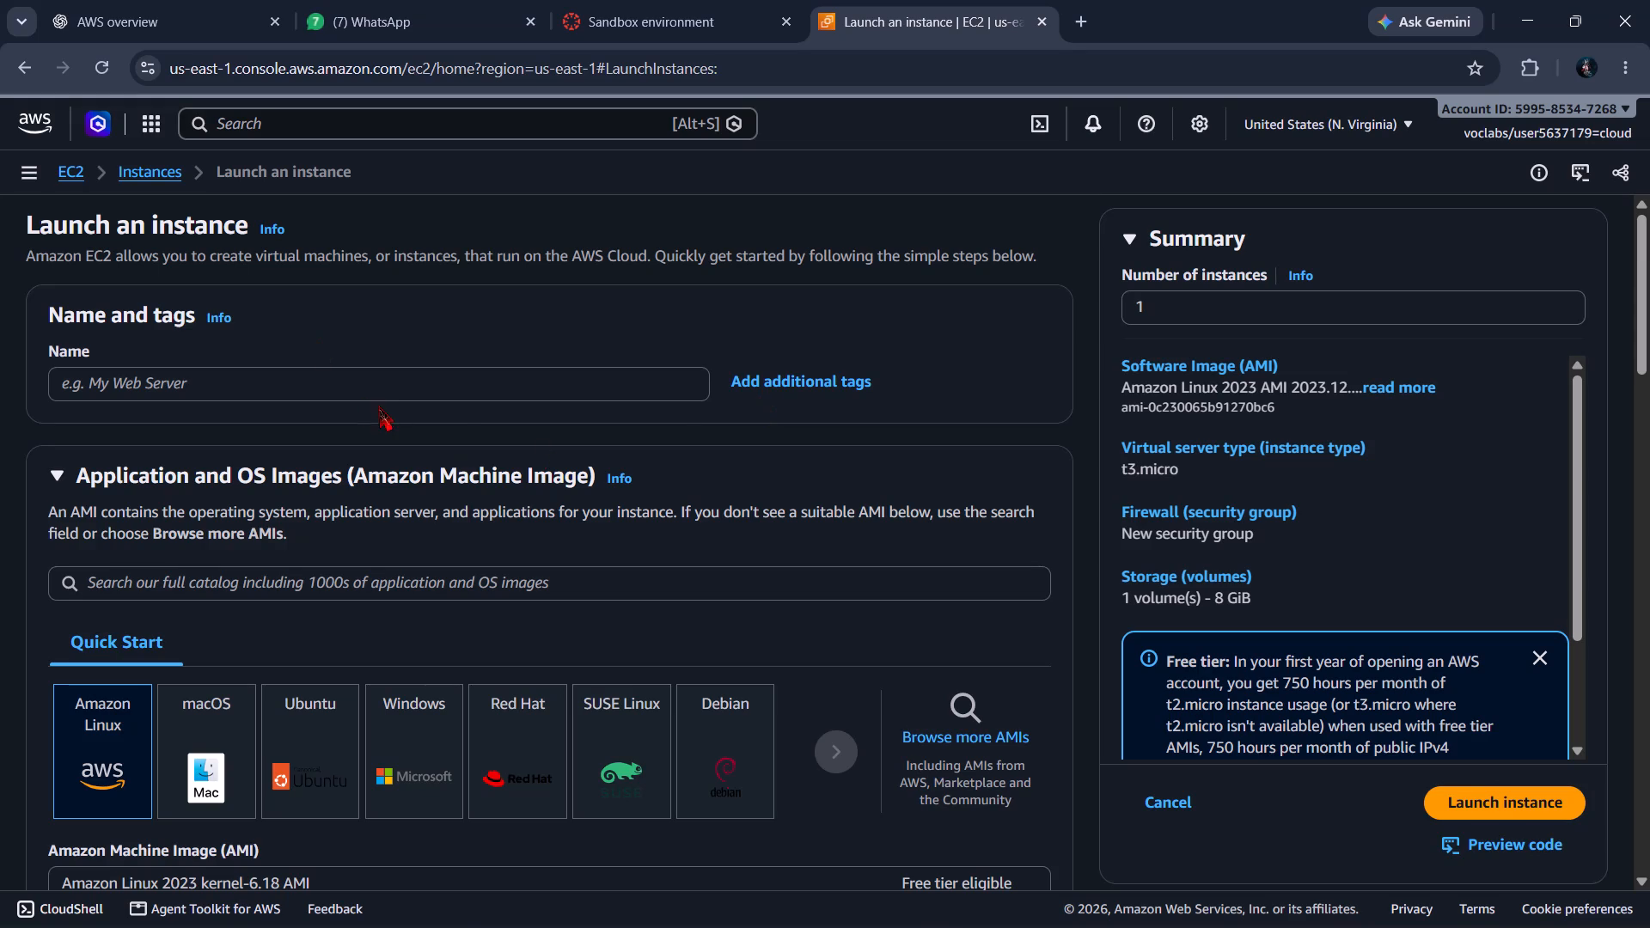
left_click(398, 394)
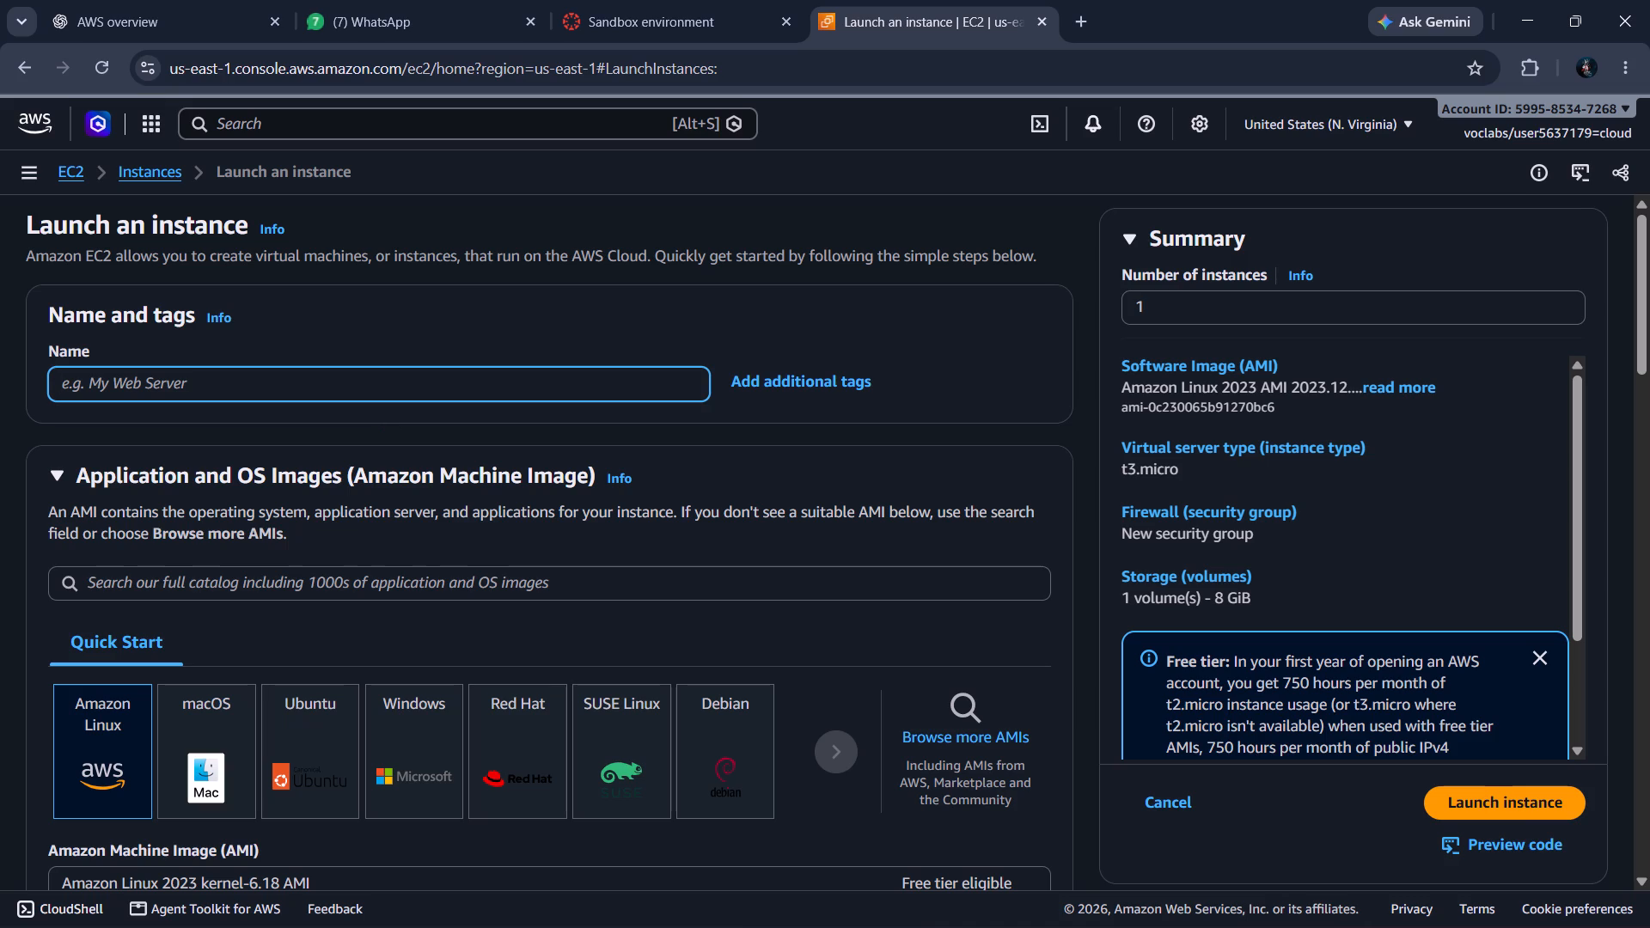
scroll(398, 394, "down", 1)
scroll(734, 437, "up", 1)
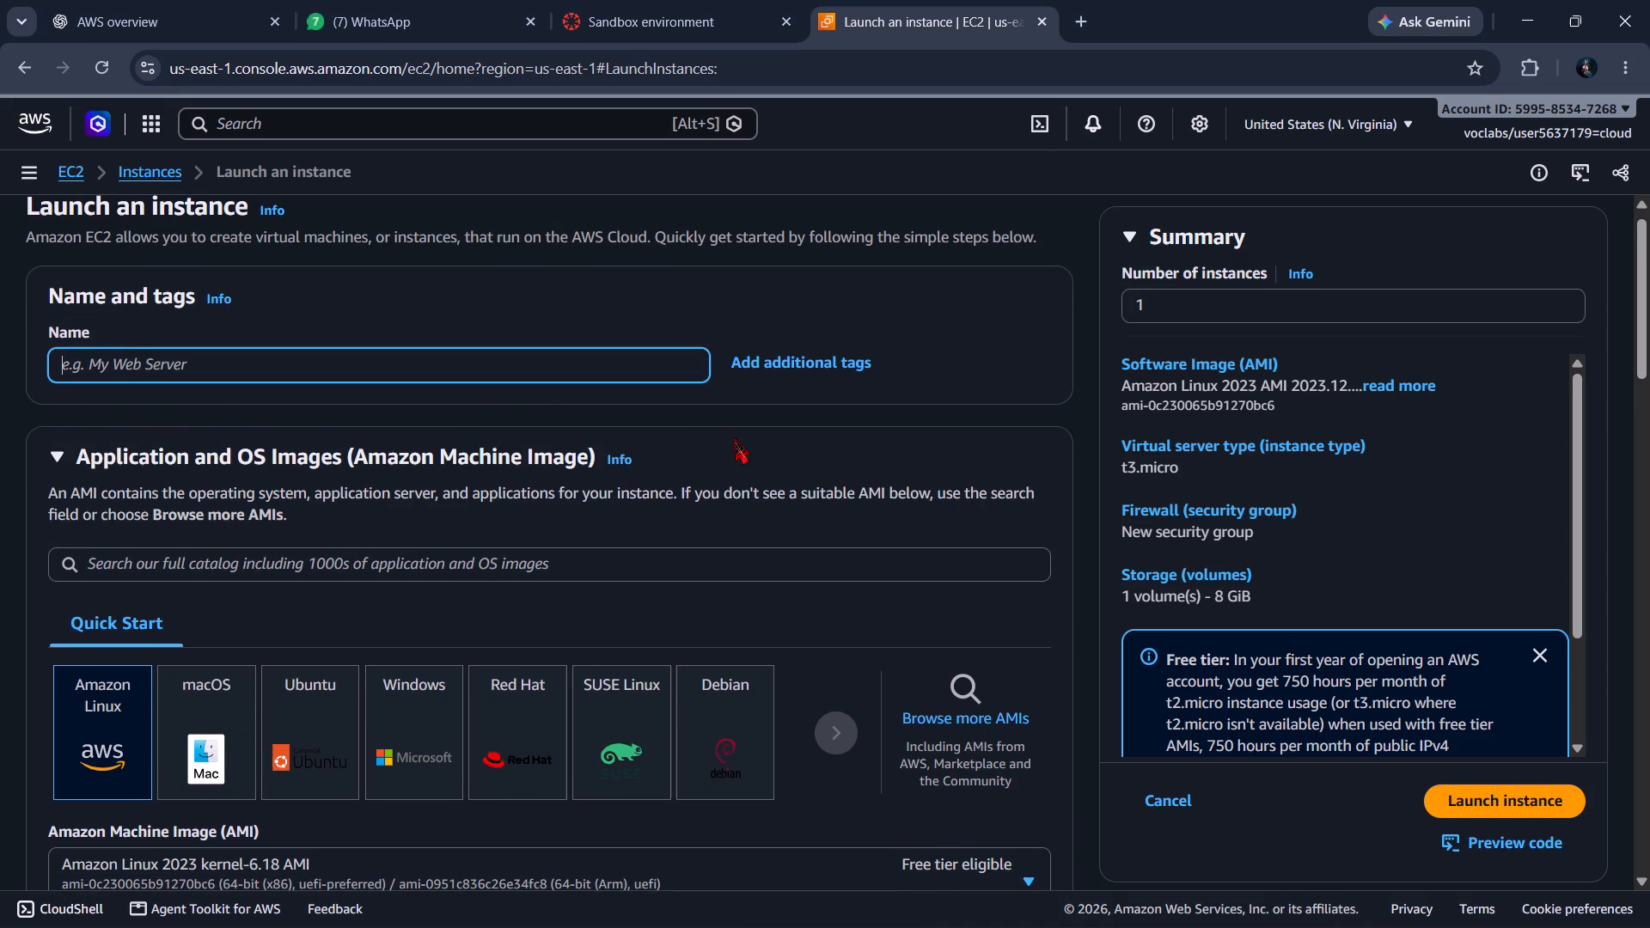
scroll(734, 437, "up", 1)
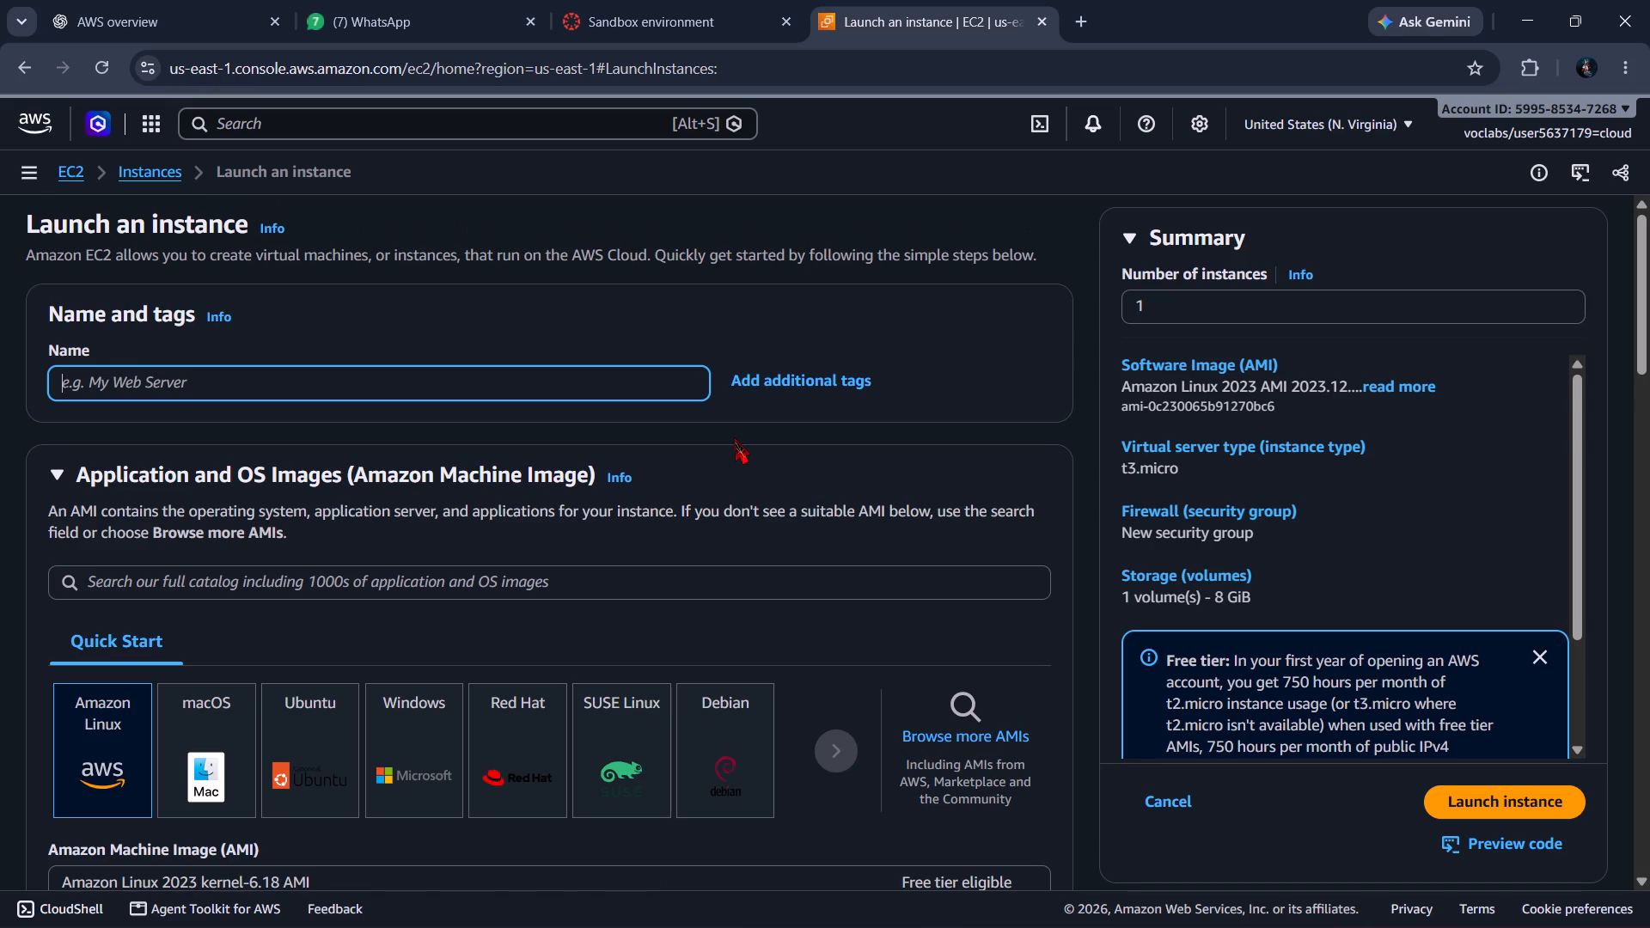
scroll(734, 437, "up", 4)
scroll(734, 437, "down", 1)
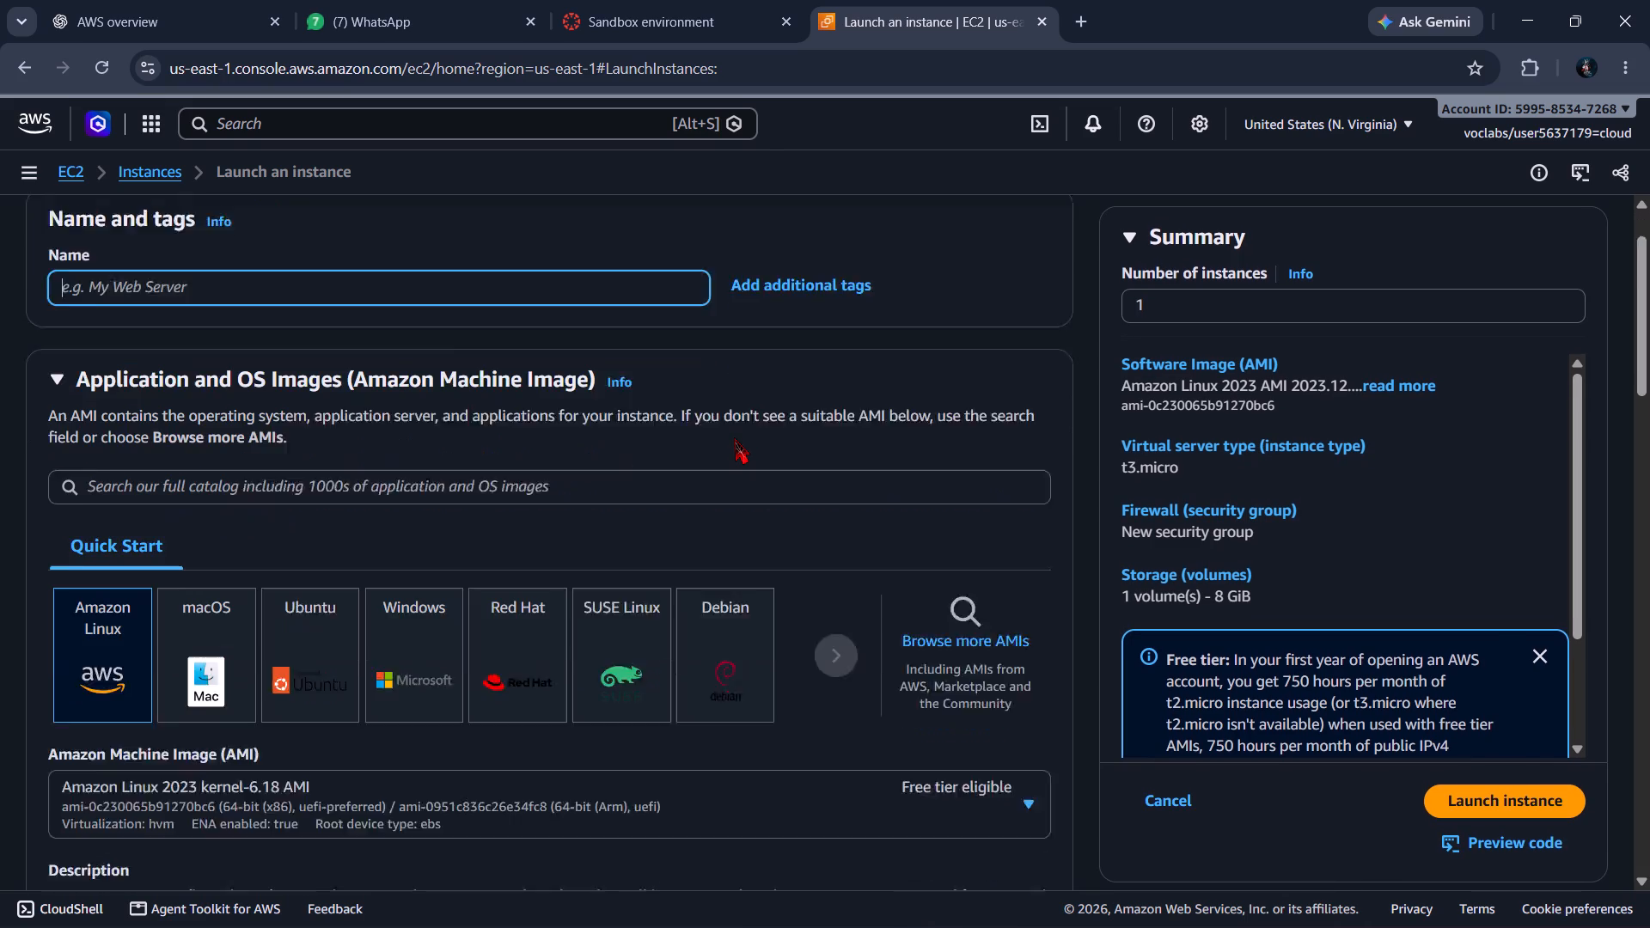
scroll(734, 437, "down", 1)
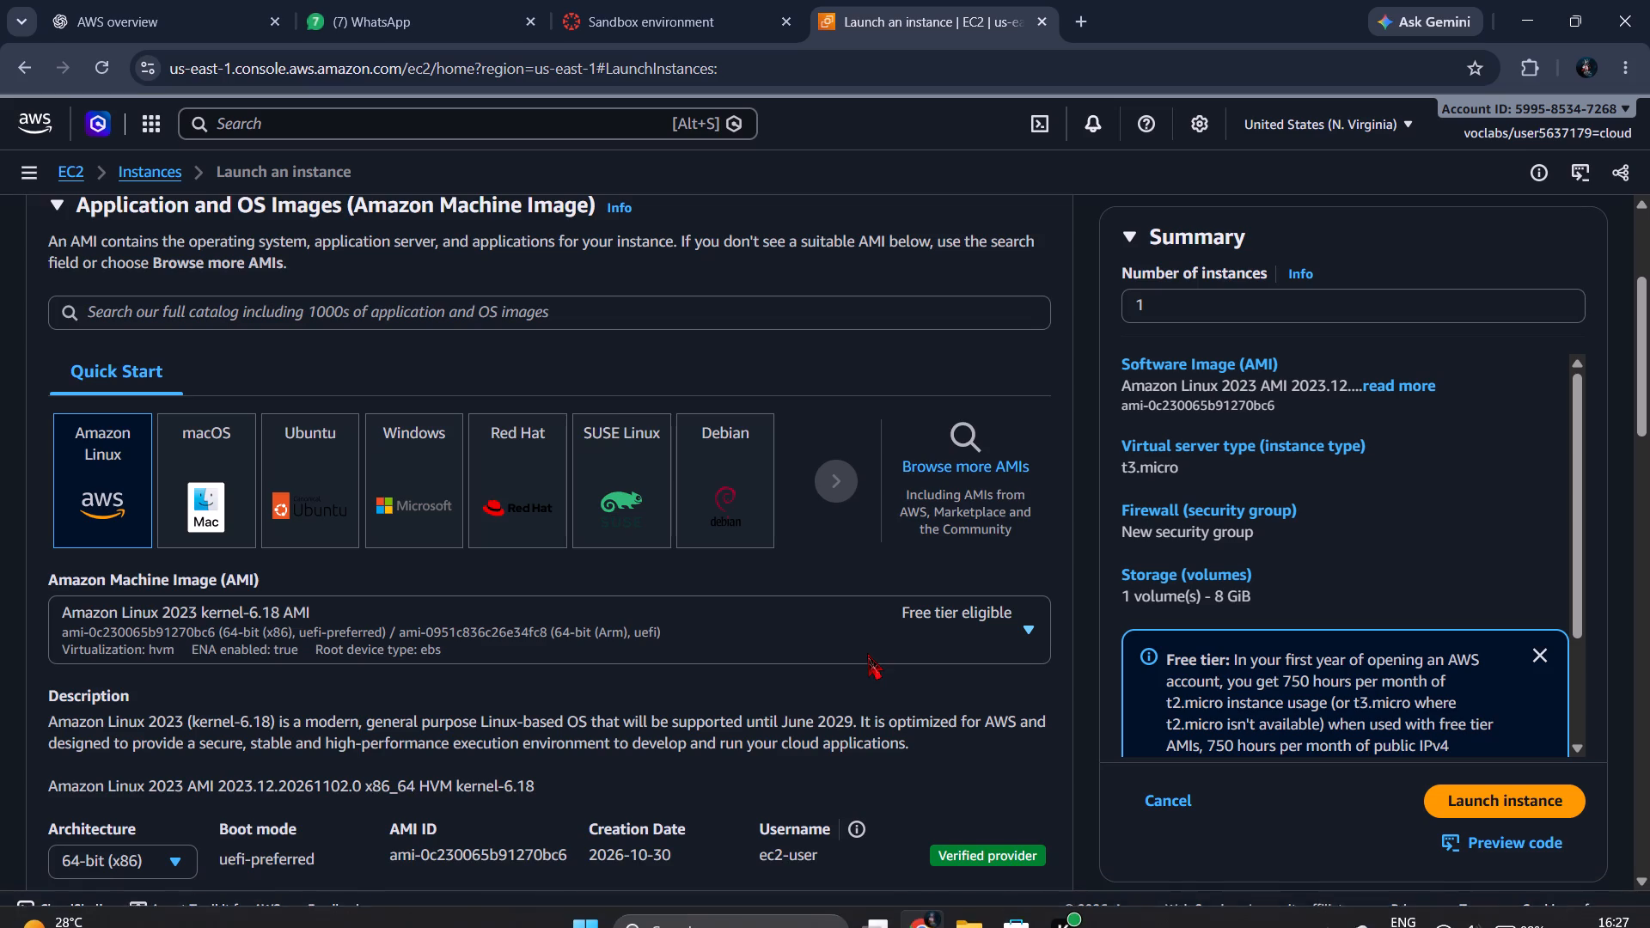
scroll(816, 565, "up", 2)
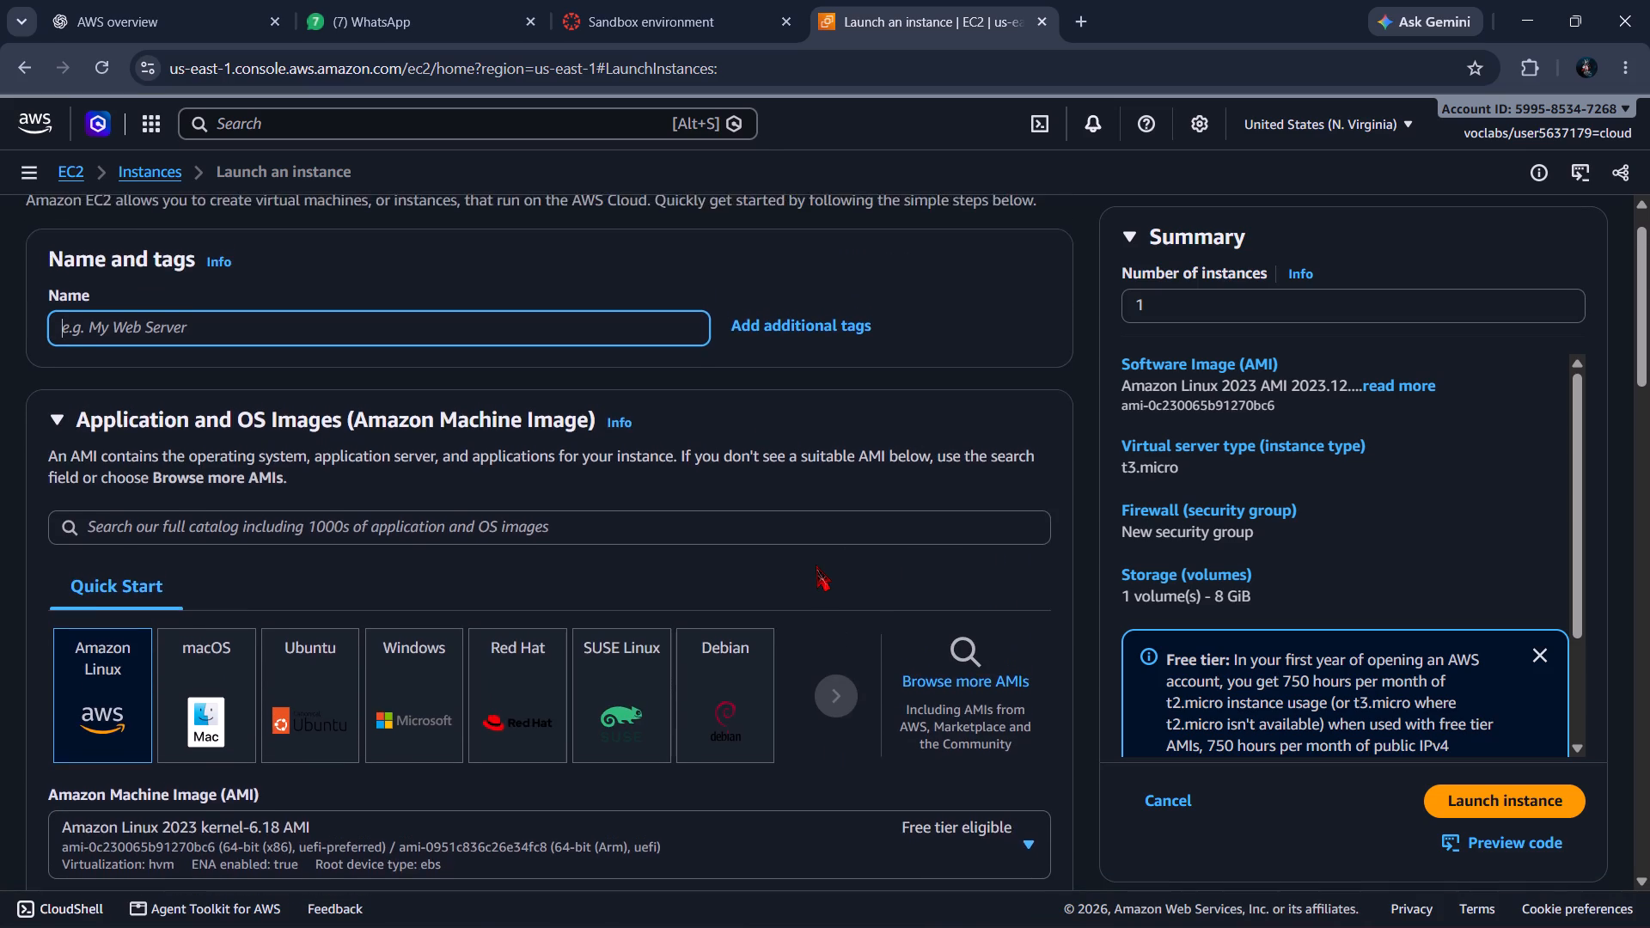
scroll(816, 565, "up", 2)
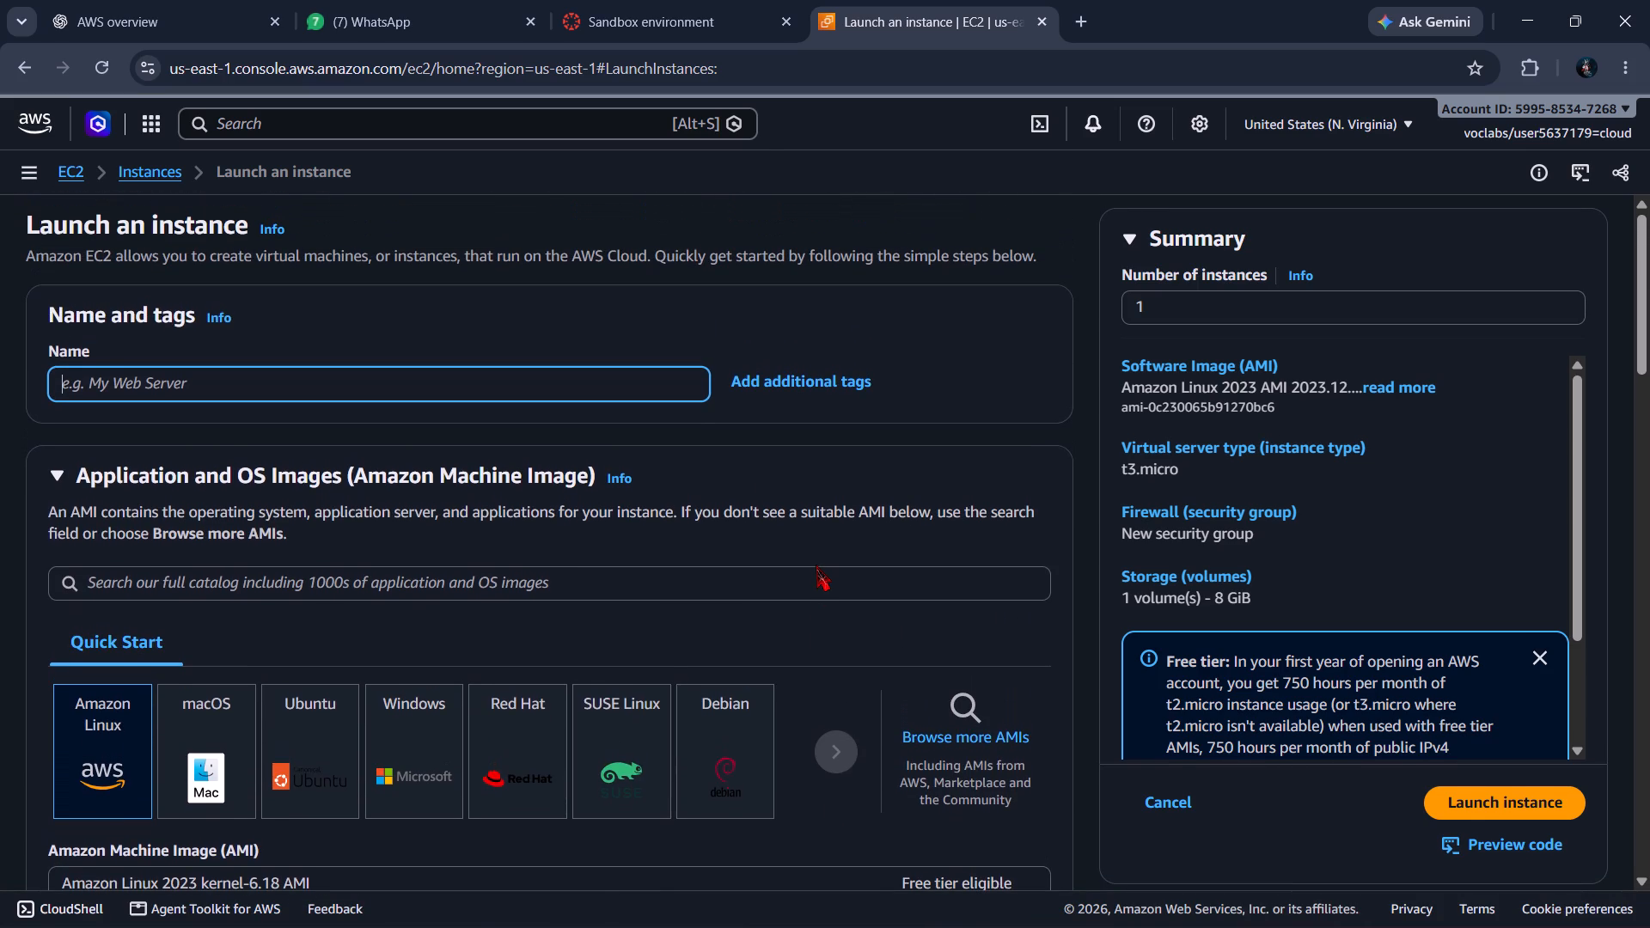
Read the Amazon Machine Image details, from the selected image and description to architecture, boot mode, AMI ID and username.
scroll(816, 565, "down", 1)
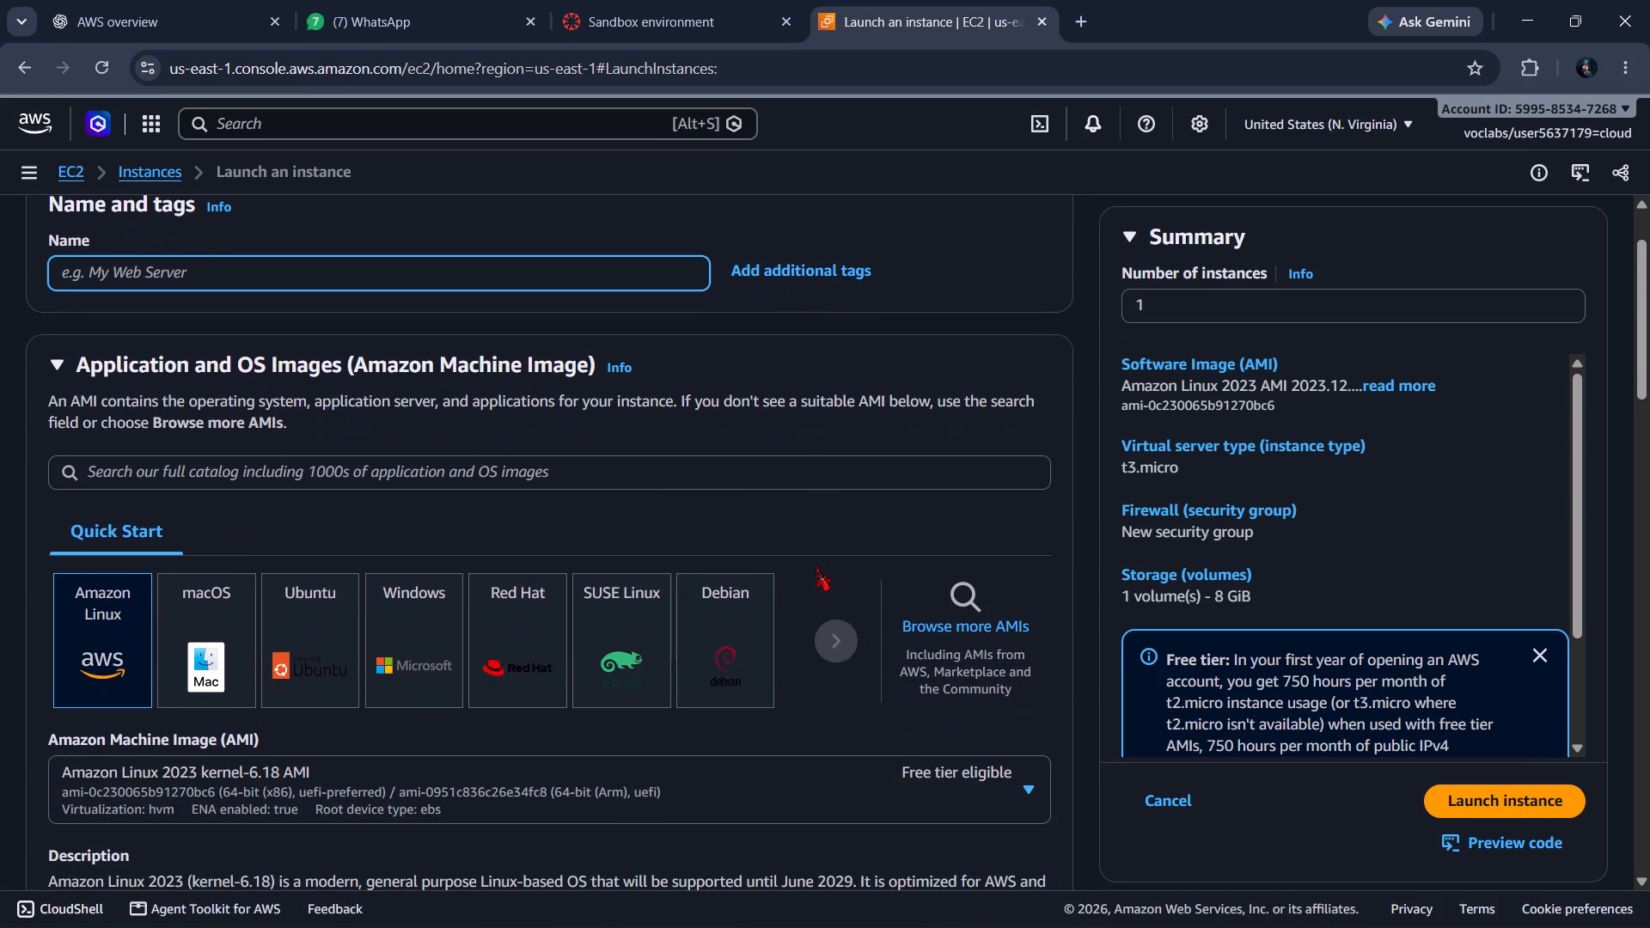
scroll(816, 565, "down", 4)
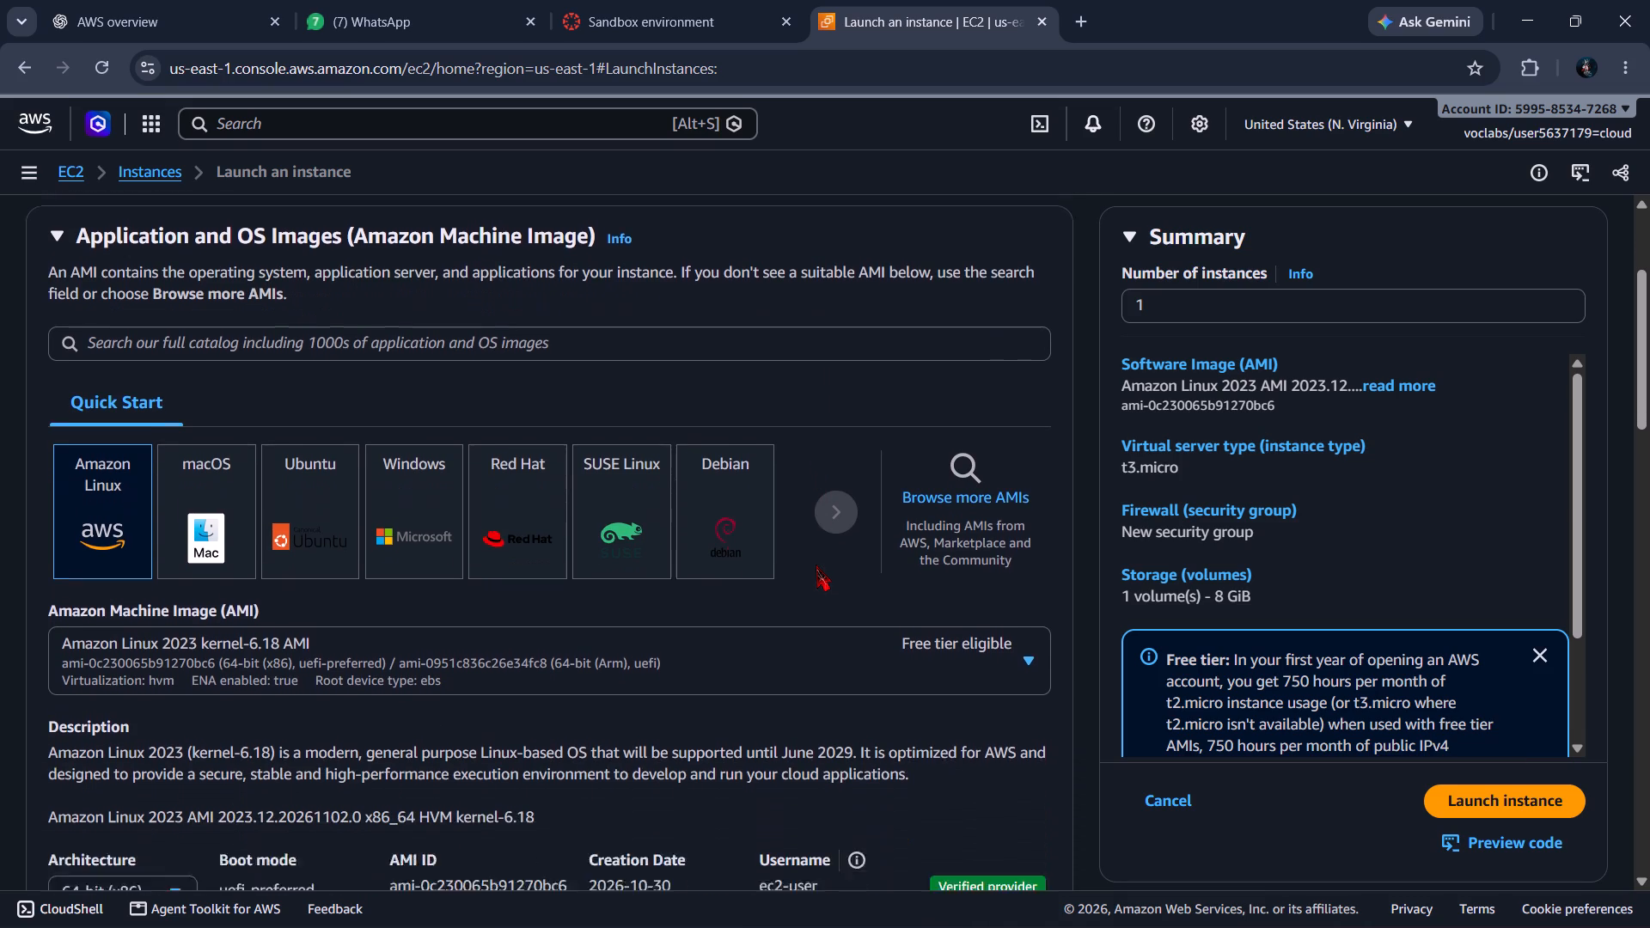
scroll(816, 565, "down", 2)
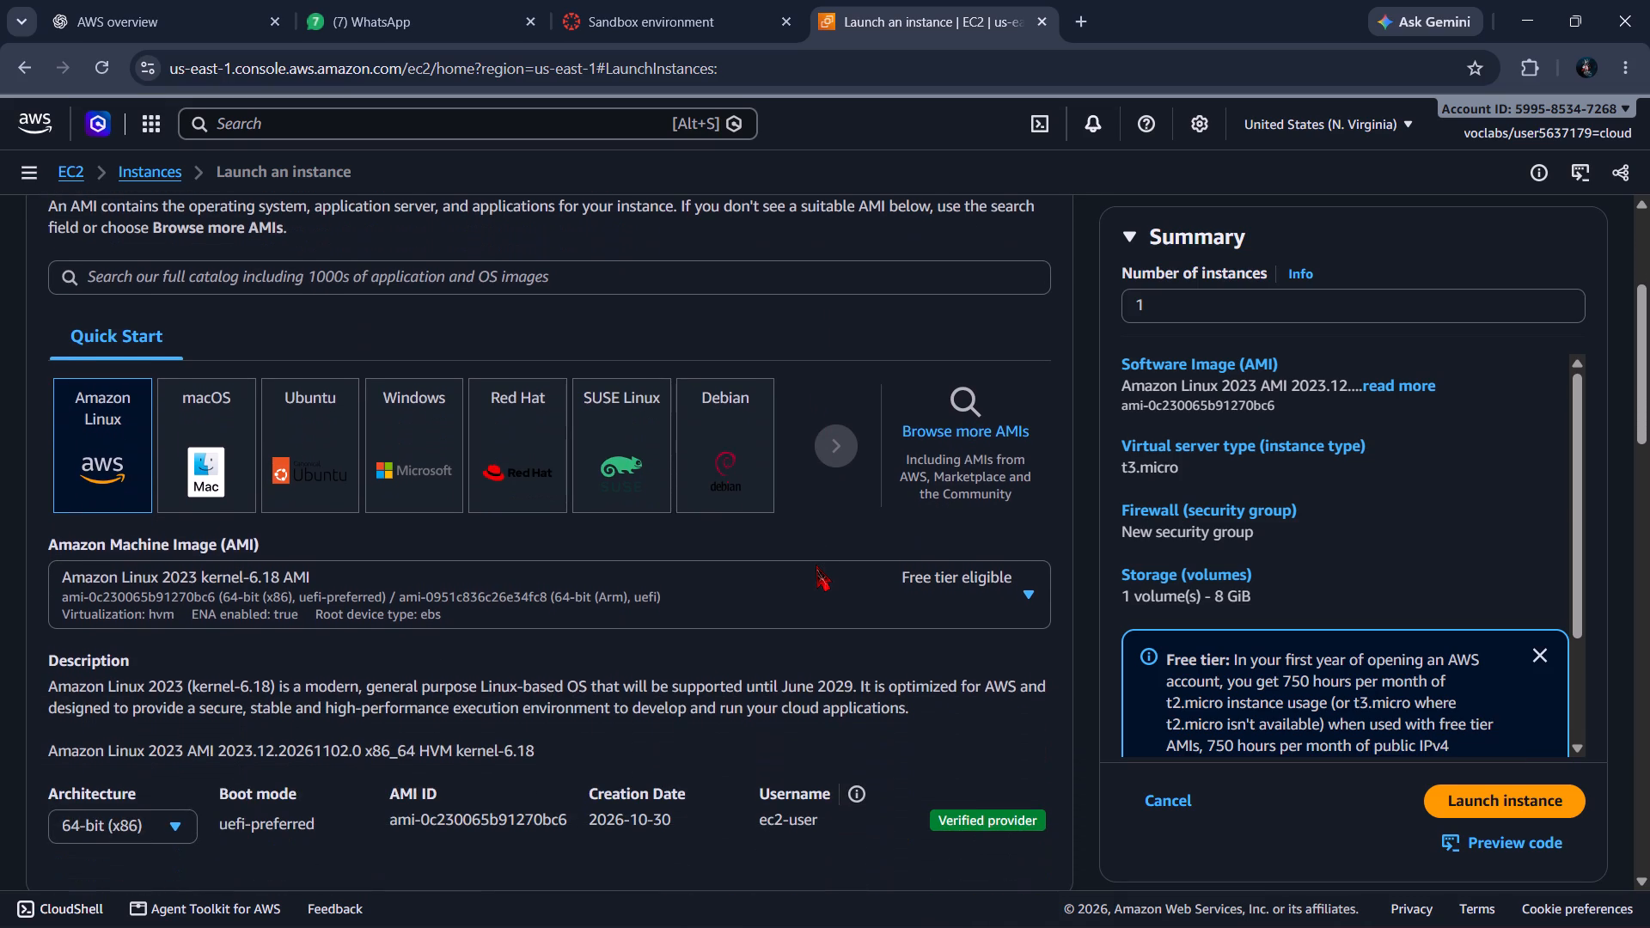
scroll(816, 565, "down", 3)
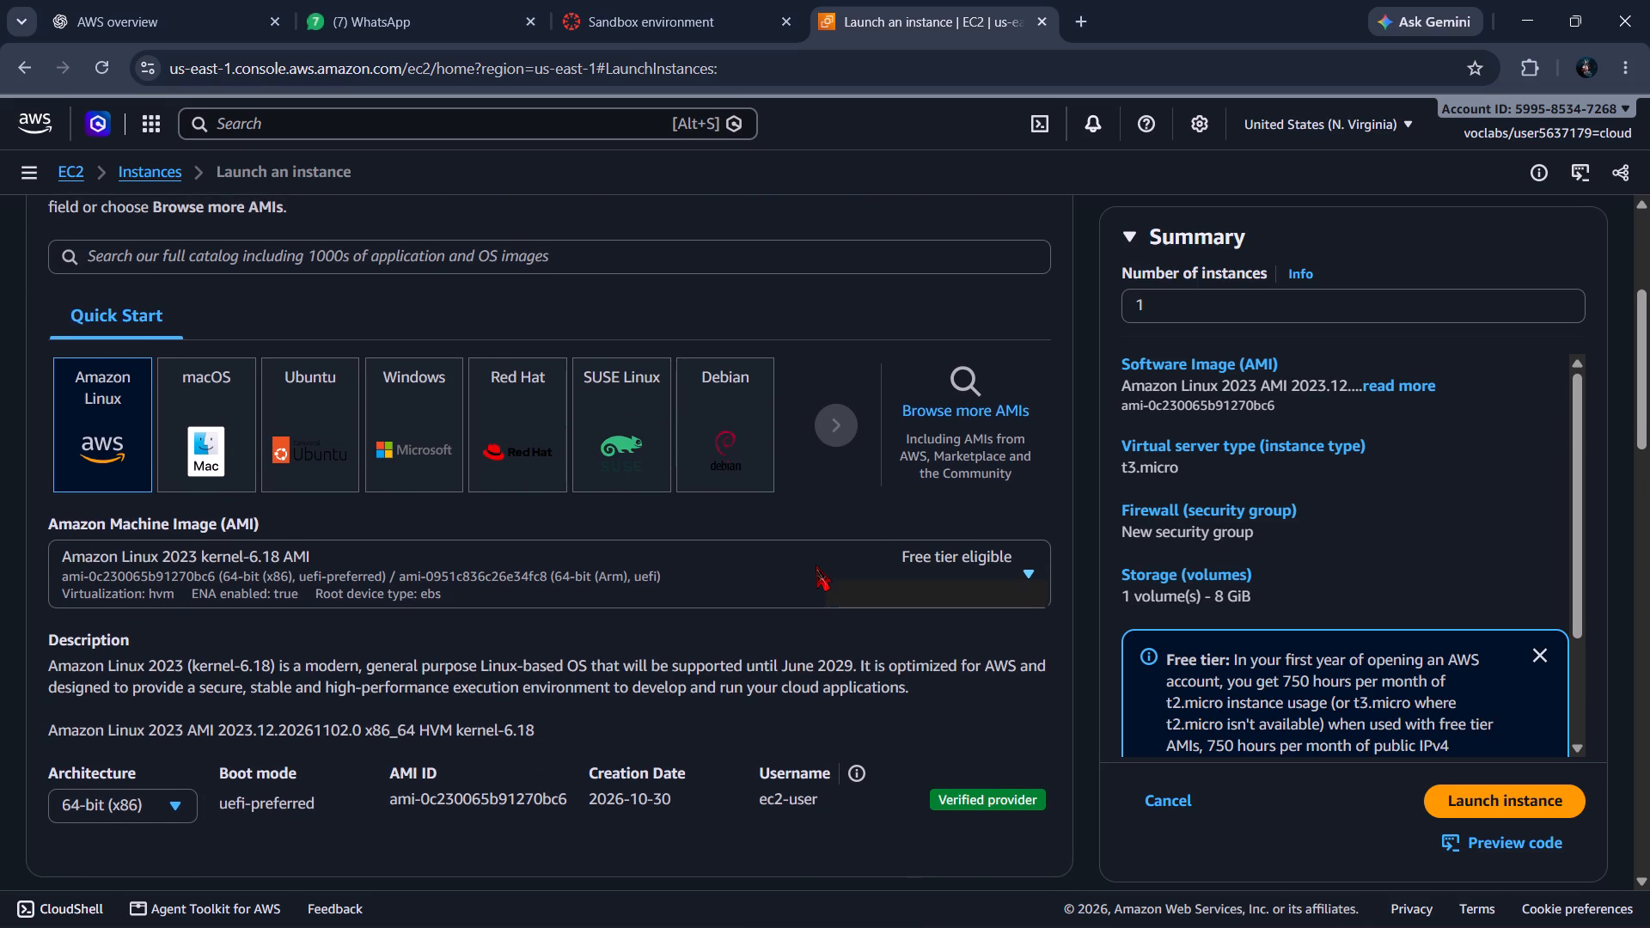
scroll(816, 565, "down", 1)
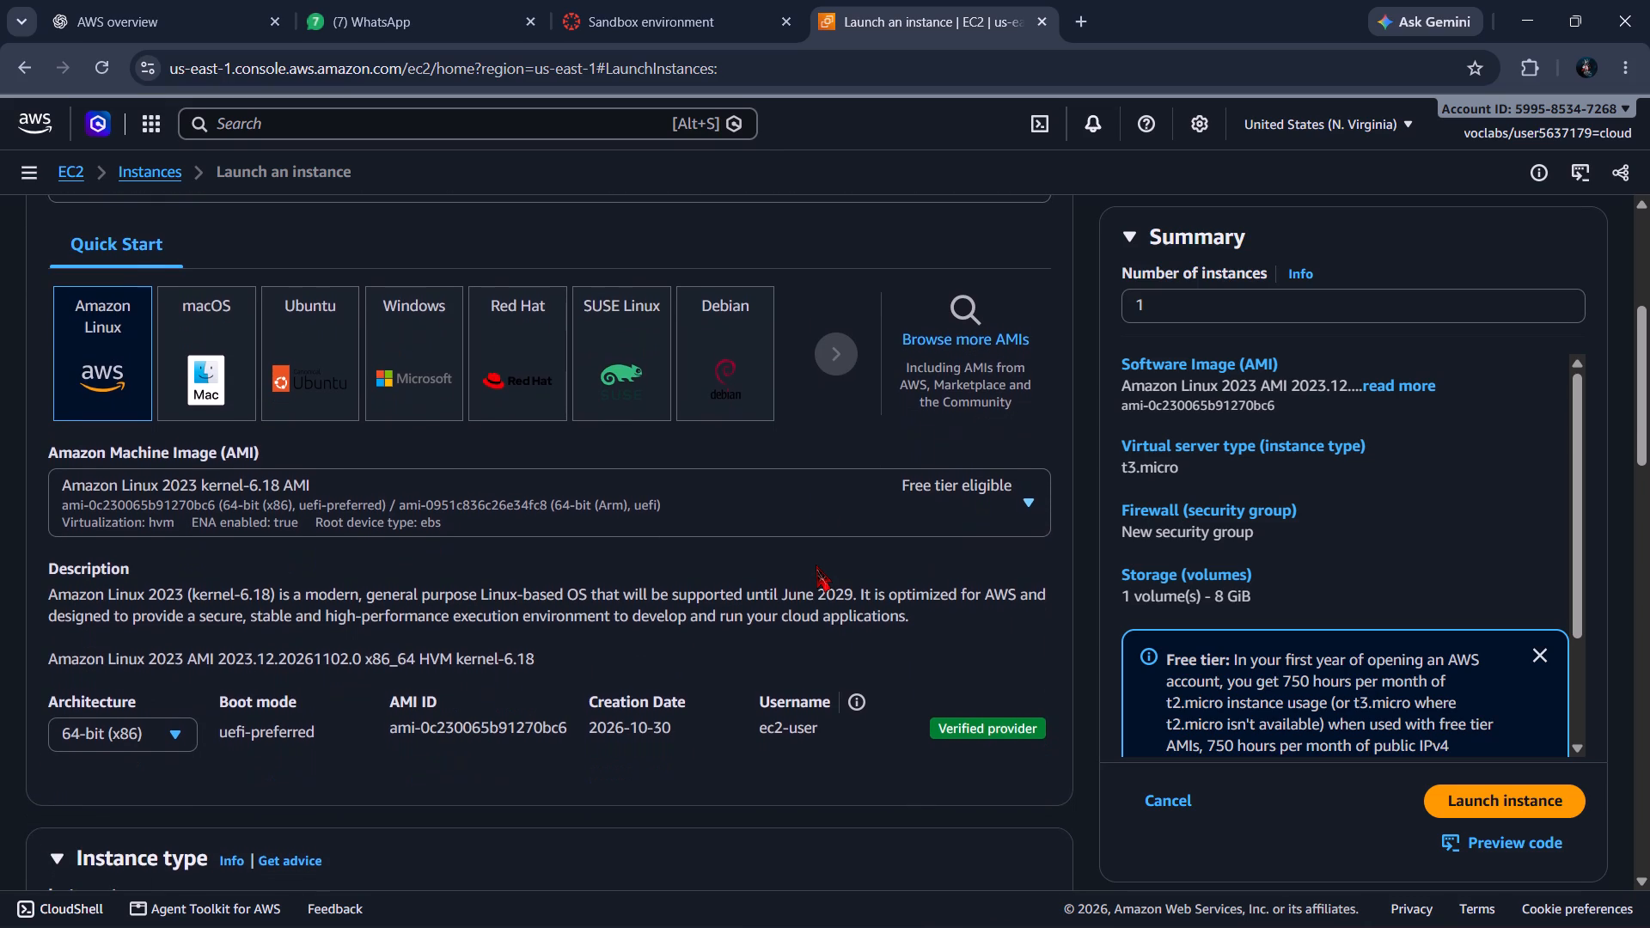
scroll(816, 565, "down", 2)
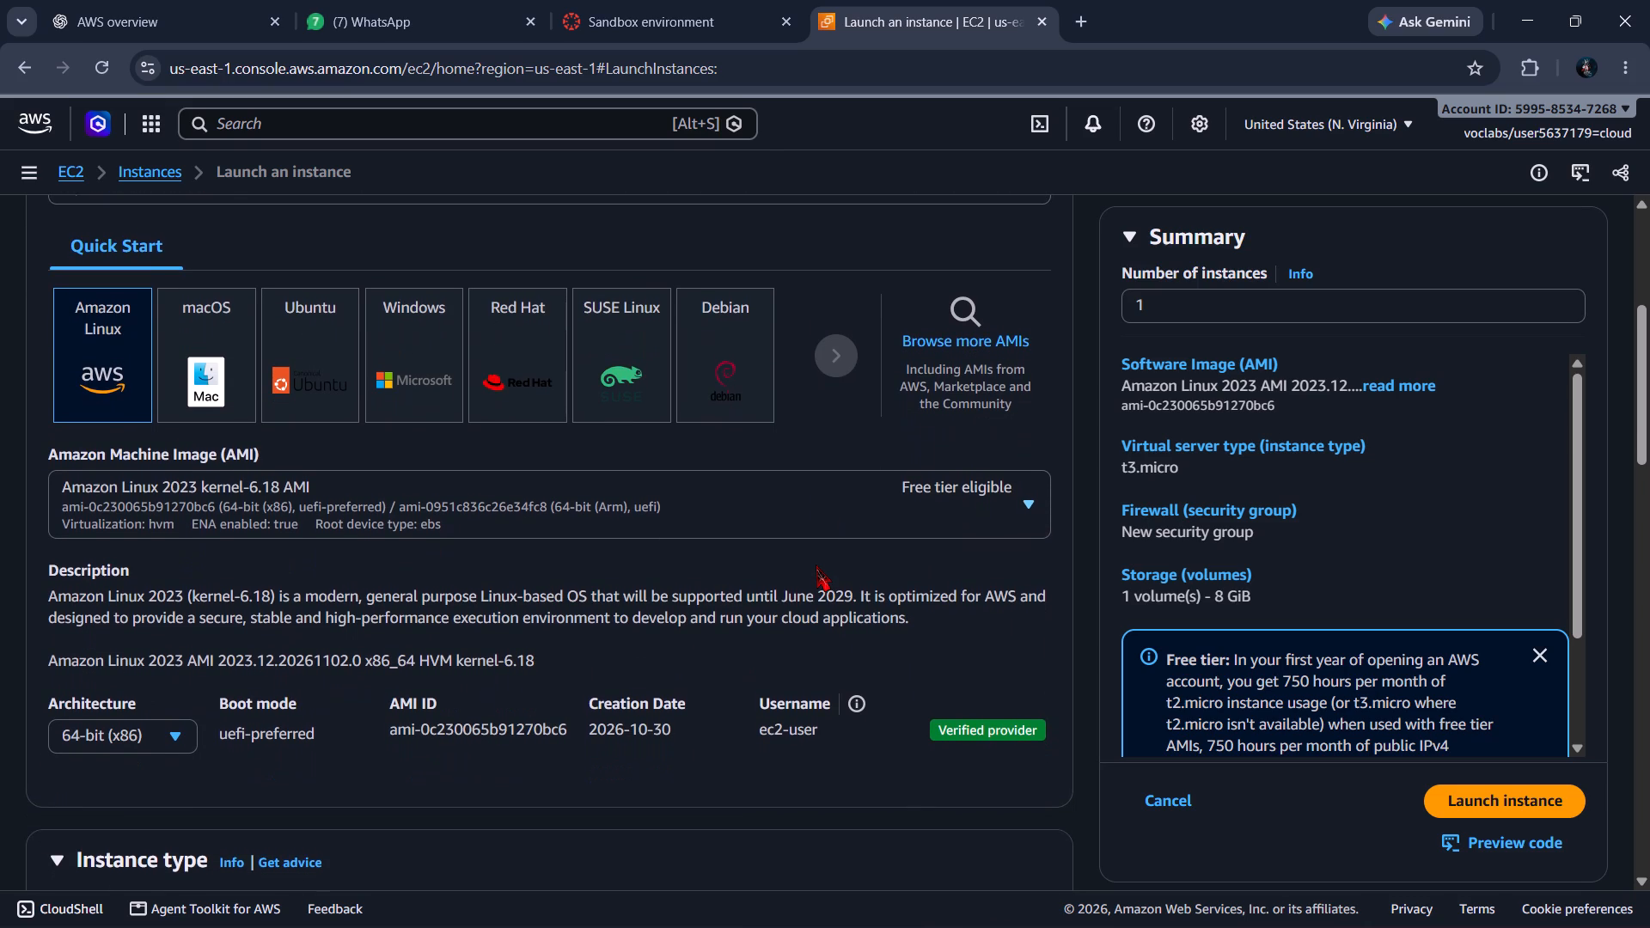
scroll(816, 565, "down", 2)
Open the help information about resource tags for the Name and tags section.
scroll(816, 565, "up", 5)
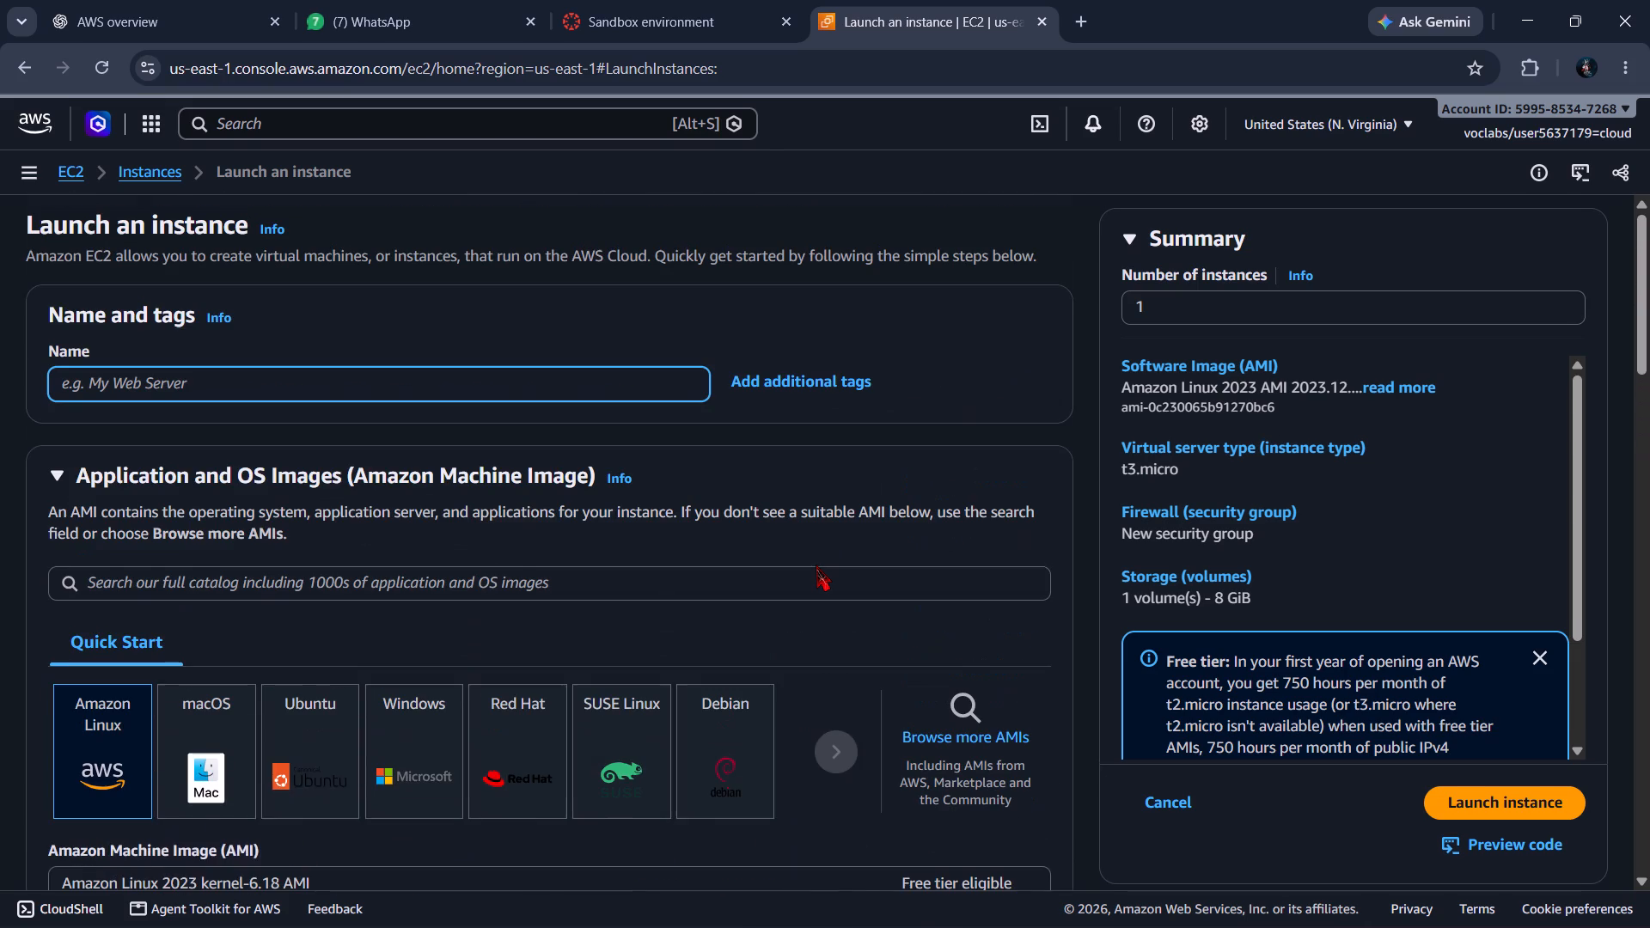
left_click(221, 321)
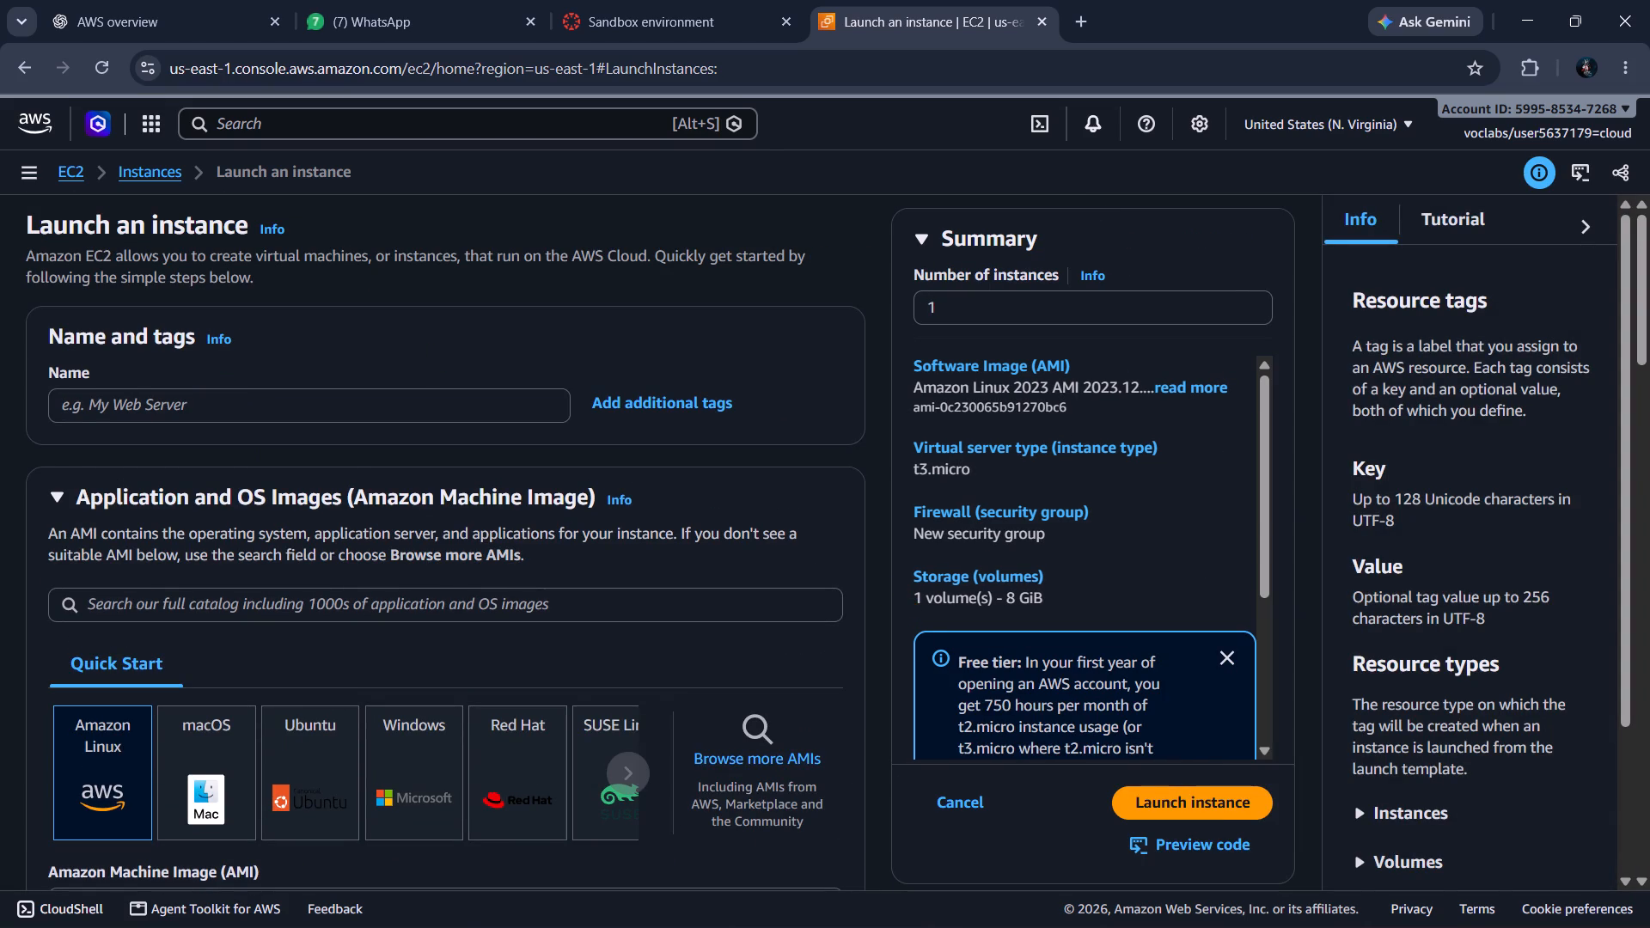
Open the help for Application and OS Images and read about AMIs, the catalog categories and updating AMIs in launch templates.
left_click(617, 498)
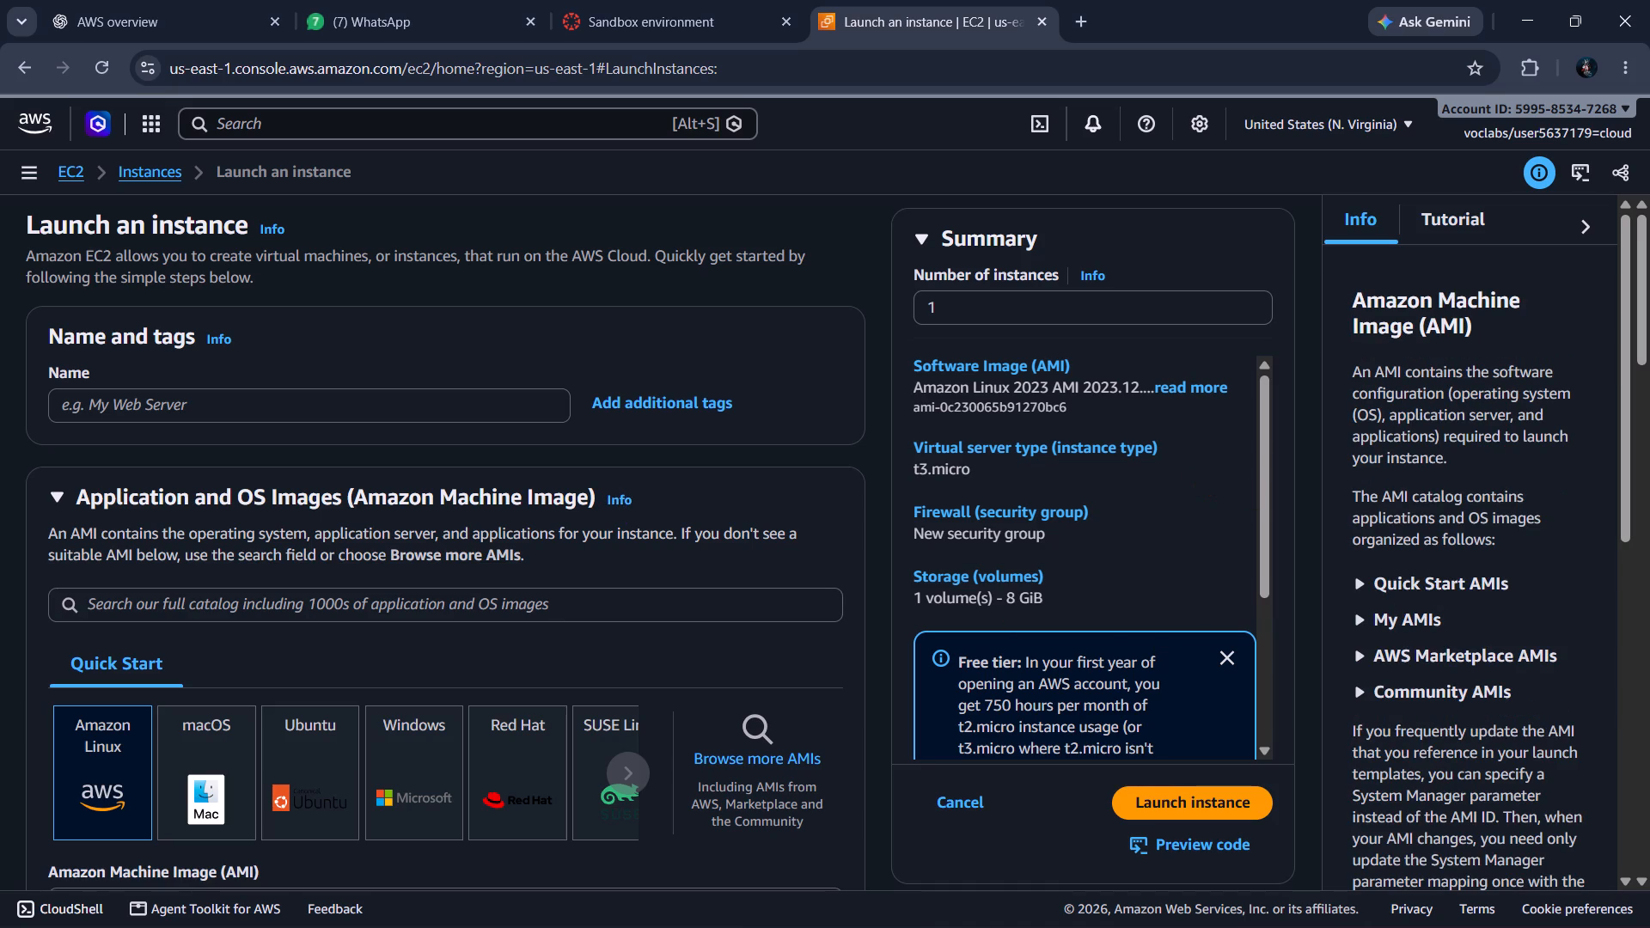
scroll(1426, 532, "down", 2)
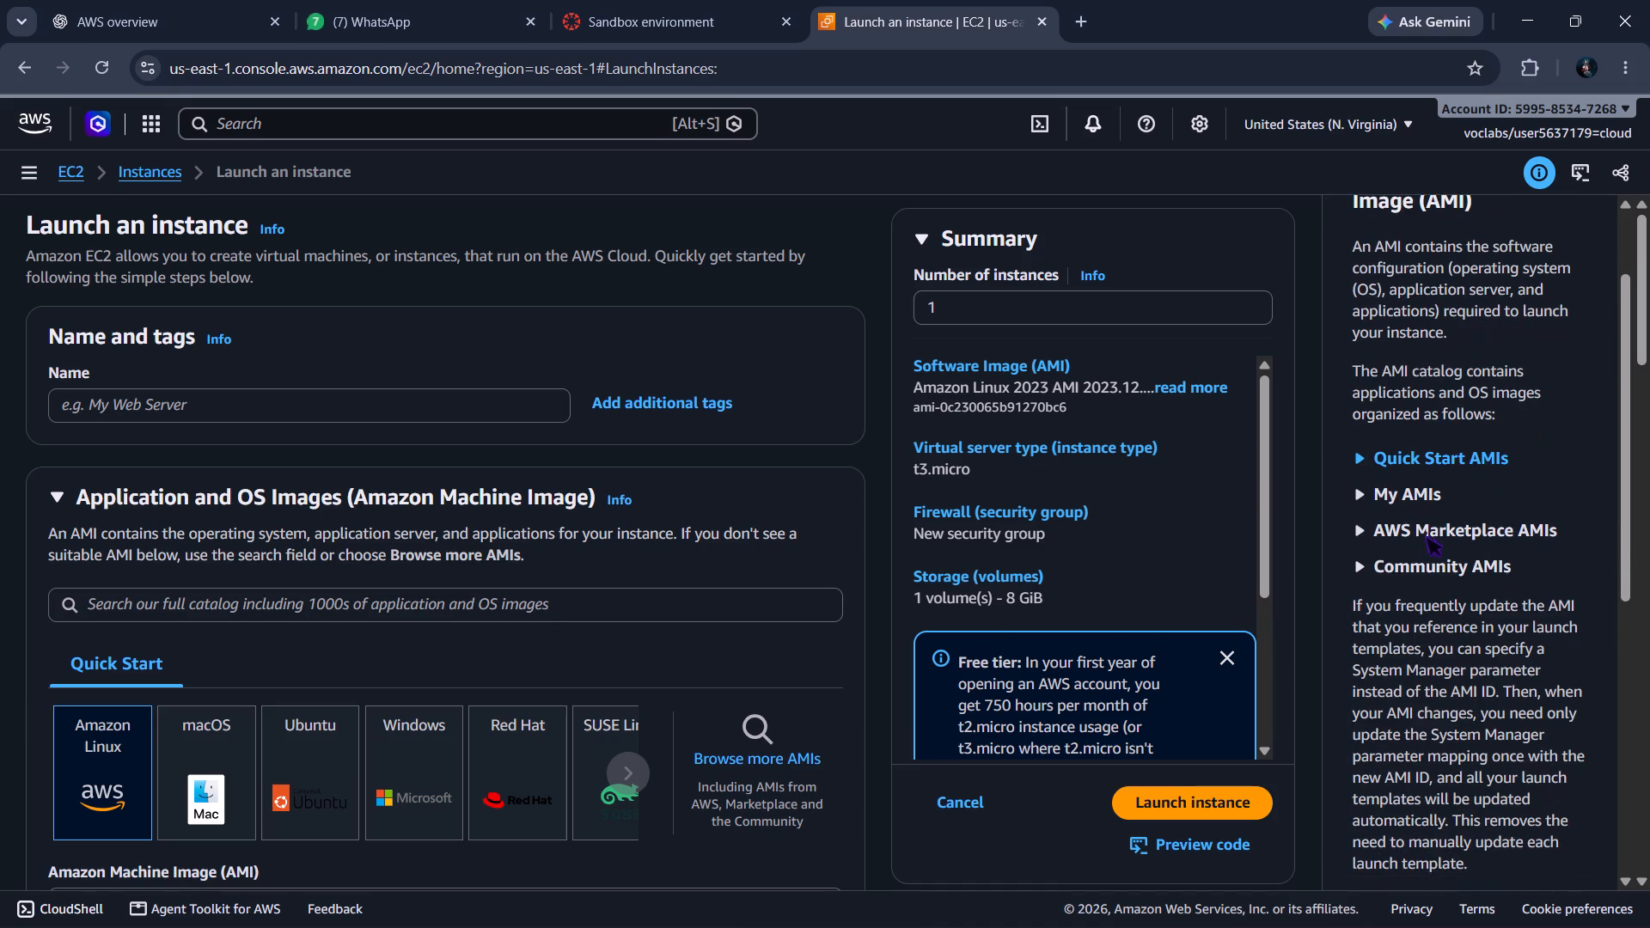
scroll(1426, 532, "down", 1)
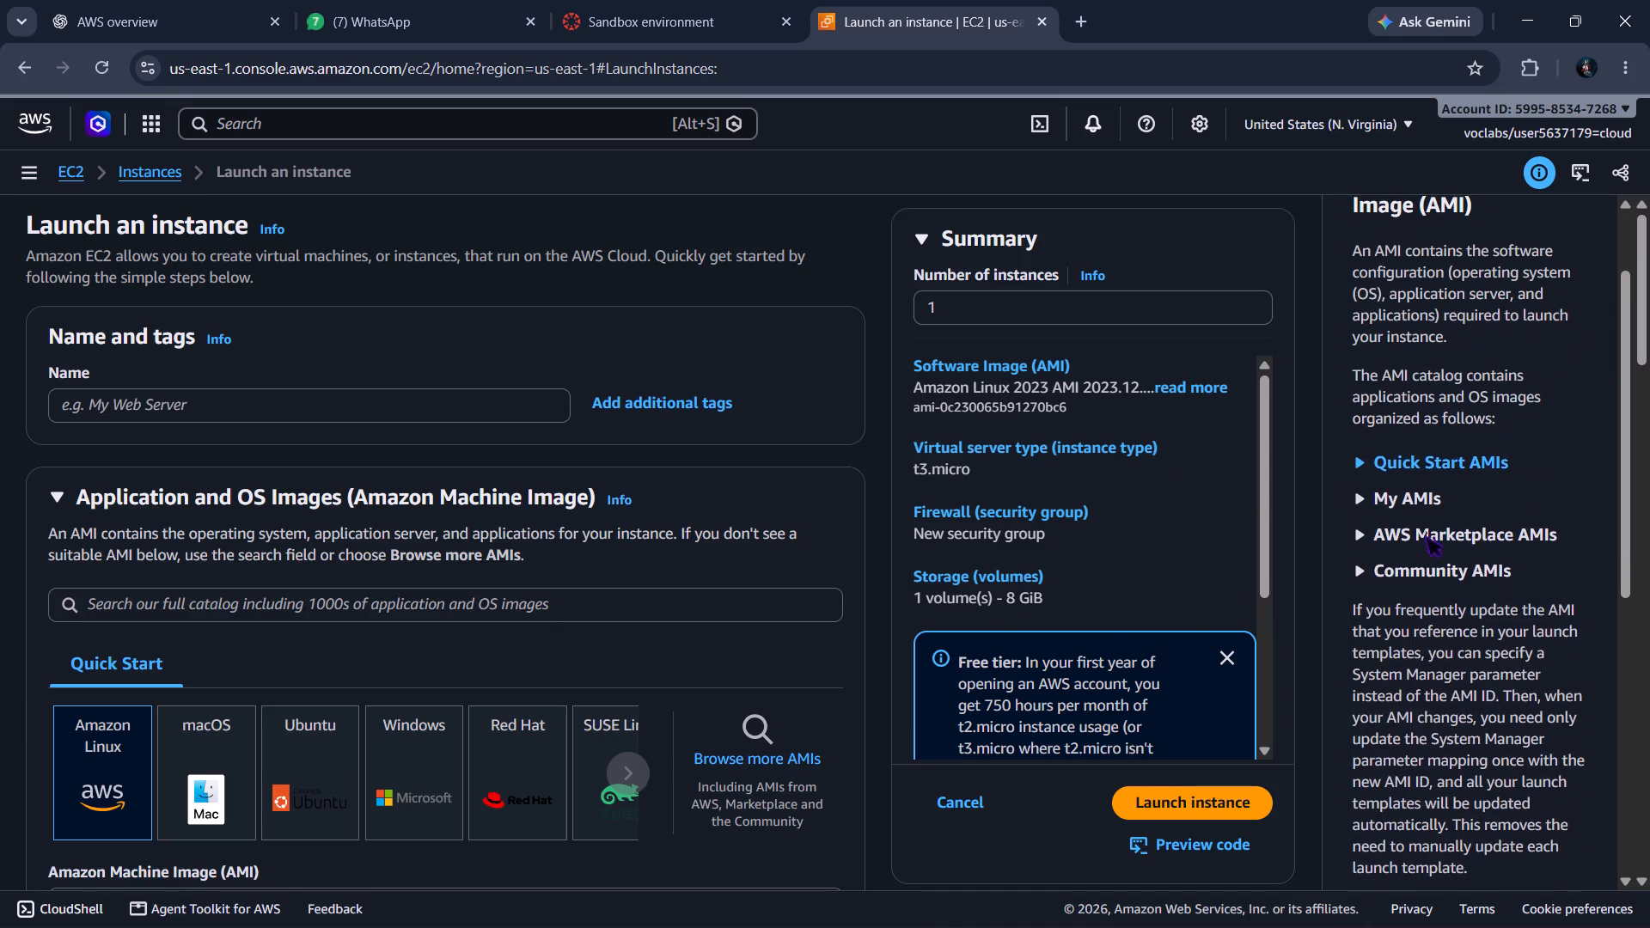
scroll(1426, 532, "down", 2)
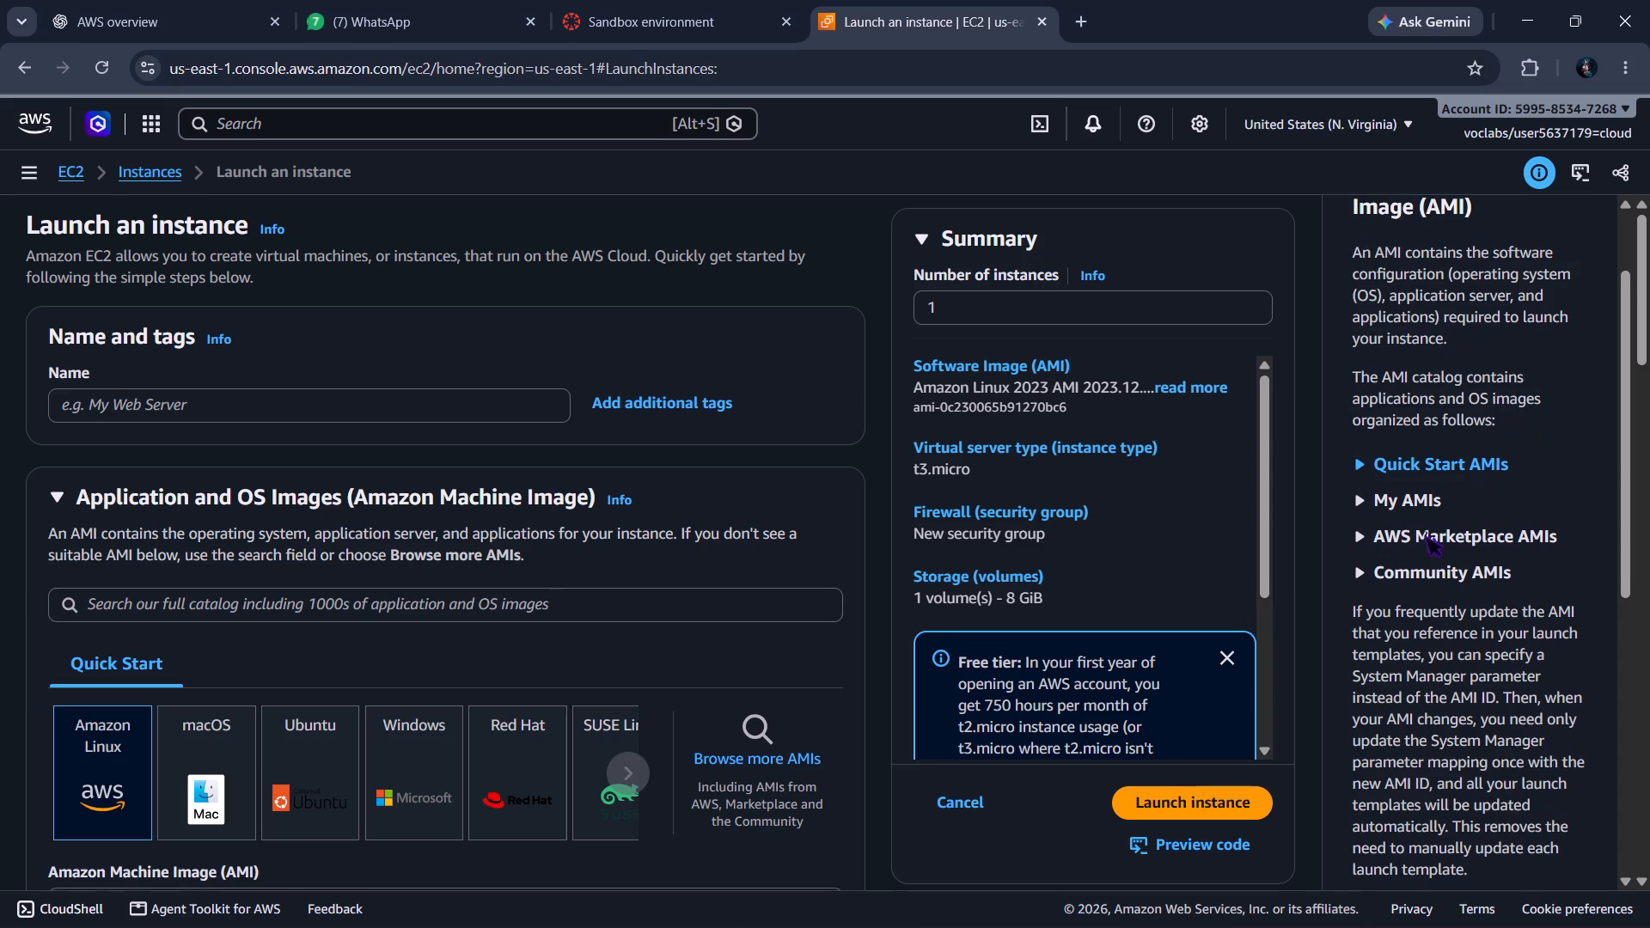
scroll(1426, 532, "down", 2)
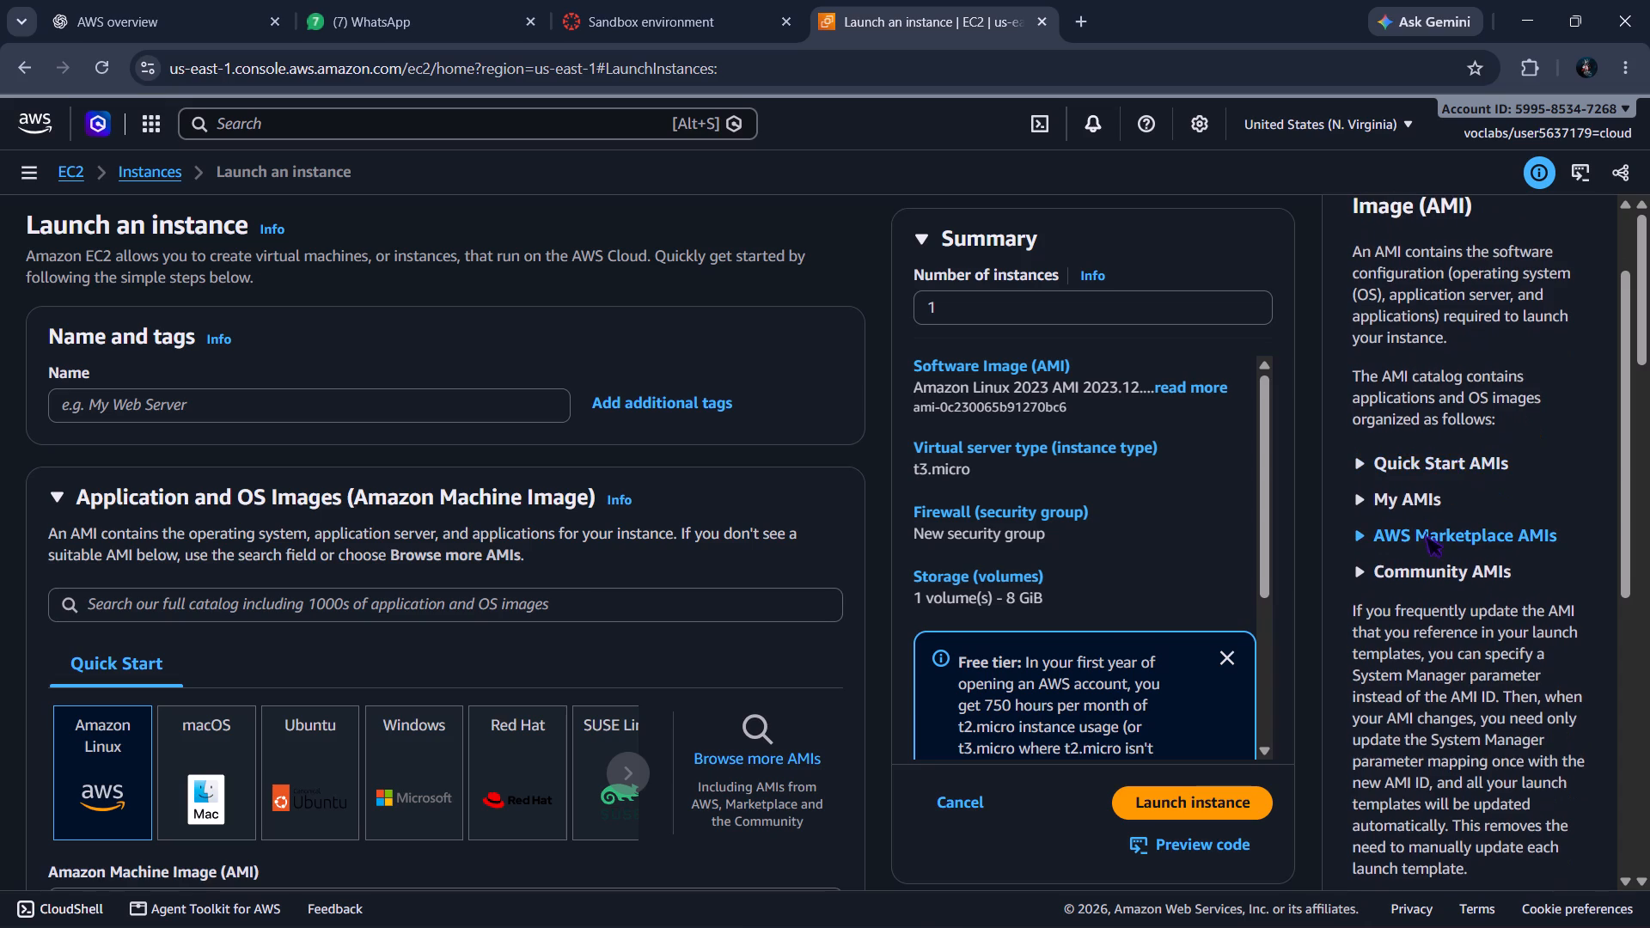
scroll(1426, 532, "down", 1)
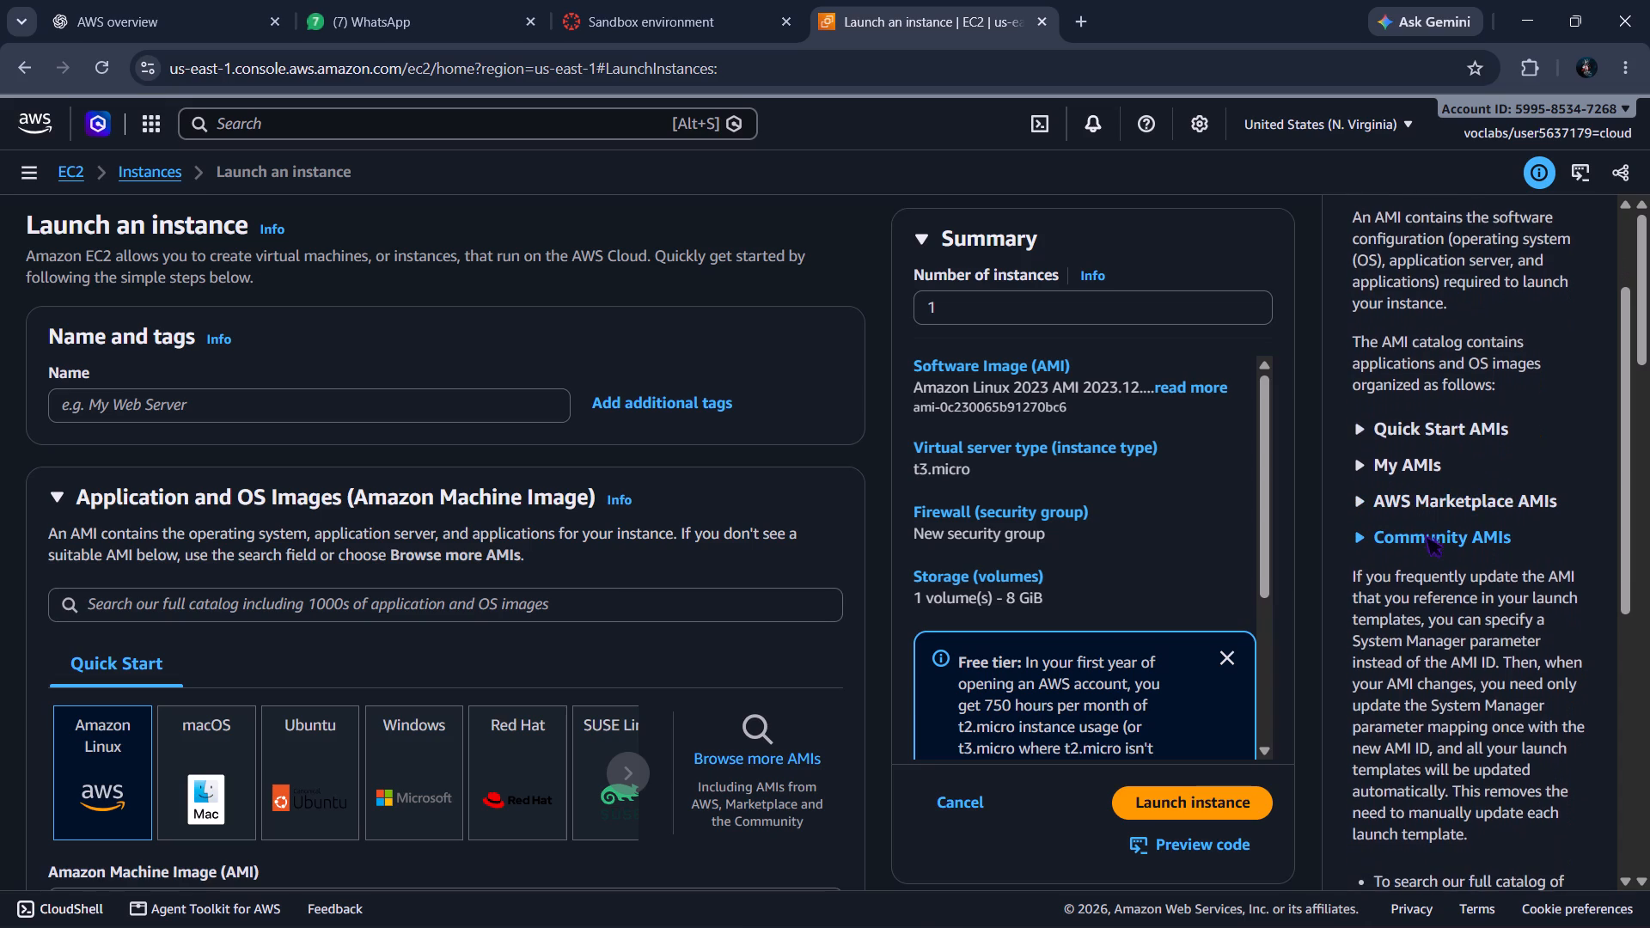
scroll(1426, 532, "up", 1)
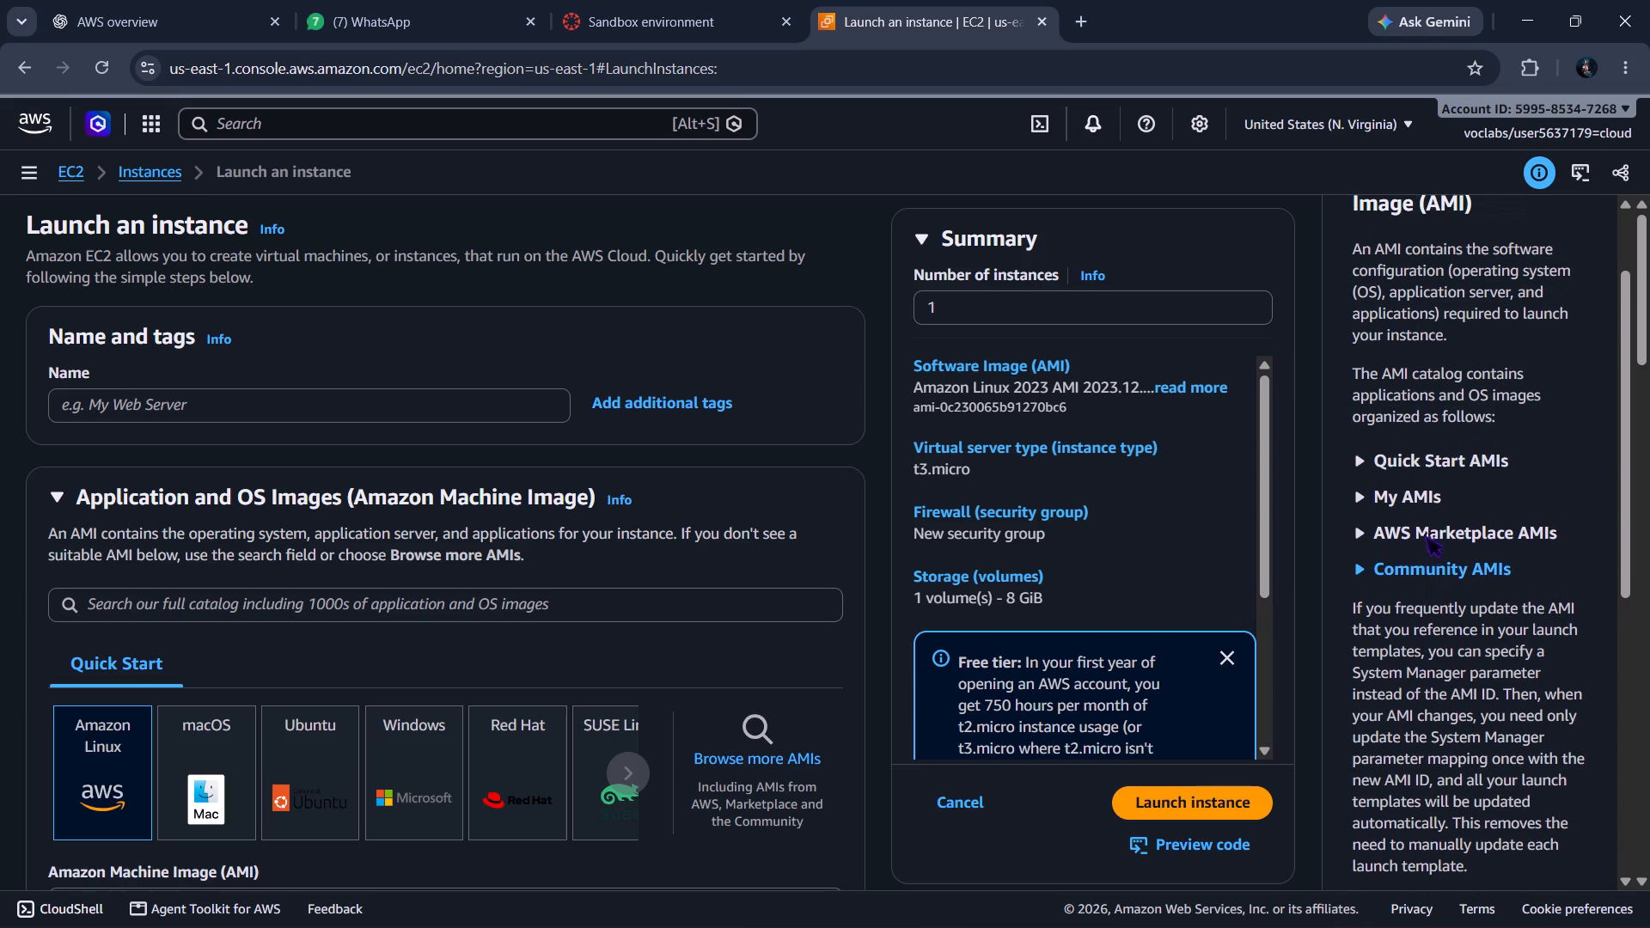
scroll(1426, 532, "up", 2)
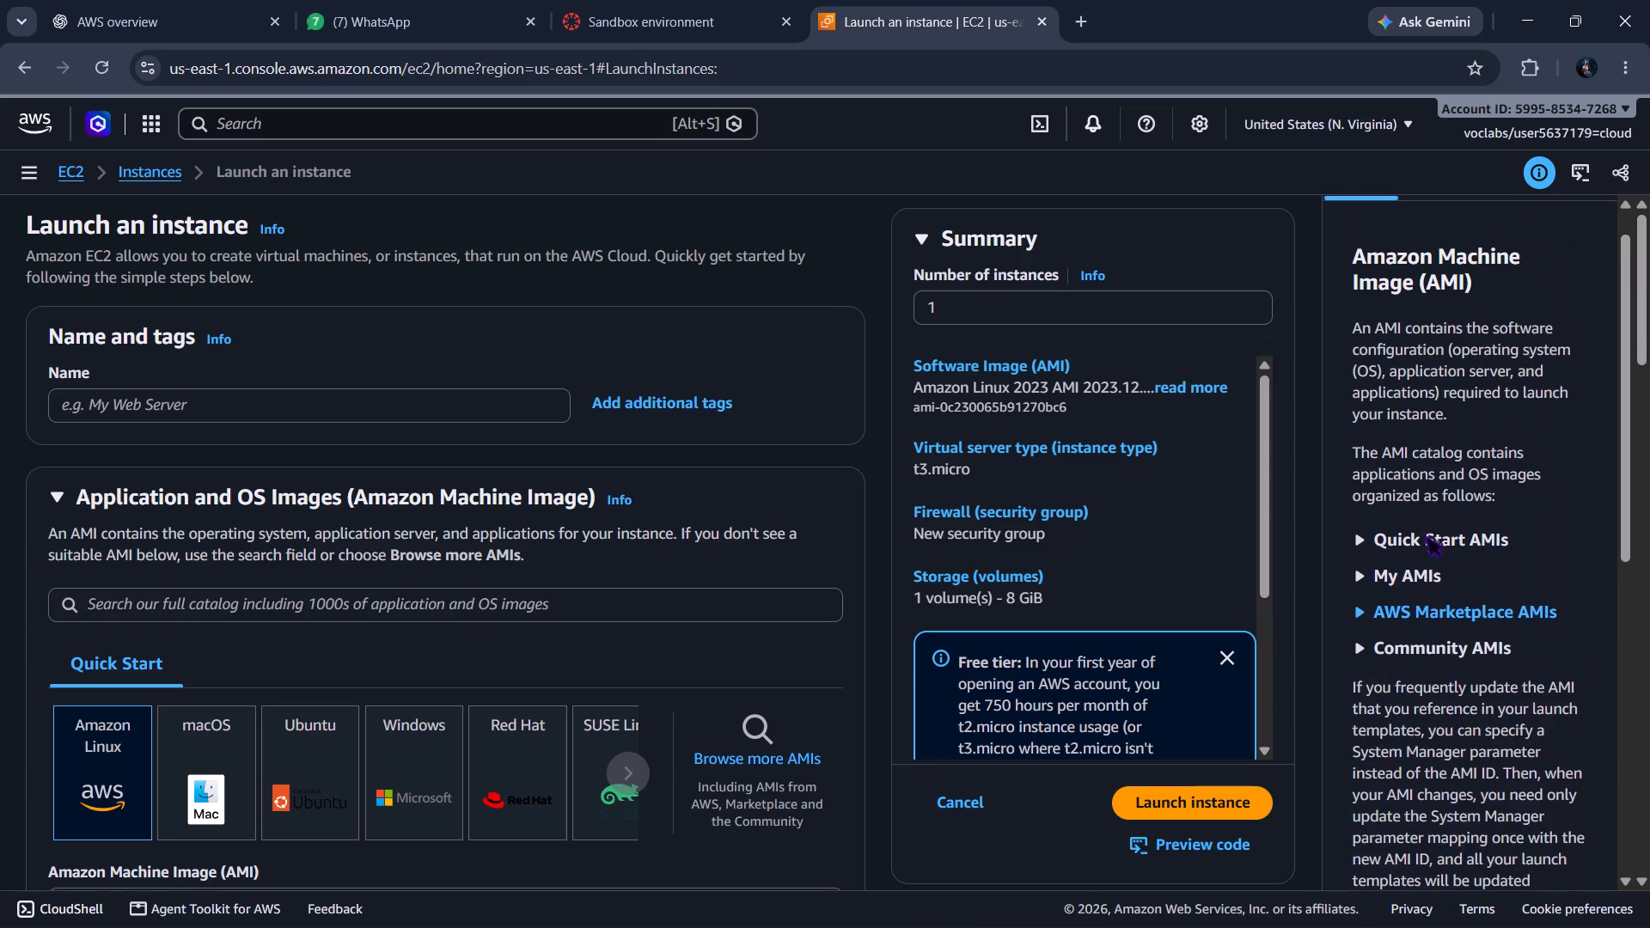
scroll(1426, 532, "up", 1)
scroll(1426, 532, "down", 2)
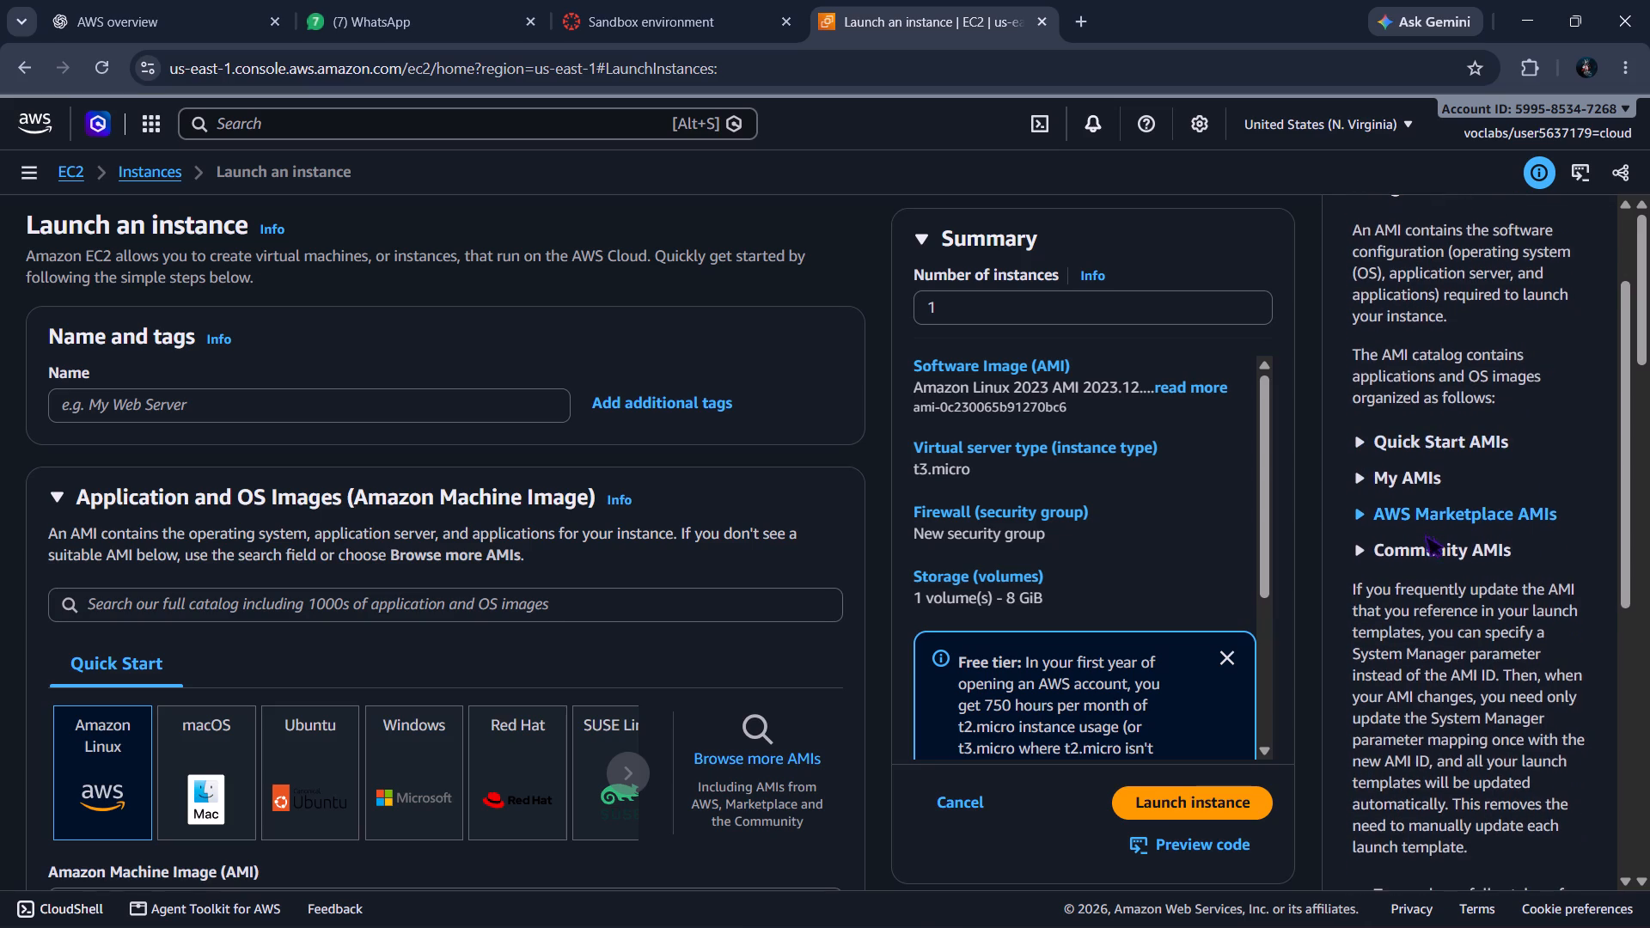
scroll(1426, 532, "down", 1)
Examine the Application and OS Images section, including the Quick Start operating systems and the option to browse more AMIs.
scroll(761, 571, "down", 1)
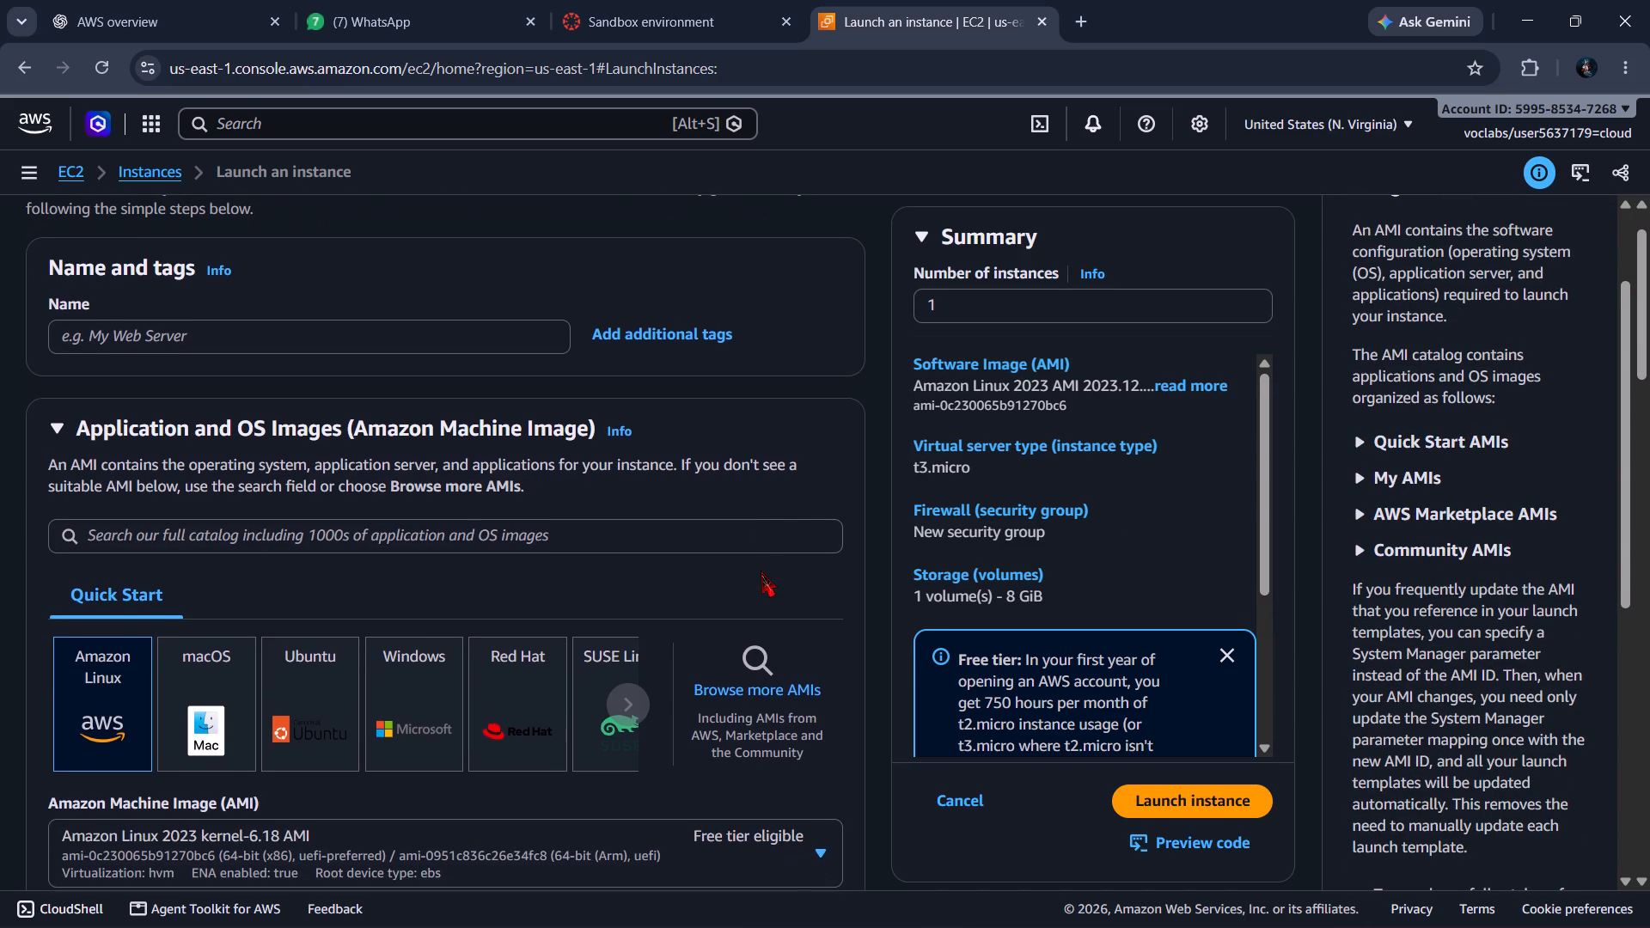
scroll(761, 571, "down", 1)
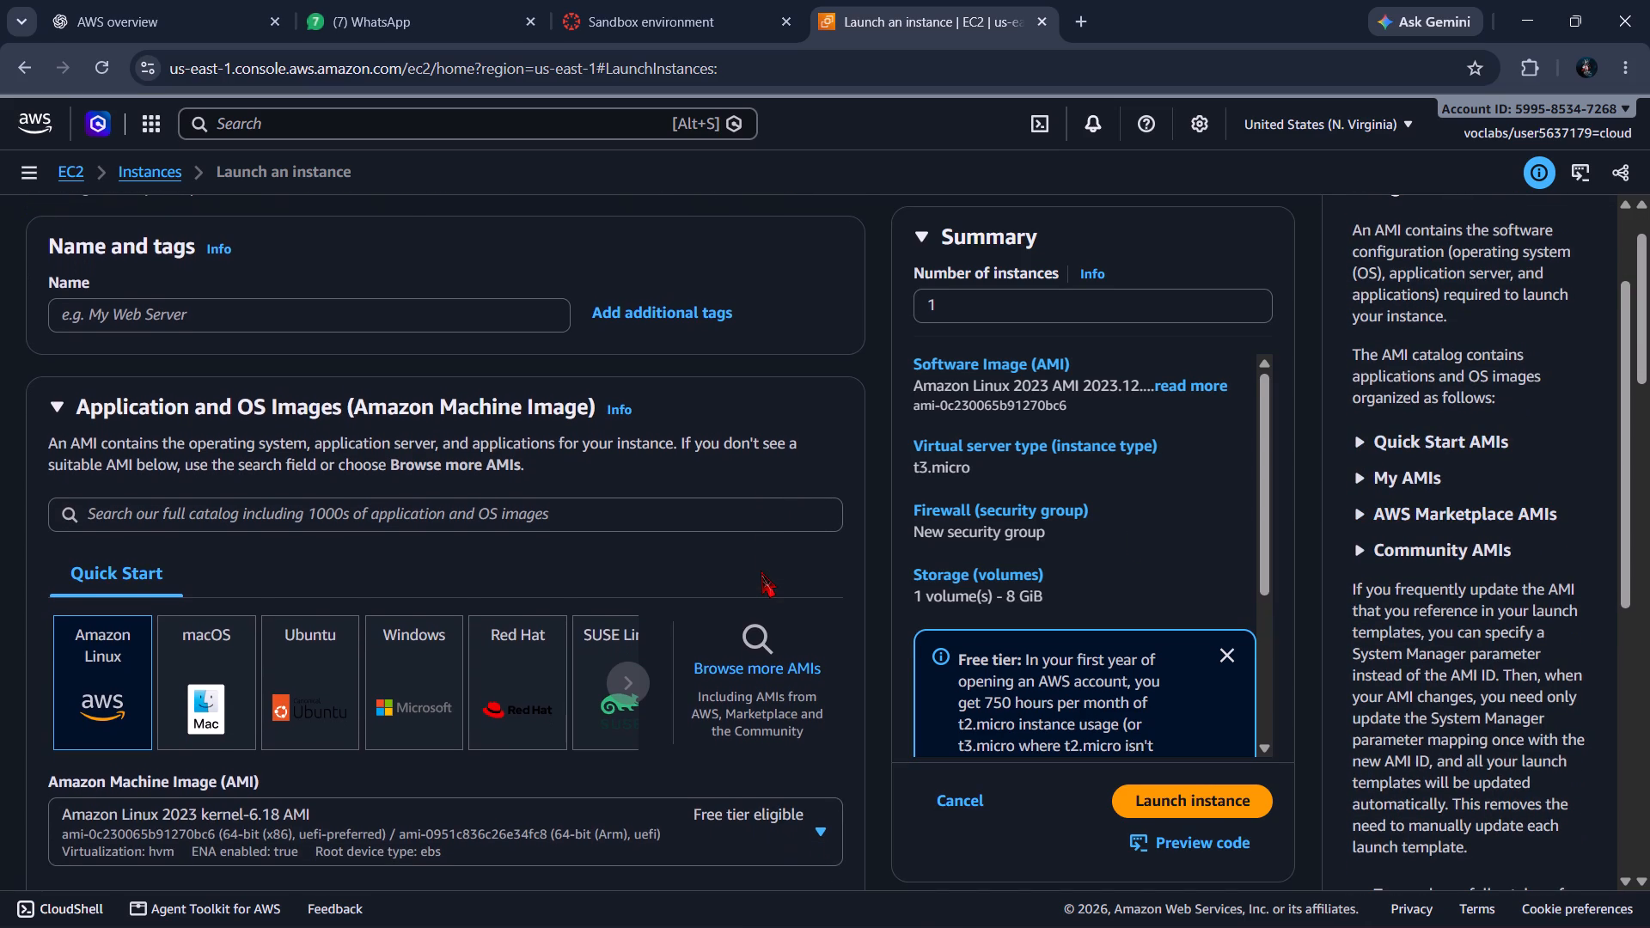
scroll(761, 571, "up", 2)
scroll(761, 571, "down", 2)
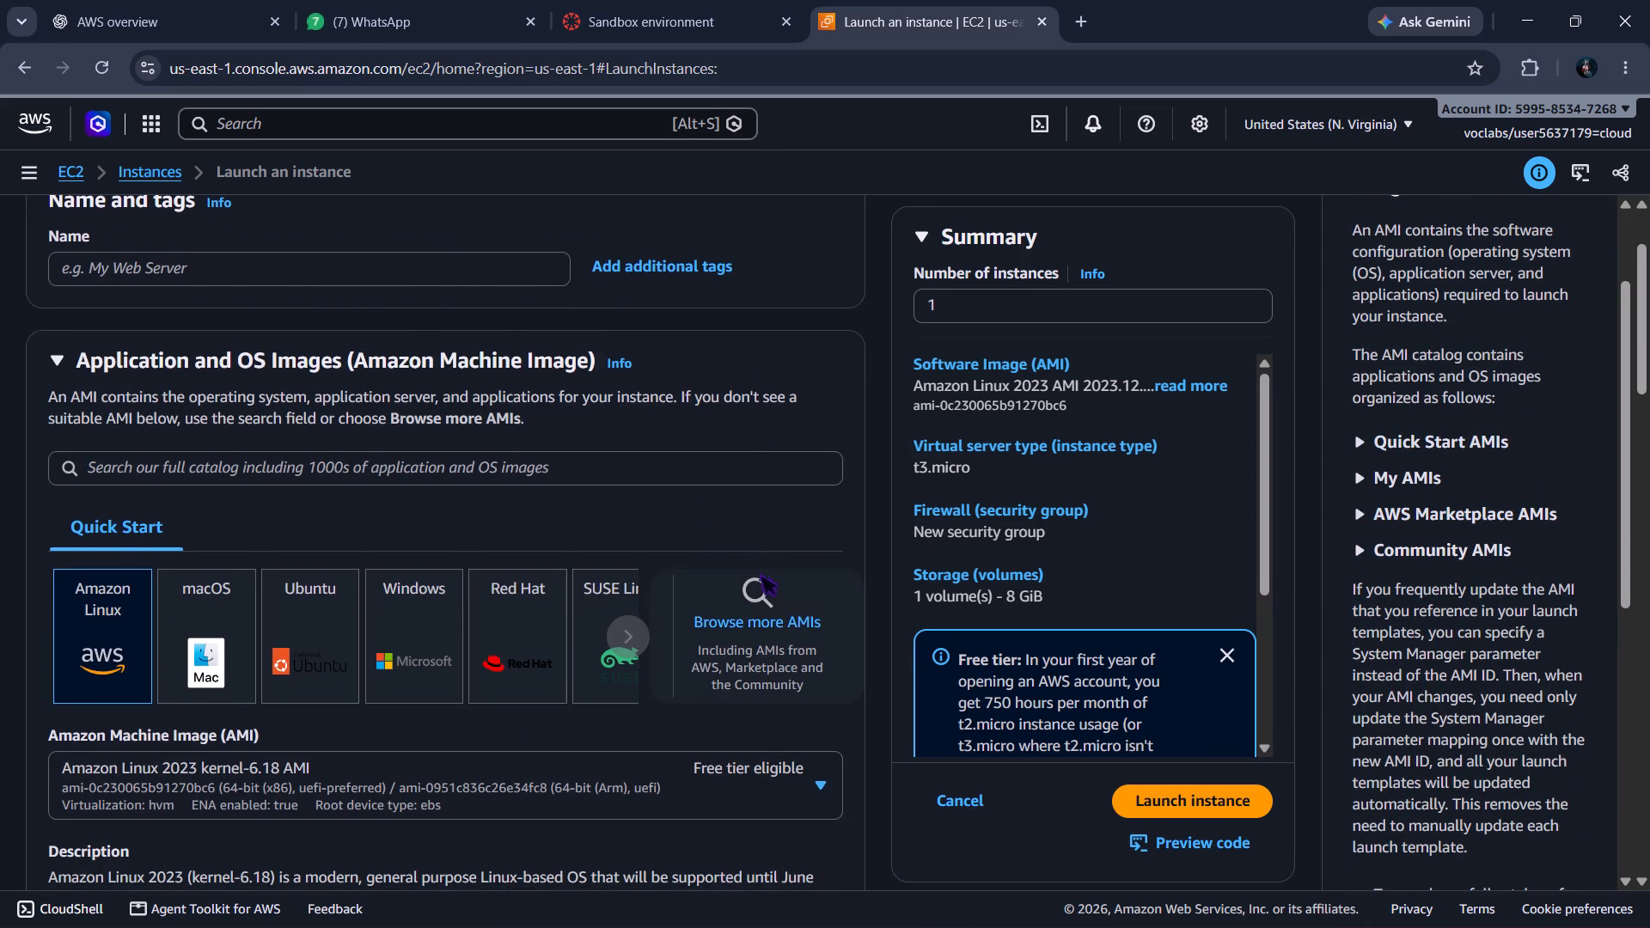
scroll(761, 571, "down", 1)
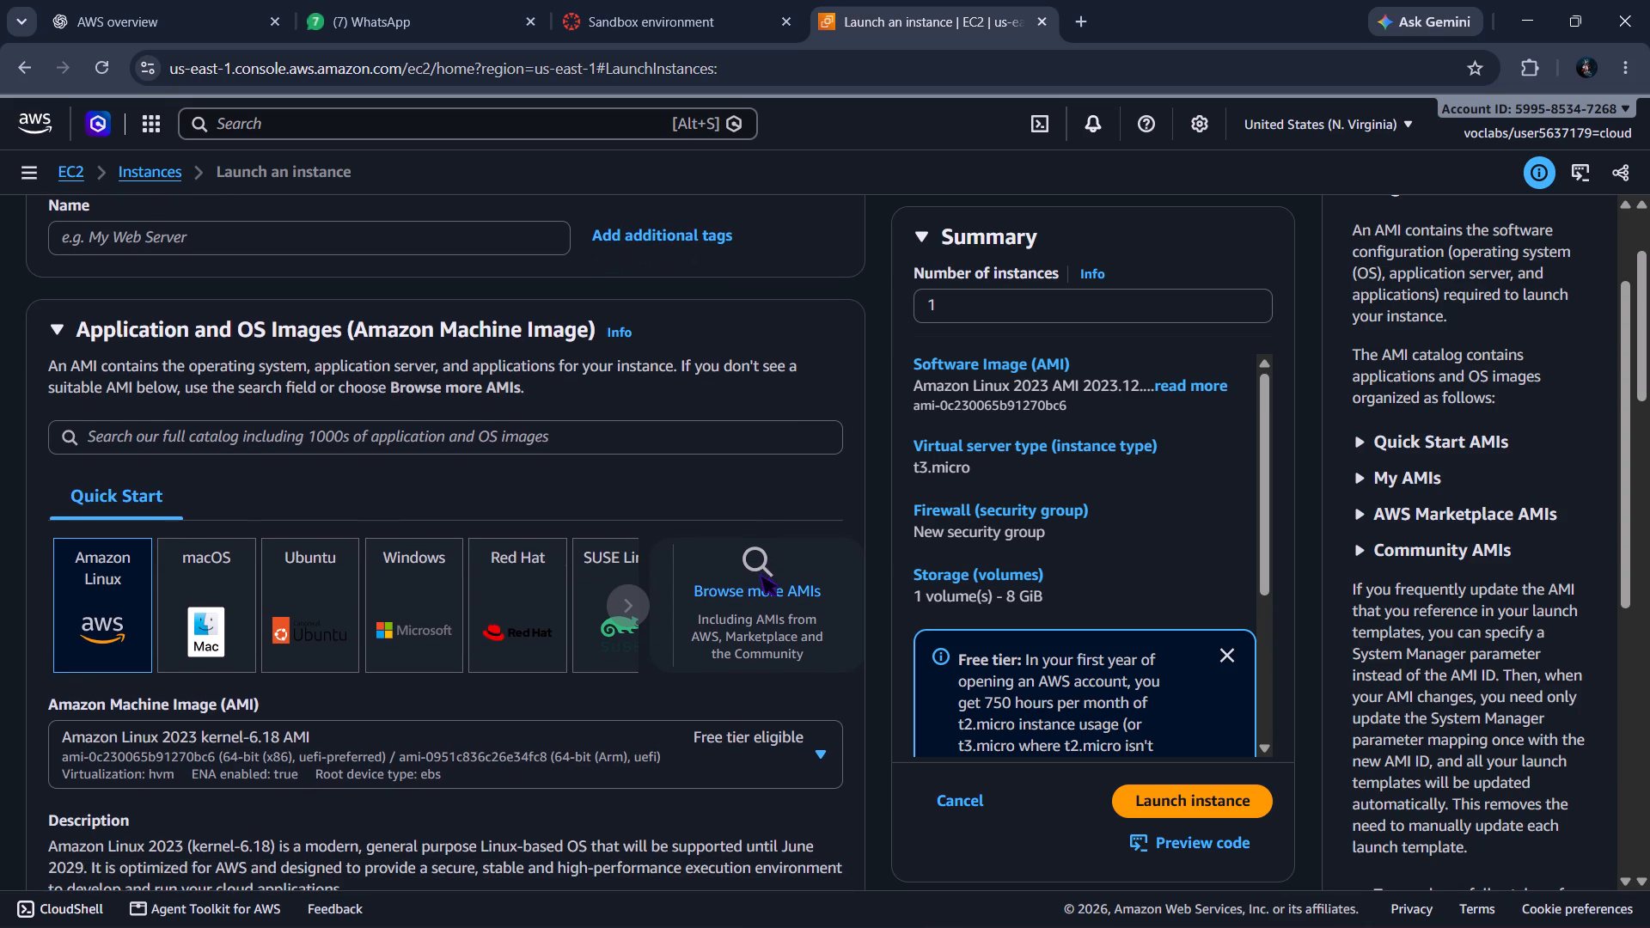
scroll(761, 571, "down", 2)
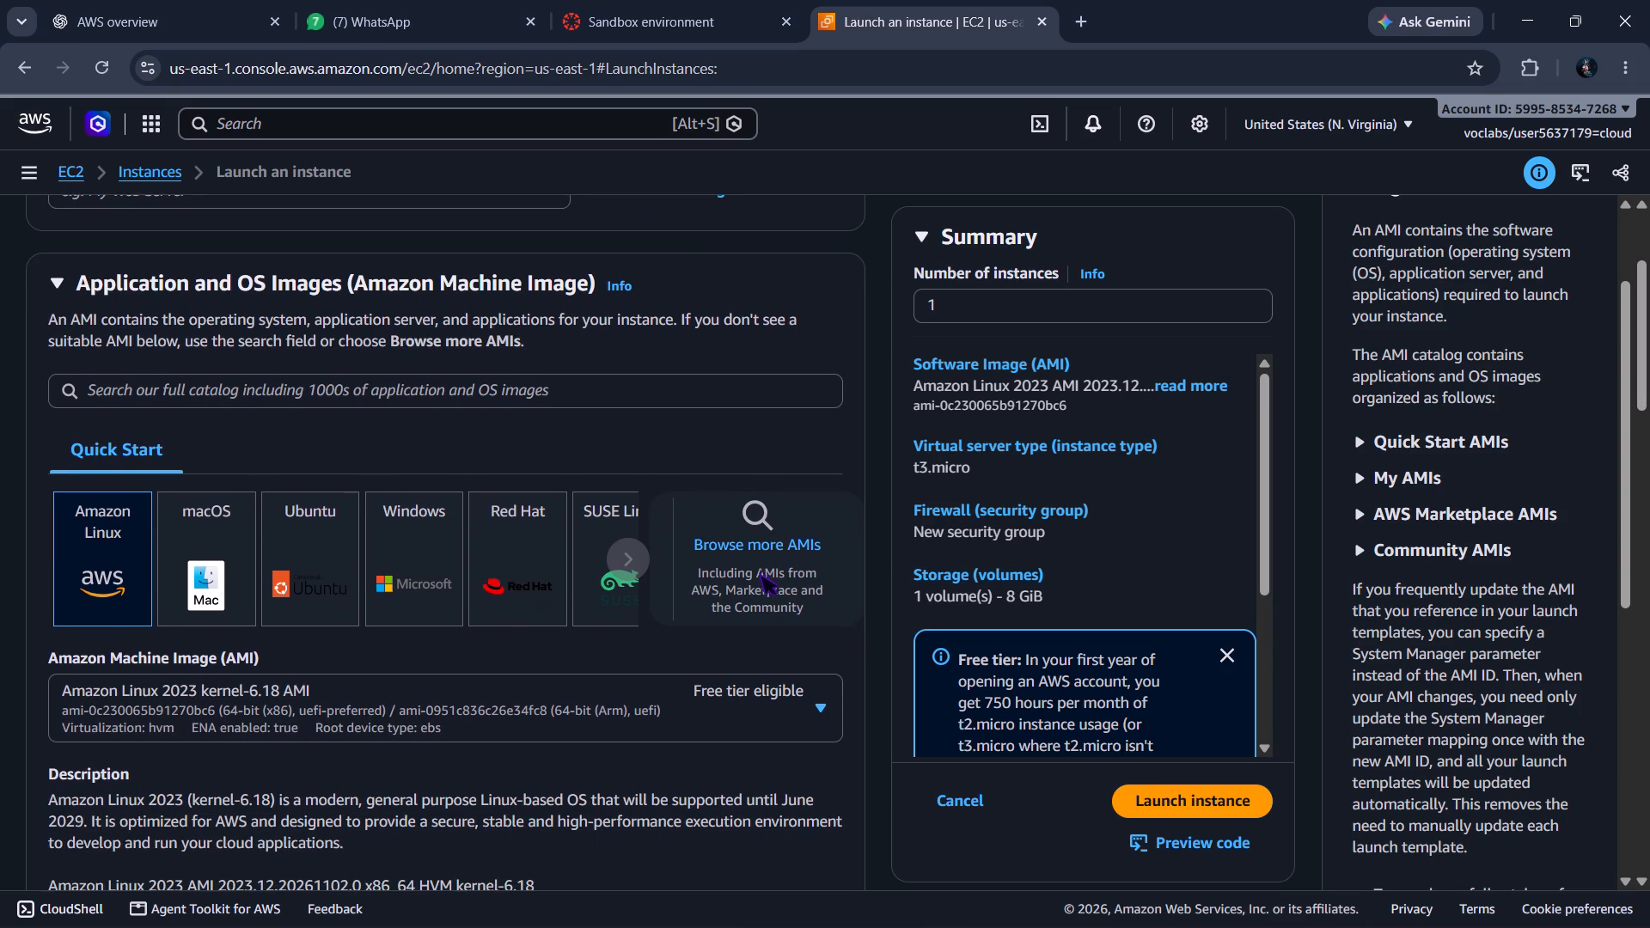
scroll(761, 571, "down", 1)
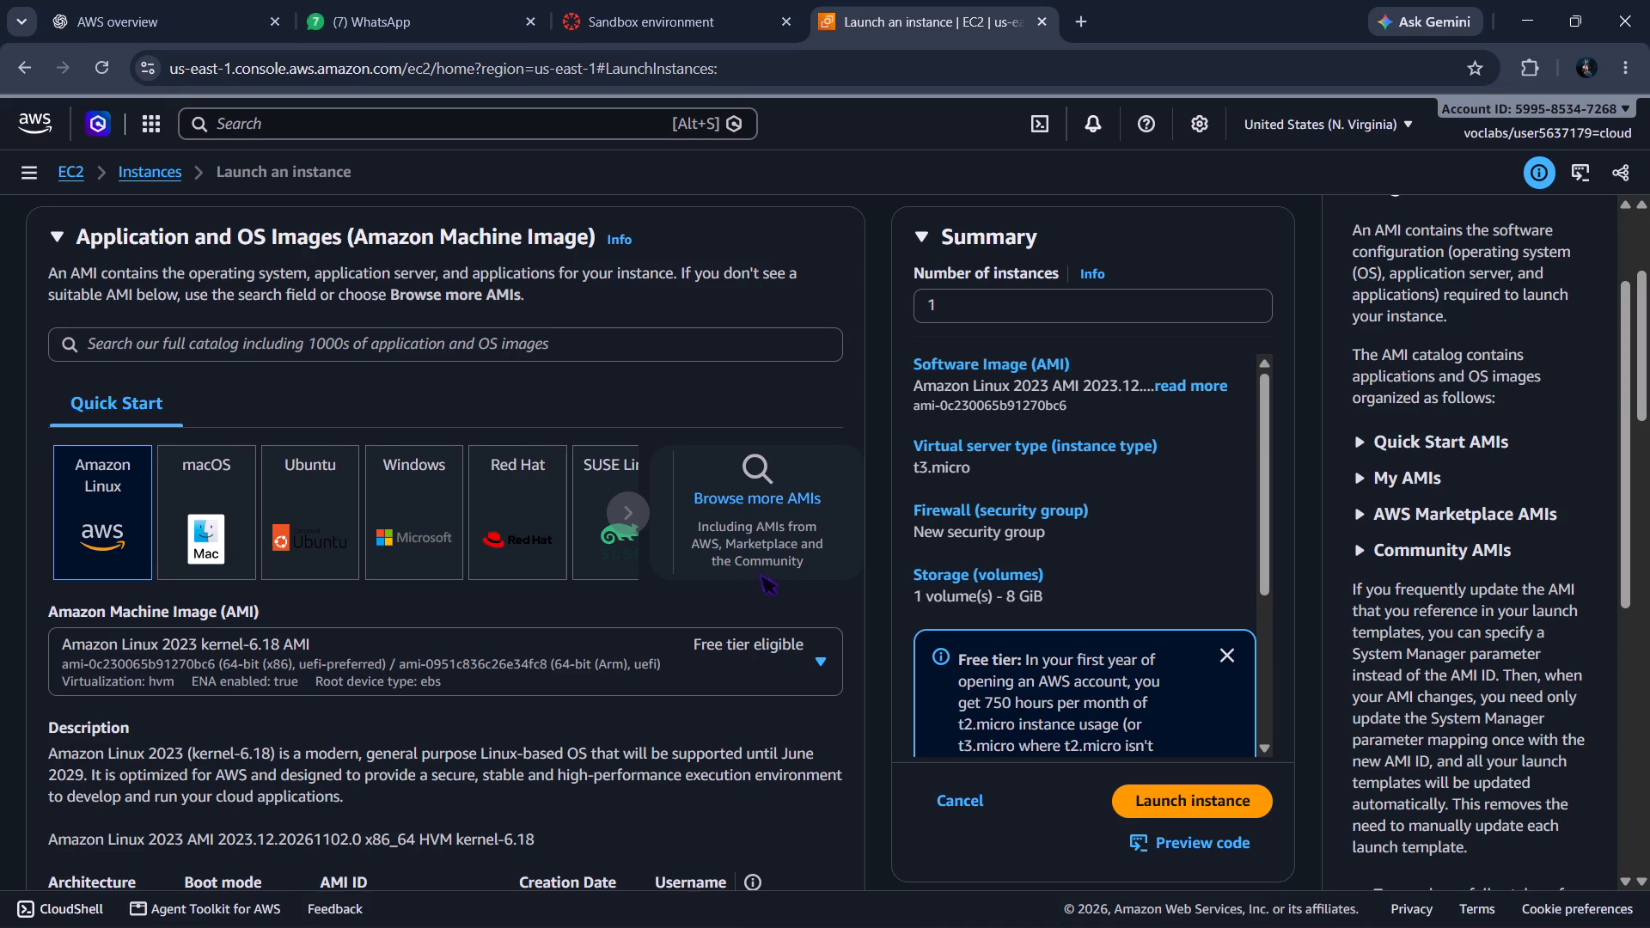
scroll(761, 571, "down", 1)
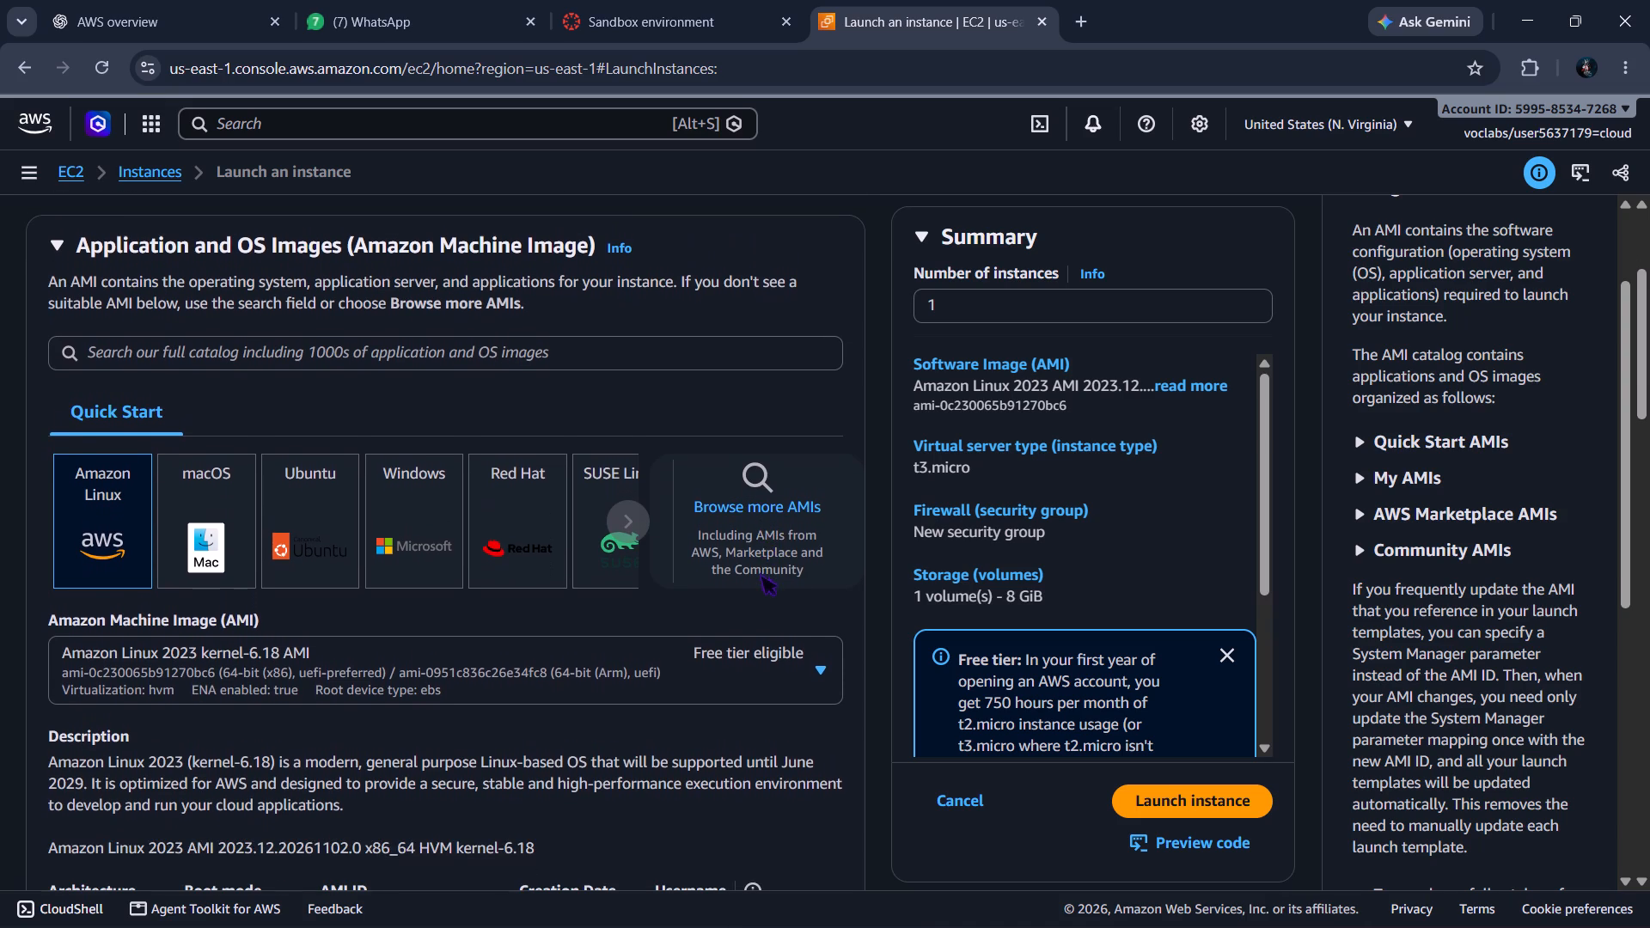
scroll(761, 571, "down", 1)
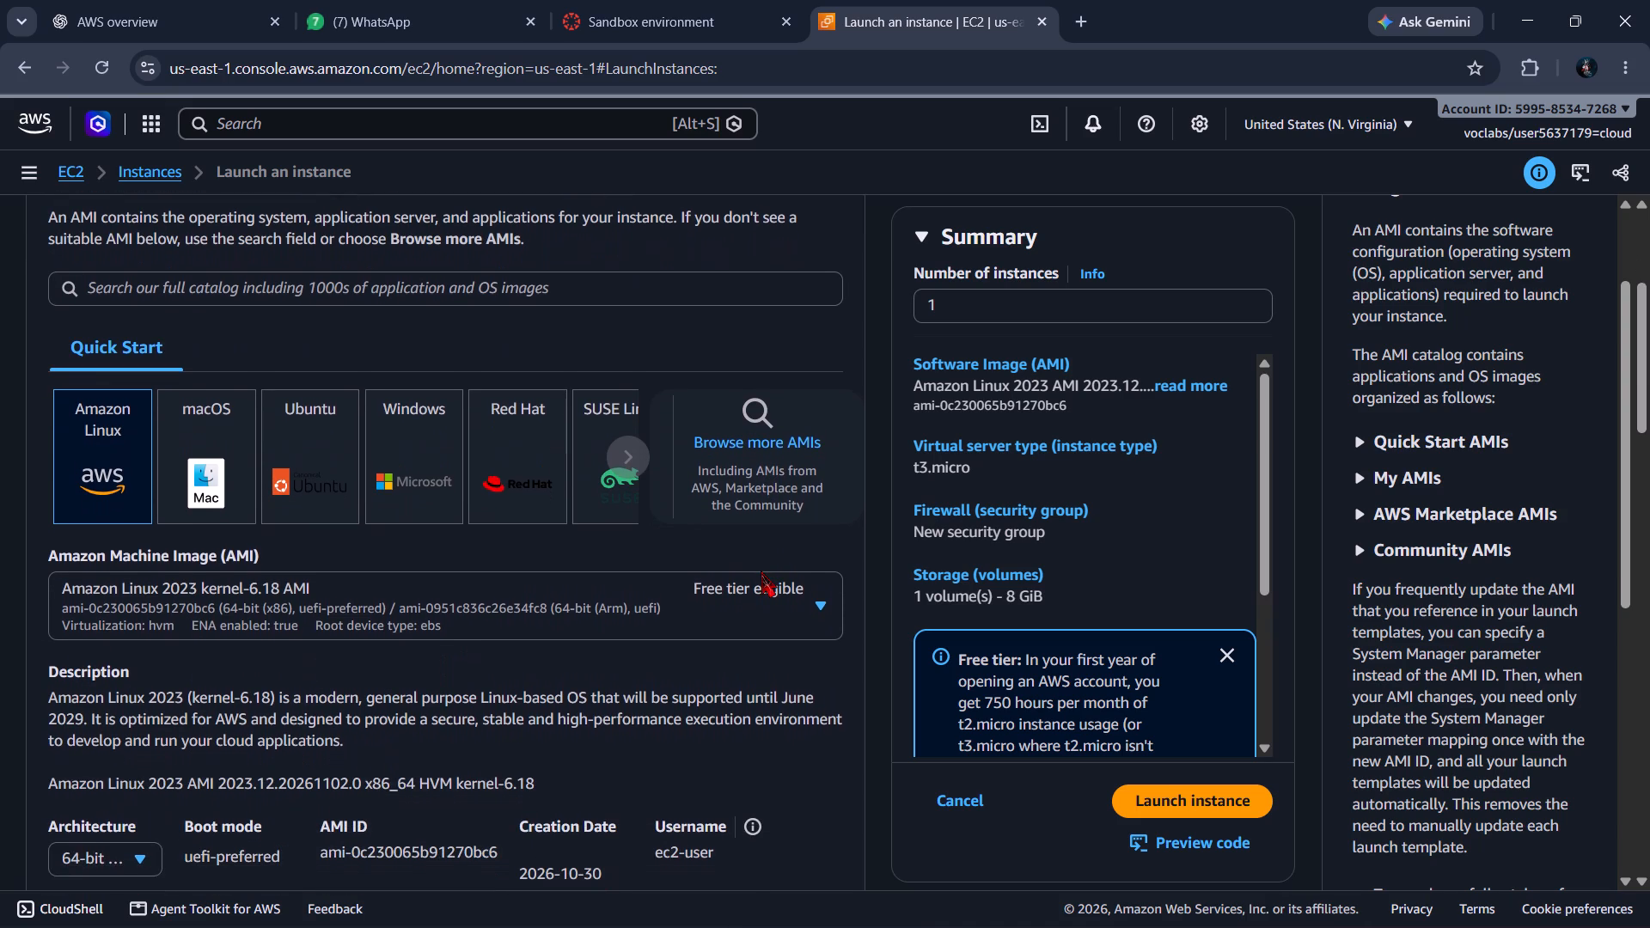
Read the selected Amazon Linux 2023 image's details, covering its description, architecture, boot mode, AMI ID, creation date and username.
scroll(761, 571, "down", 1)
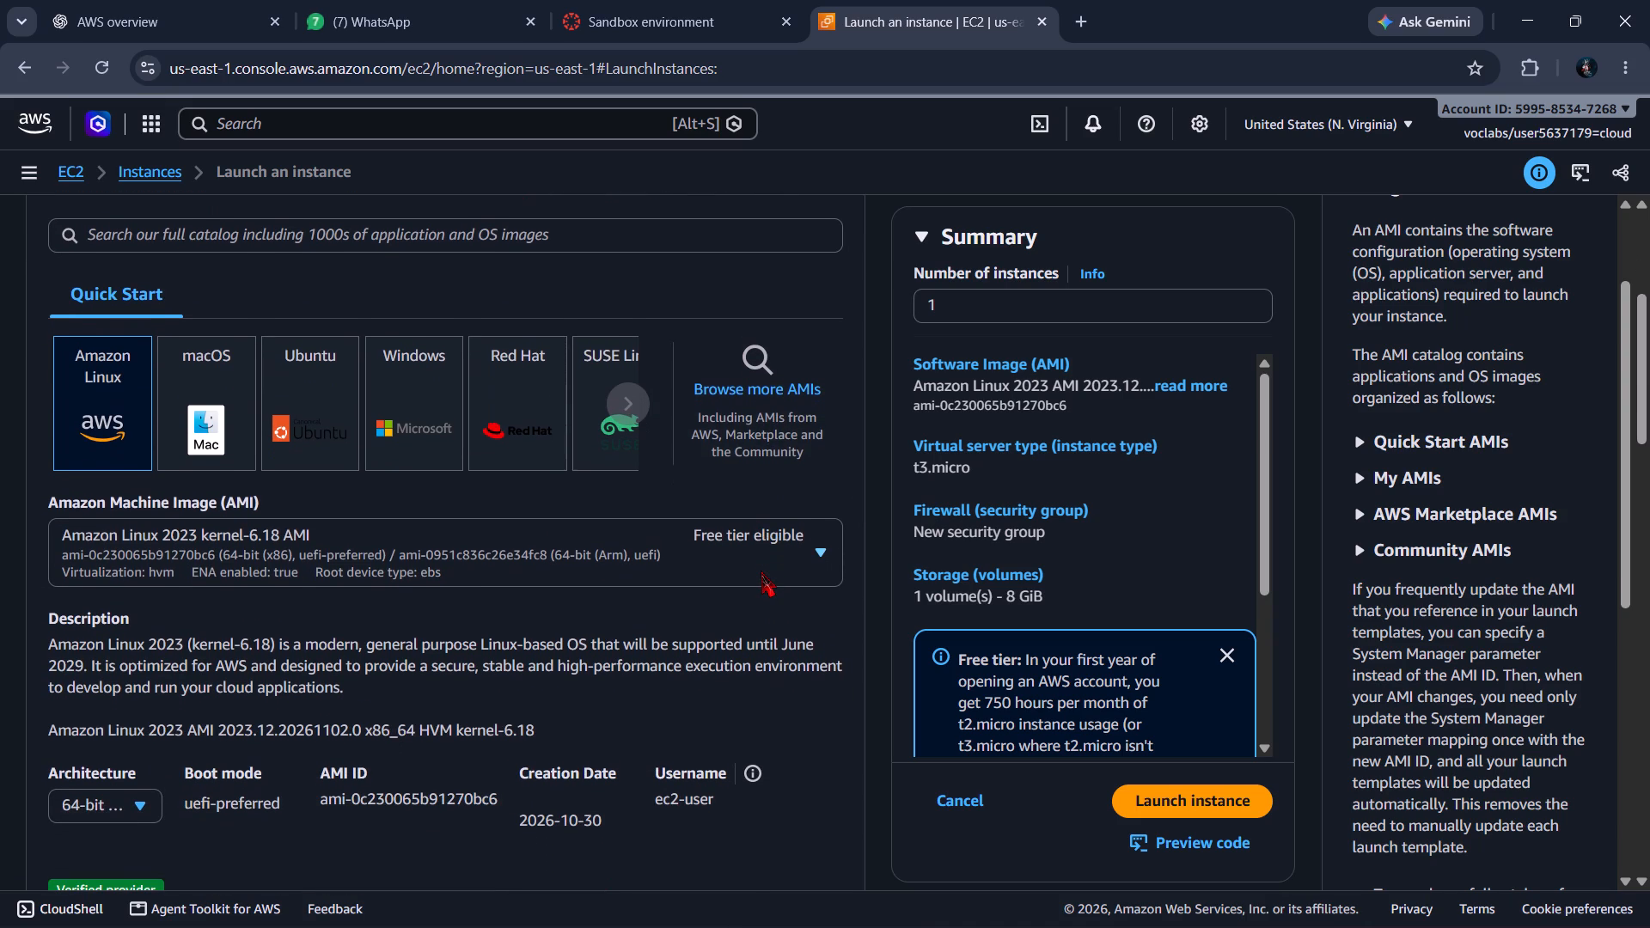
scroll(761, 571, "down", 3)
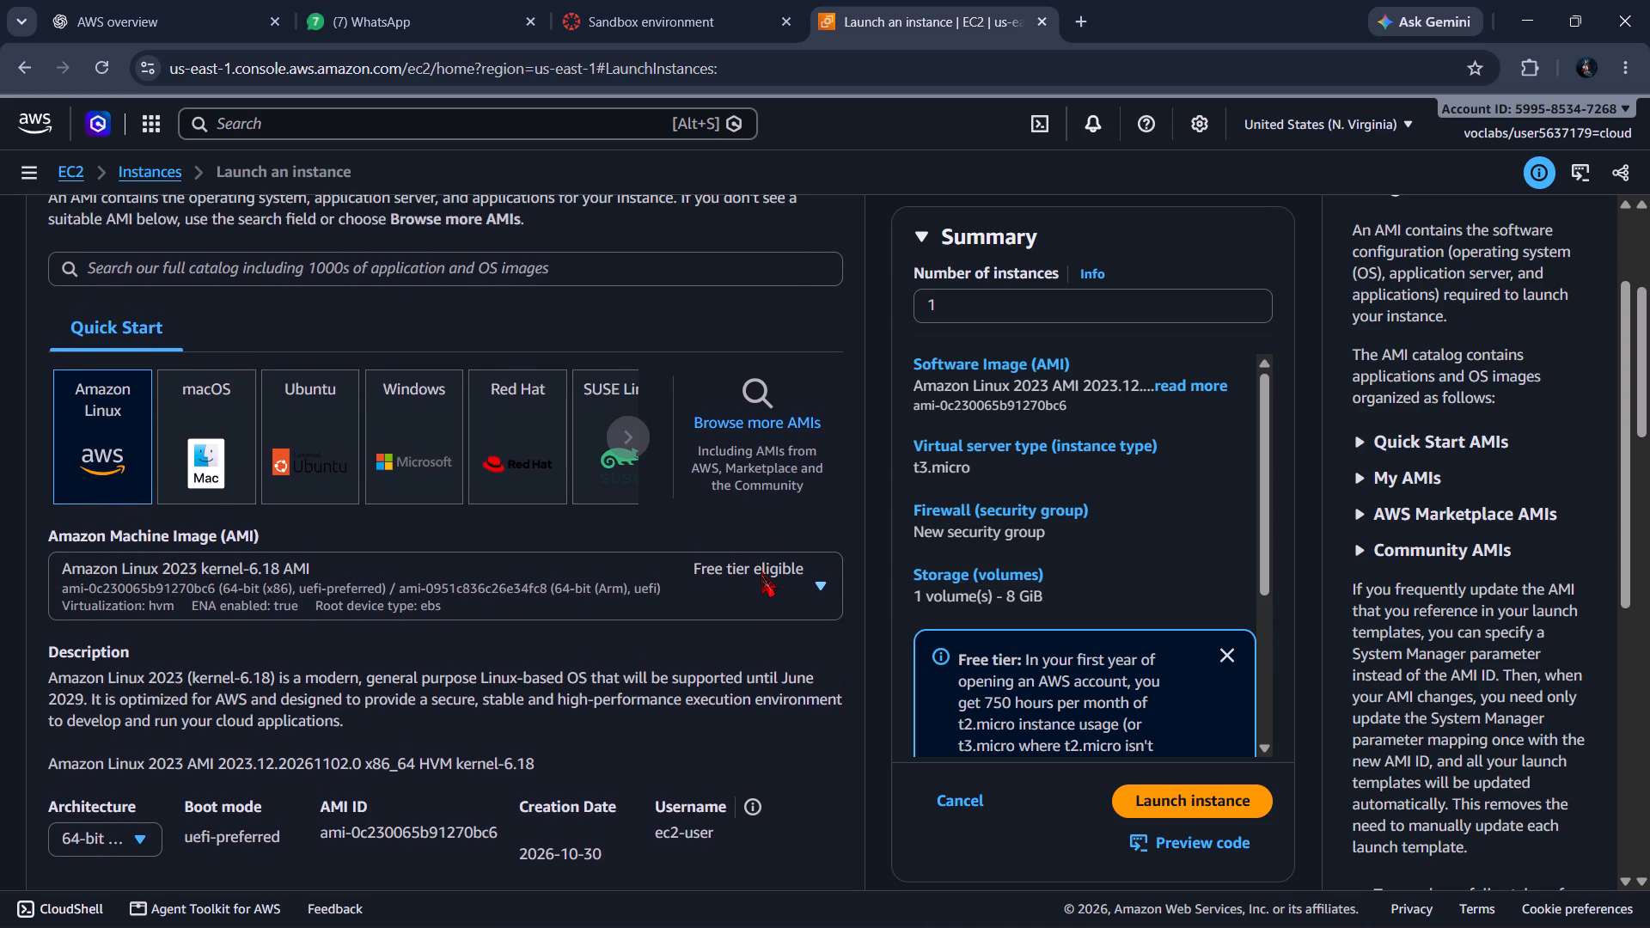
scroll(761, 571, "down", 2)
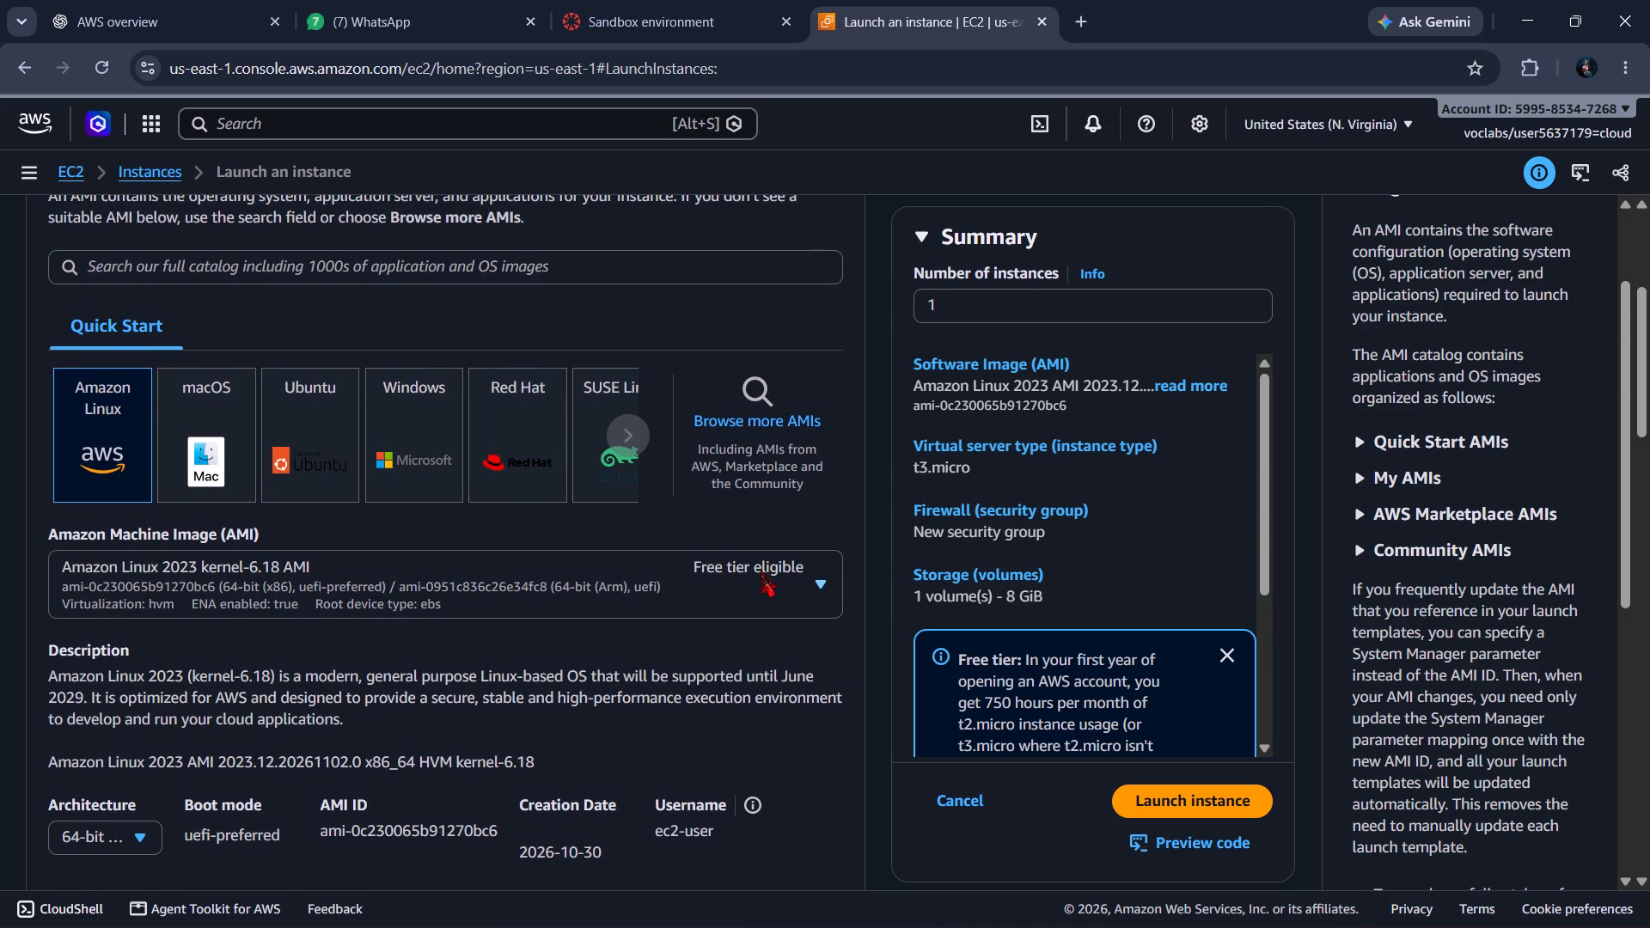
scroll(761, 571, "down", 3)
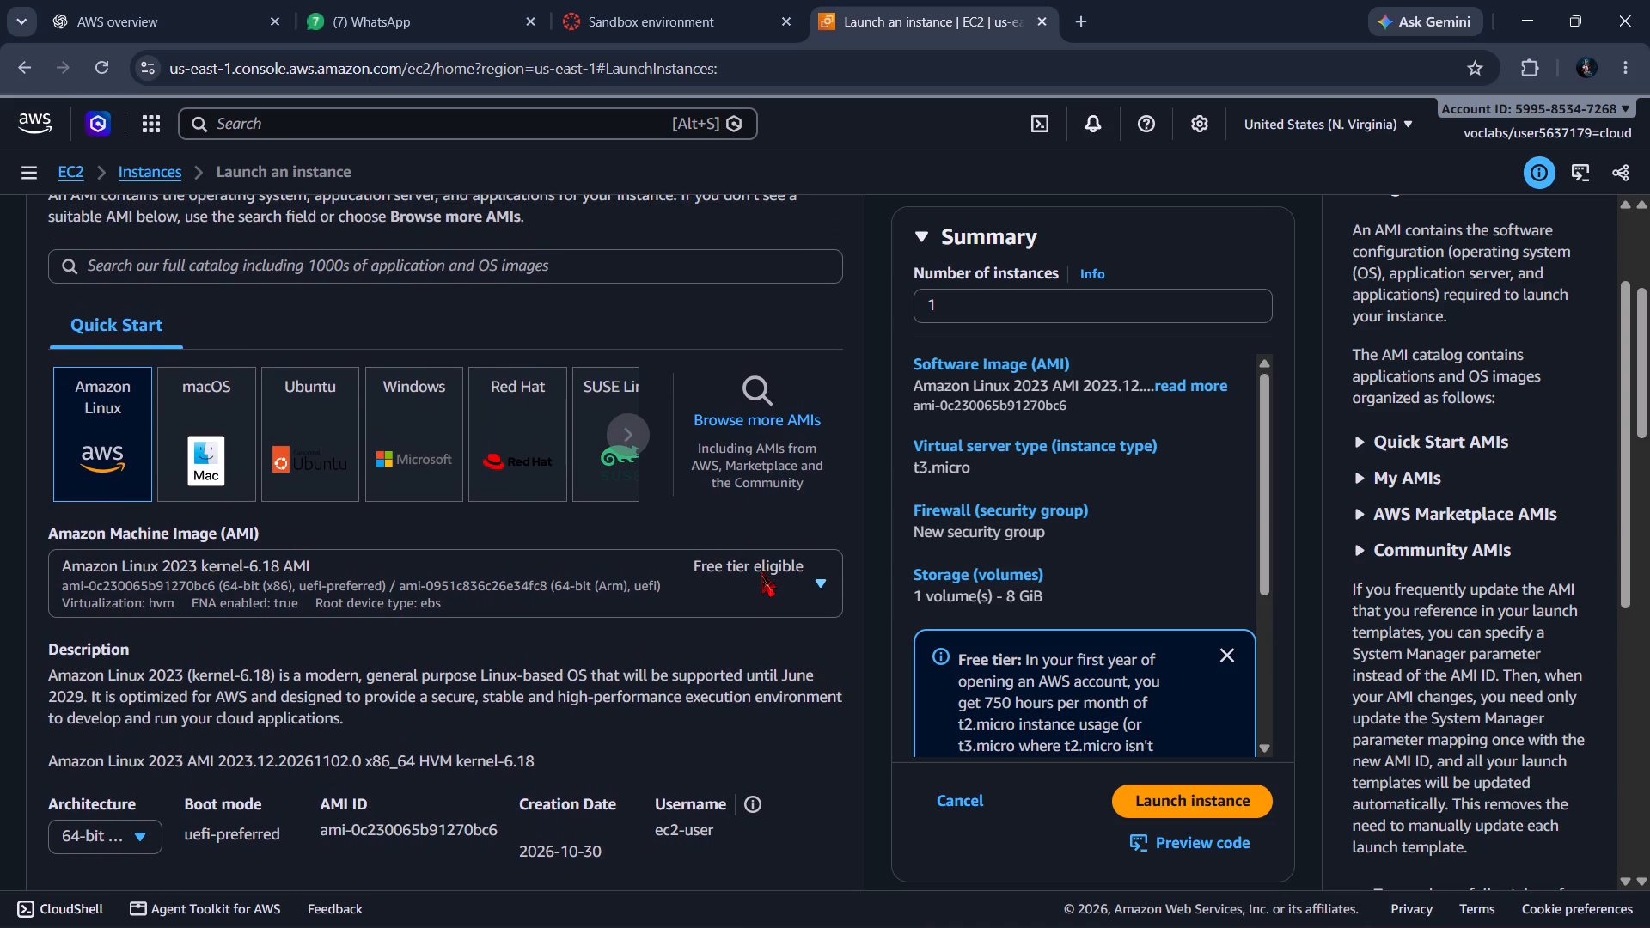
scroll(761, 571, "down", 3)
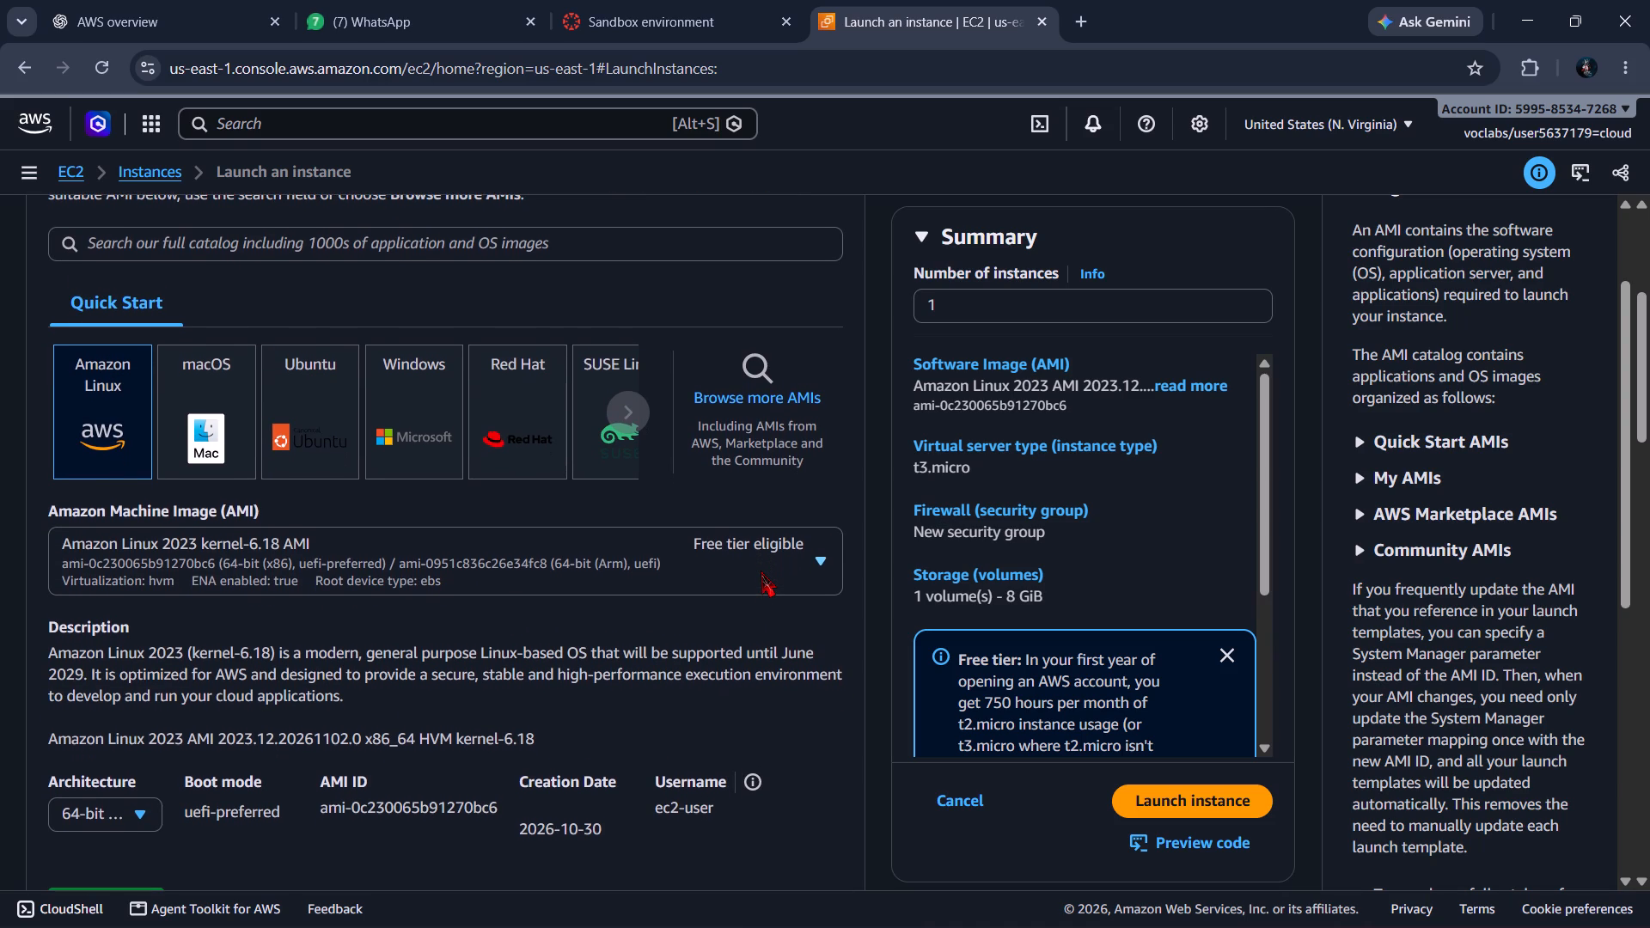
scroll(761, 571, "down", 3)
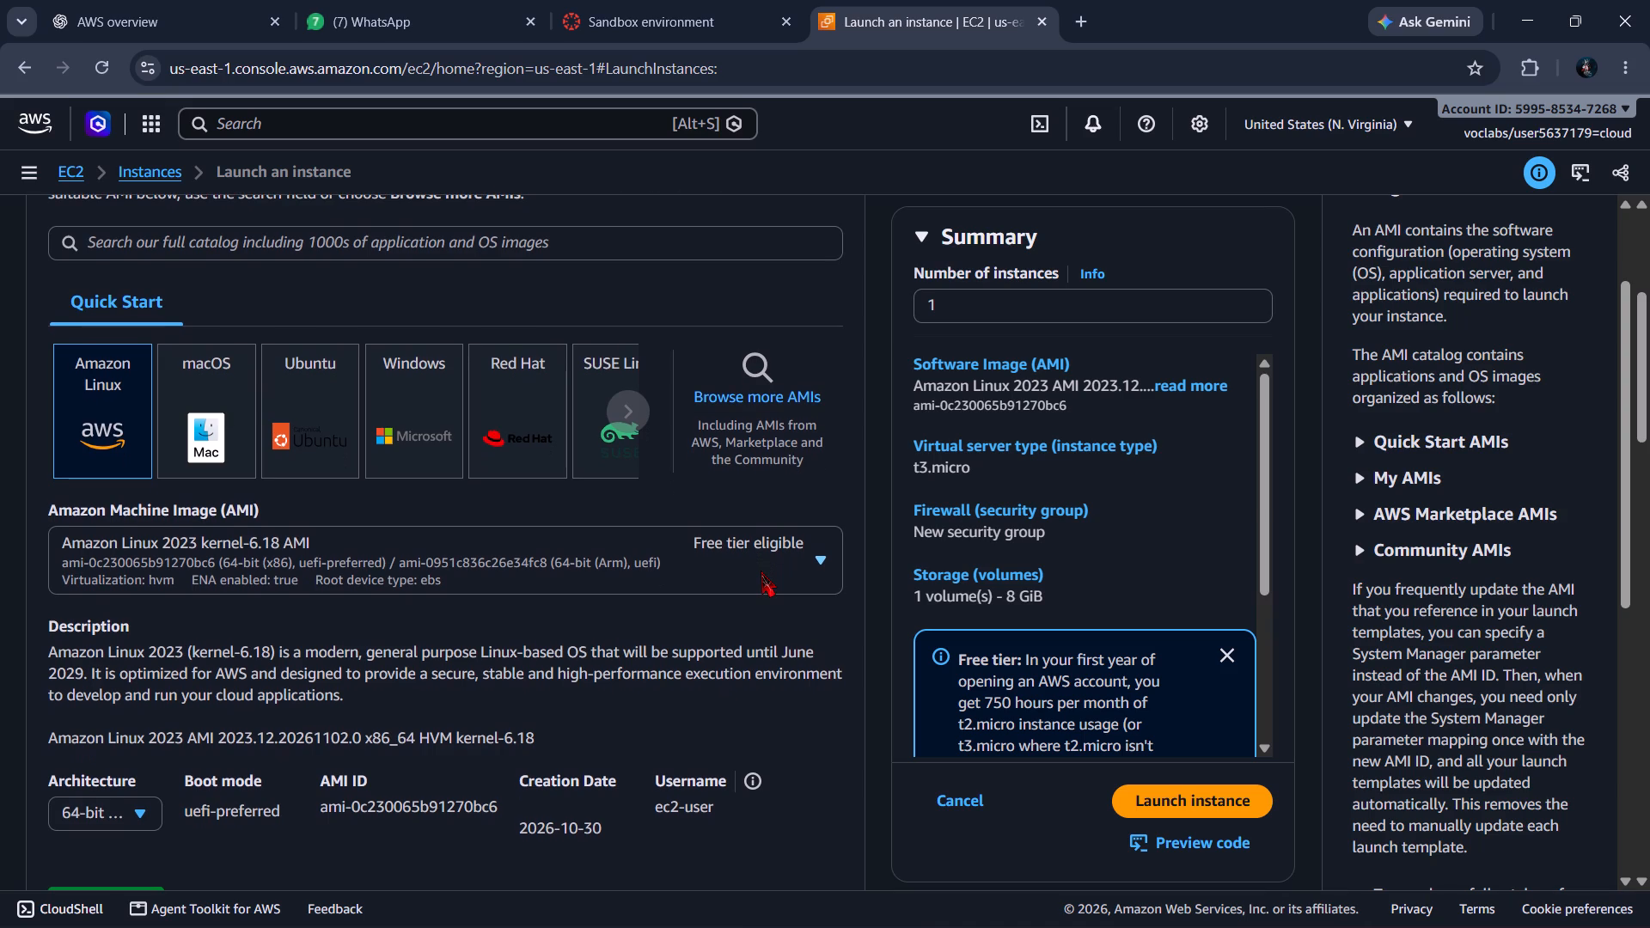
scroll(761, 571, "down", 2)
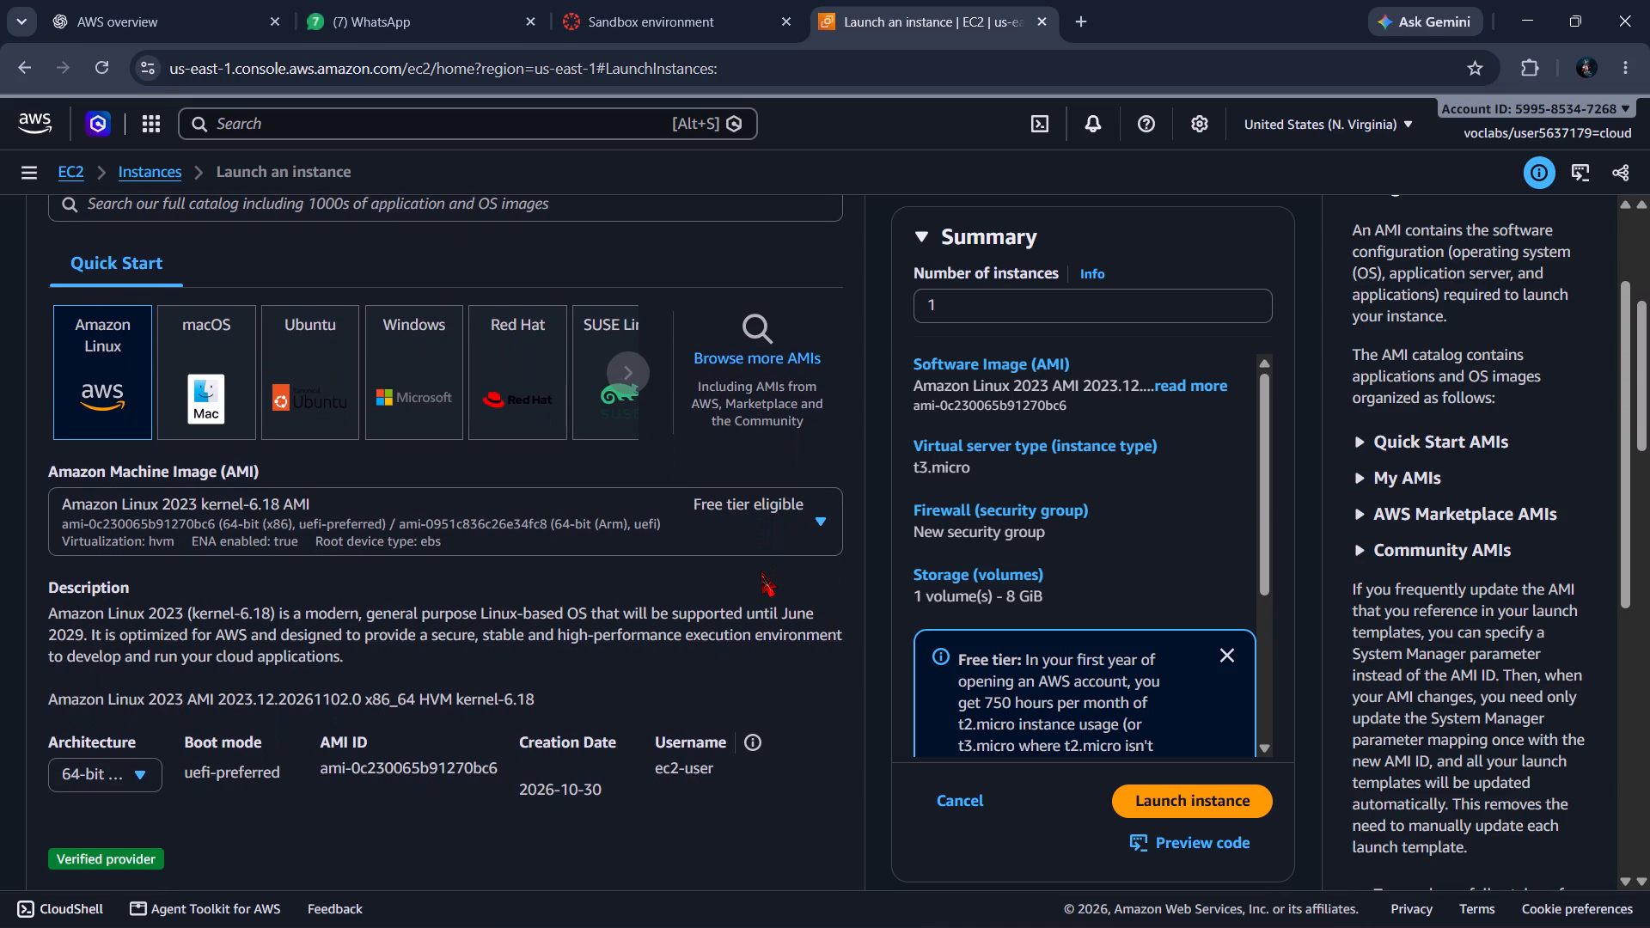
Review the Quick Start images and AMI details again, continuing to the start of the Instance type section.
scroll(761, 571, "up", 2)
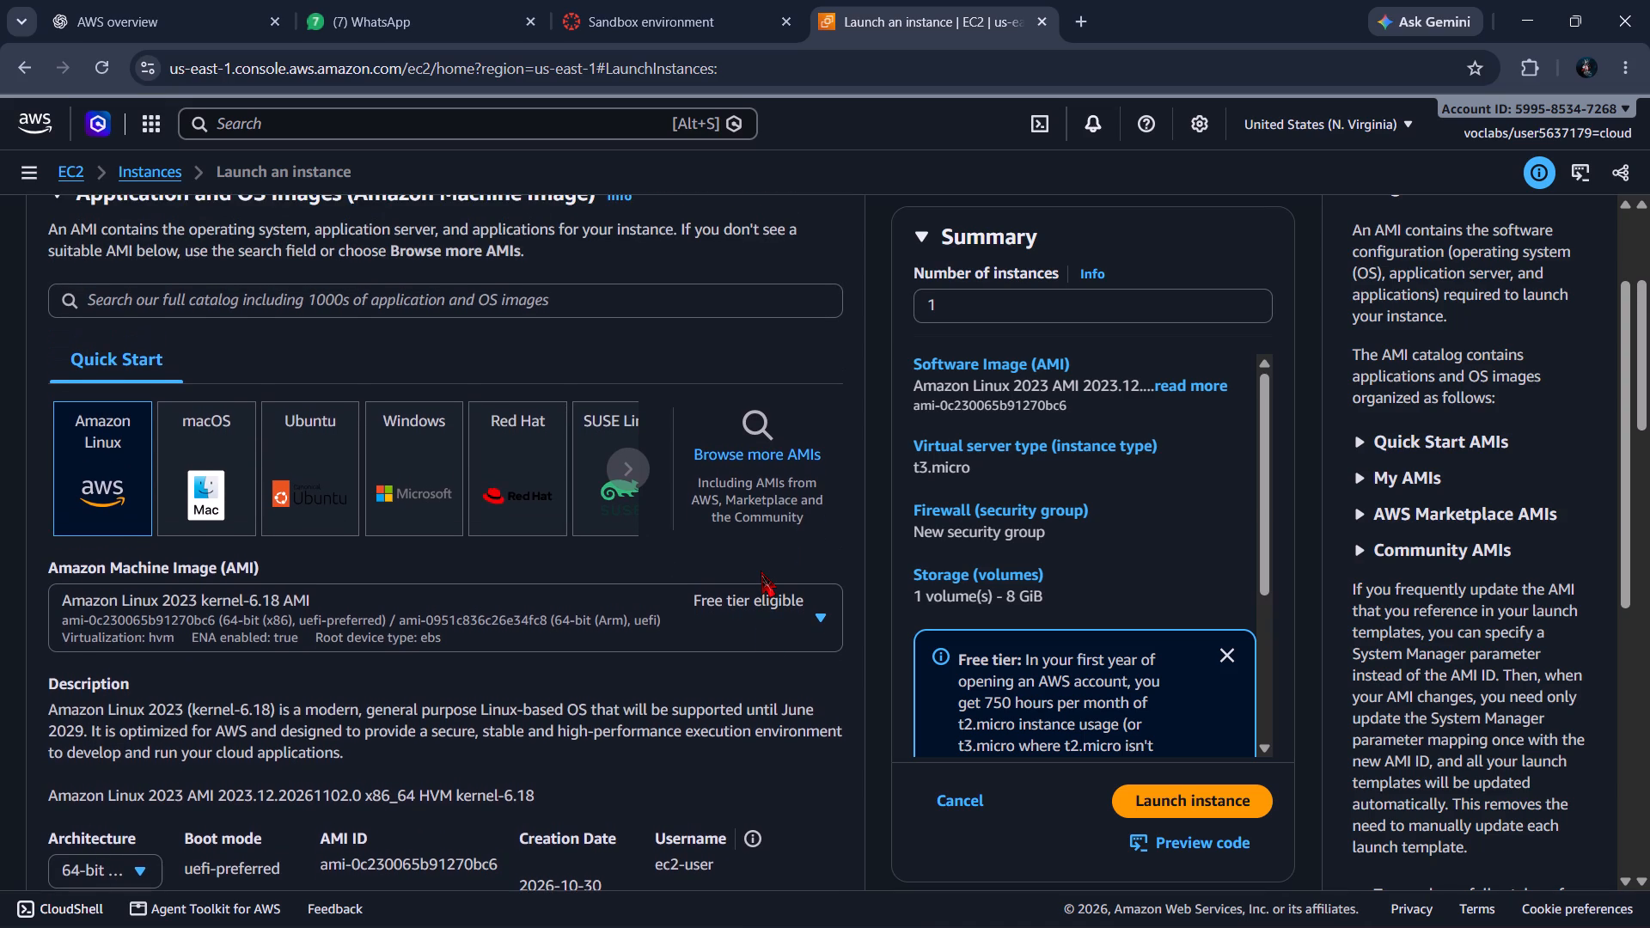
scroll(761, 571, "up", 1)
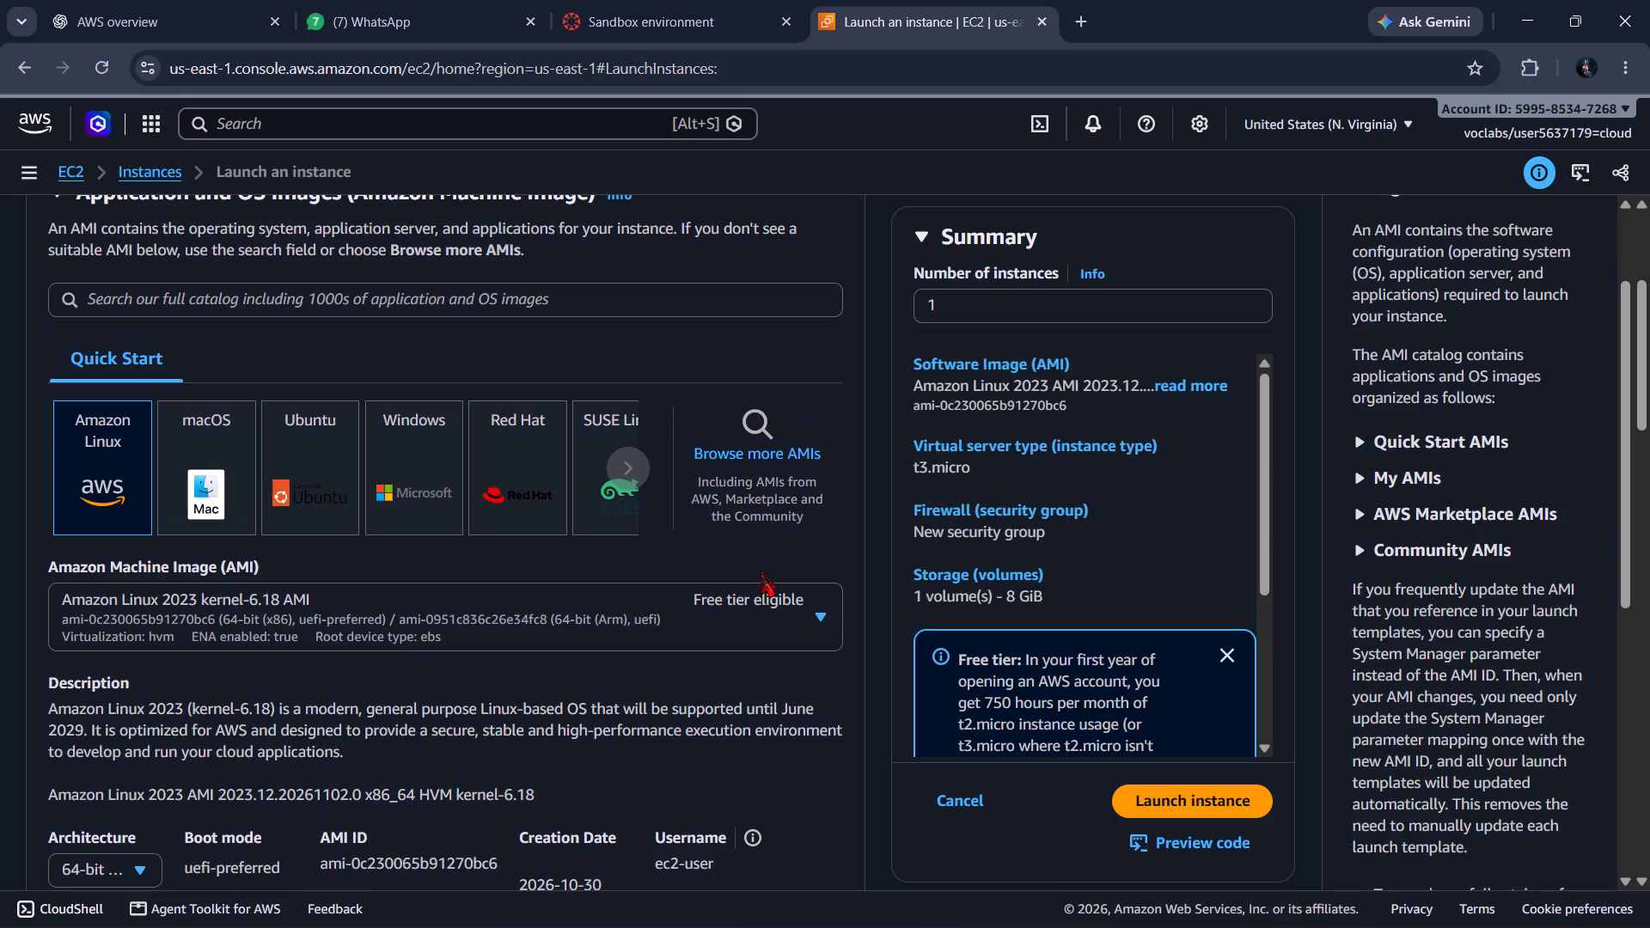
scroll(761, 571, "down", 1)
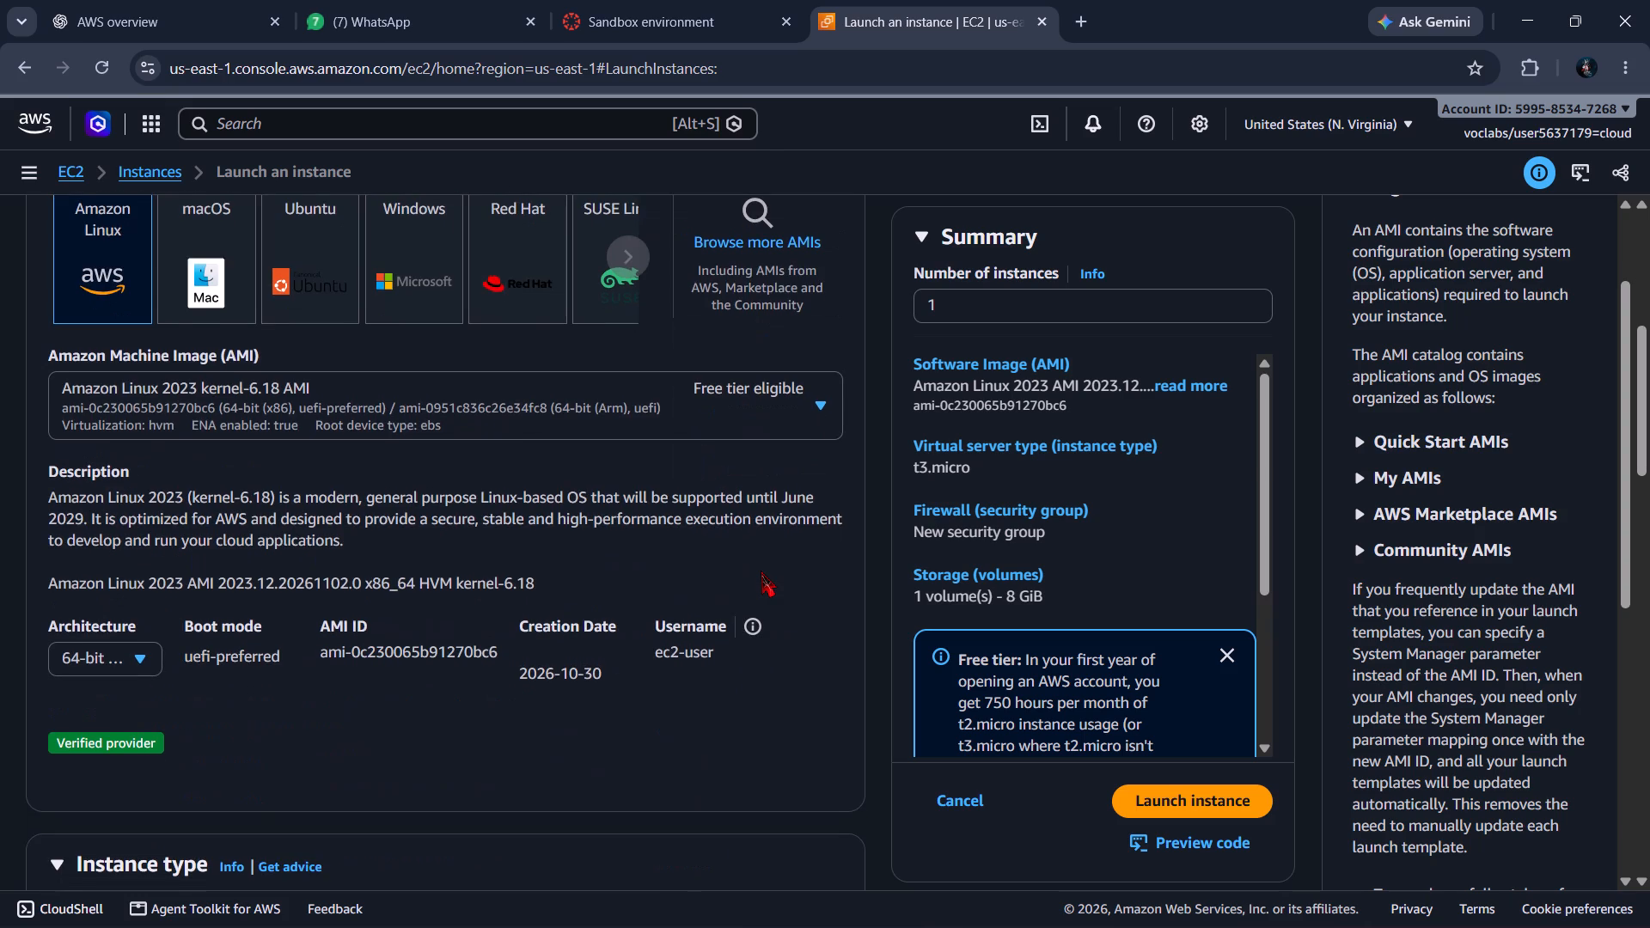
scroll(761, 571, "down", 1)
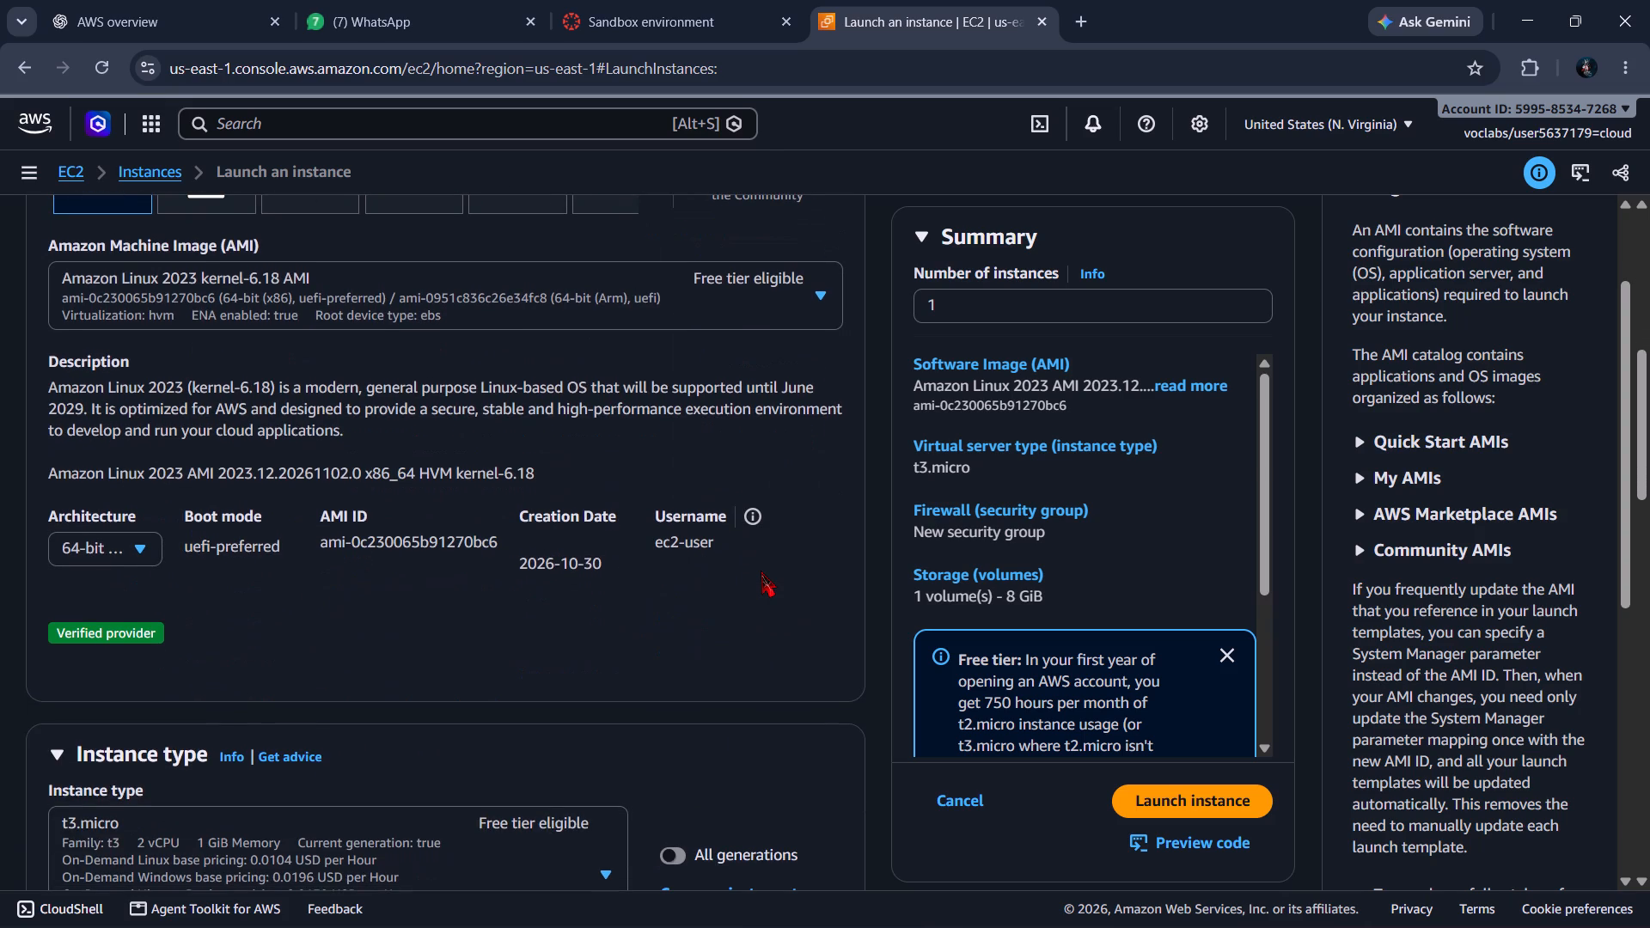
scroll(761, 571, "down", 3)
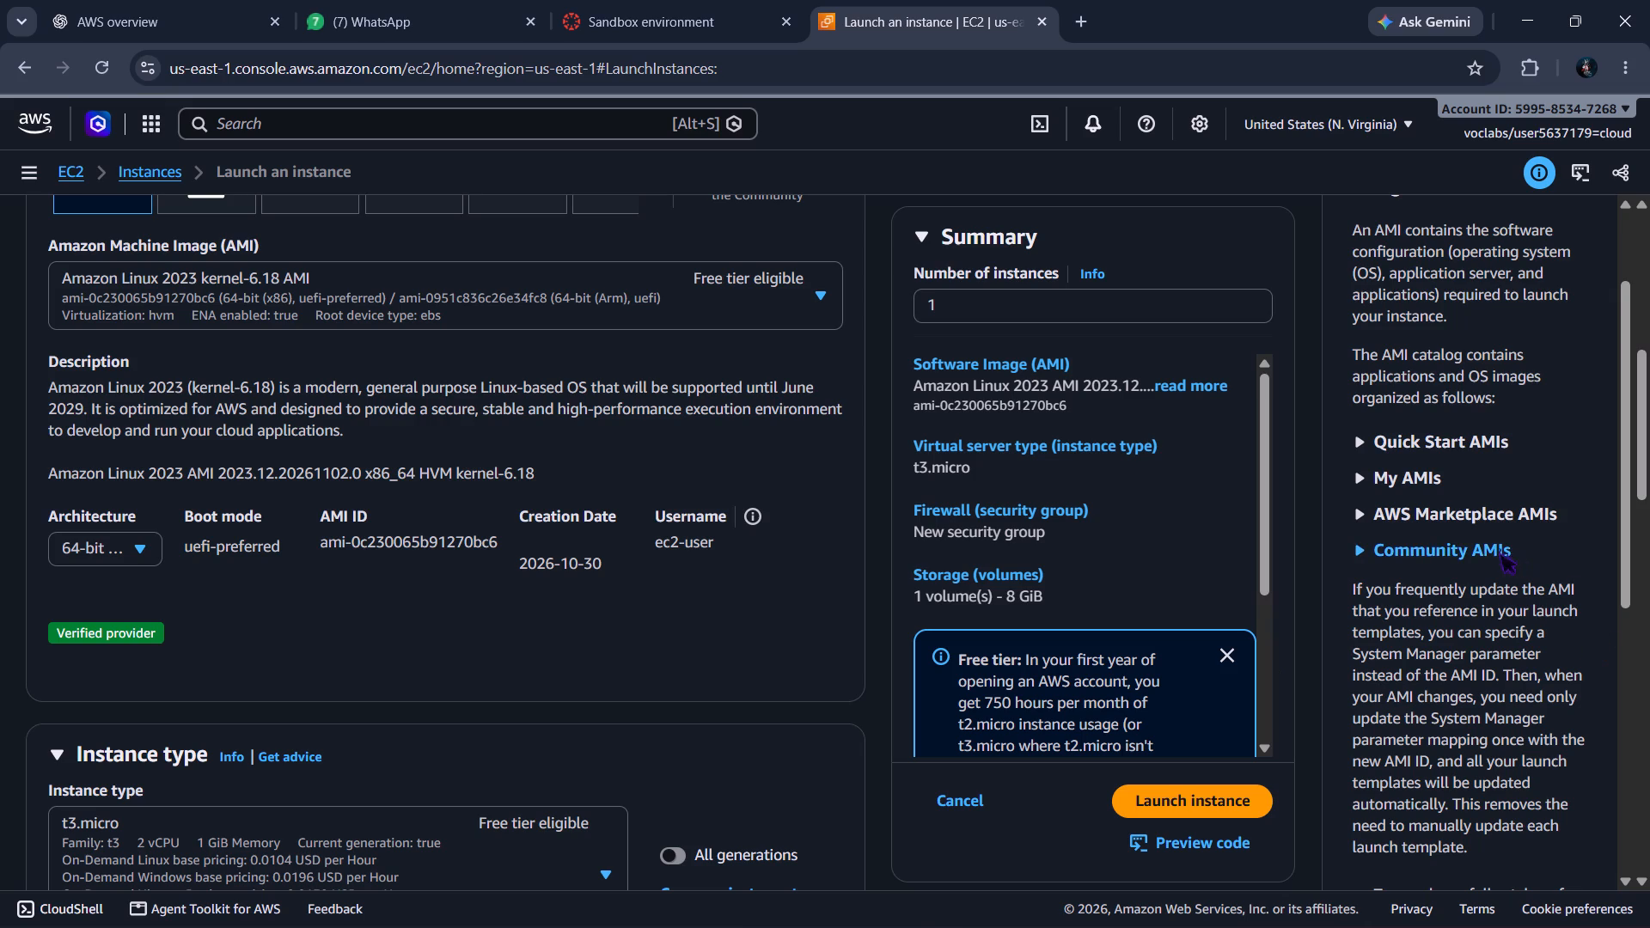
Read the rest of the AMI help, covering Systems Manager parameters and the Learn more links.
scroll(1495, 549, "down", 5)
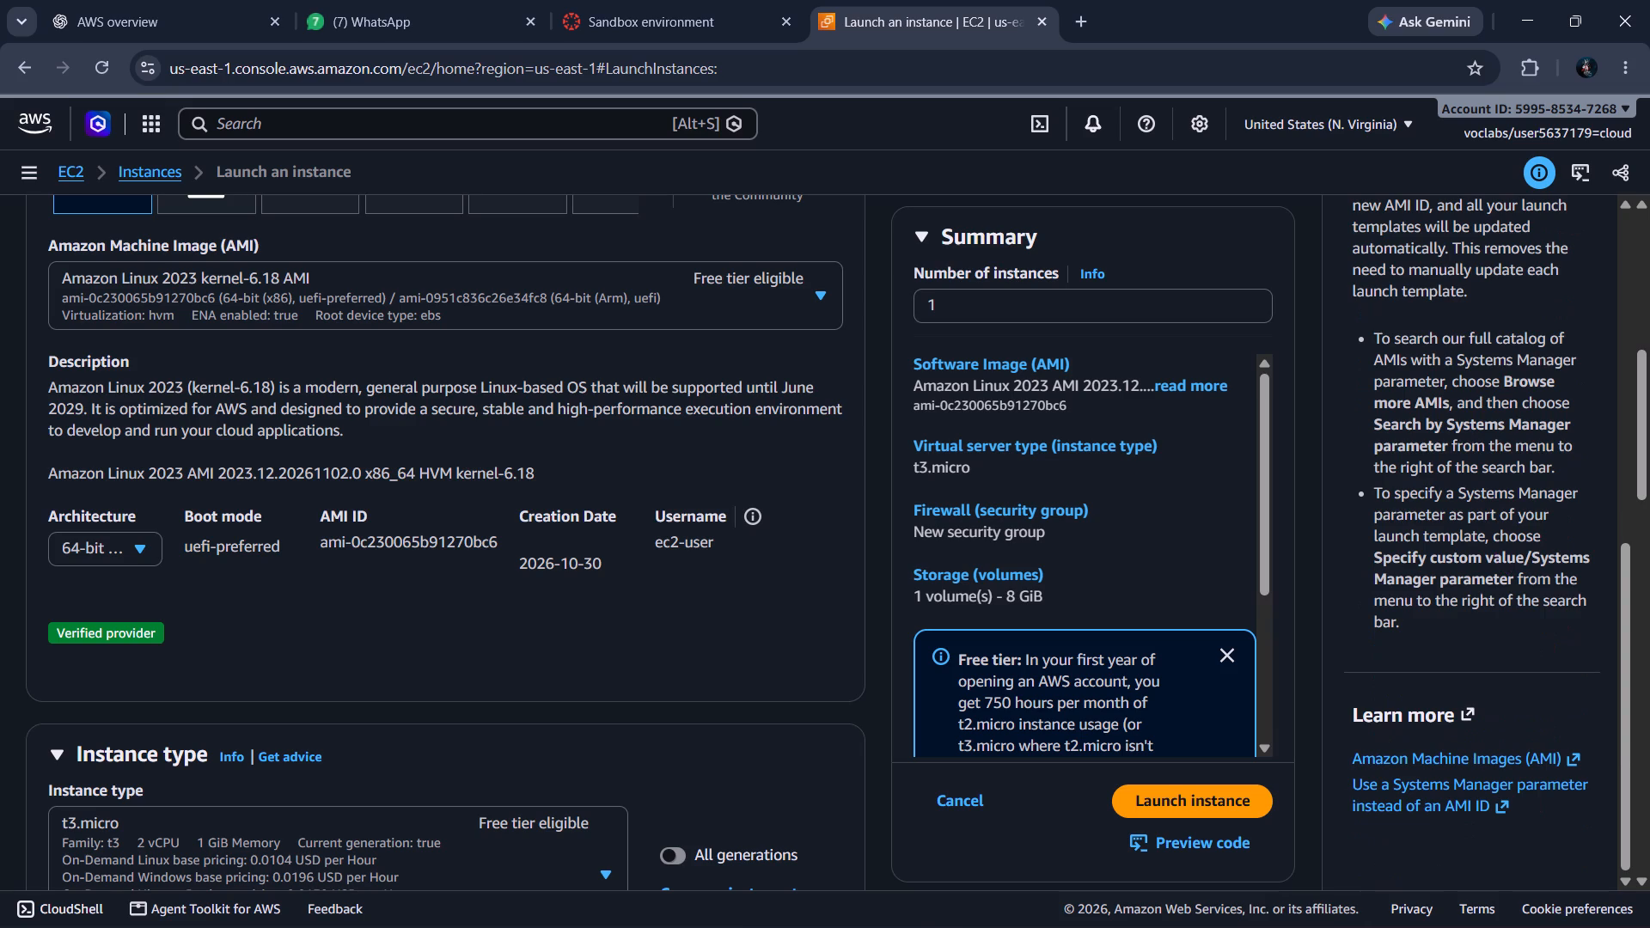
scroll(1495, 549, "down", 2)
Review the launch form from Name and tags through the Amazon Machine Image details to the Instance type section.
scroll(512, 430, "up", 8)
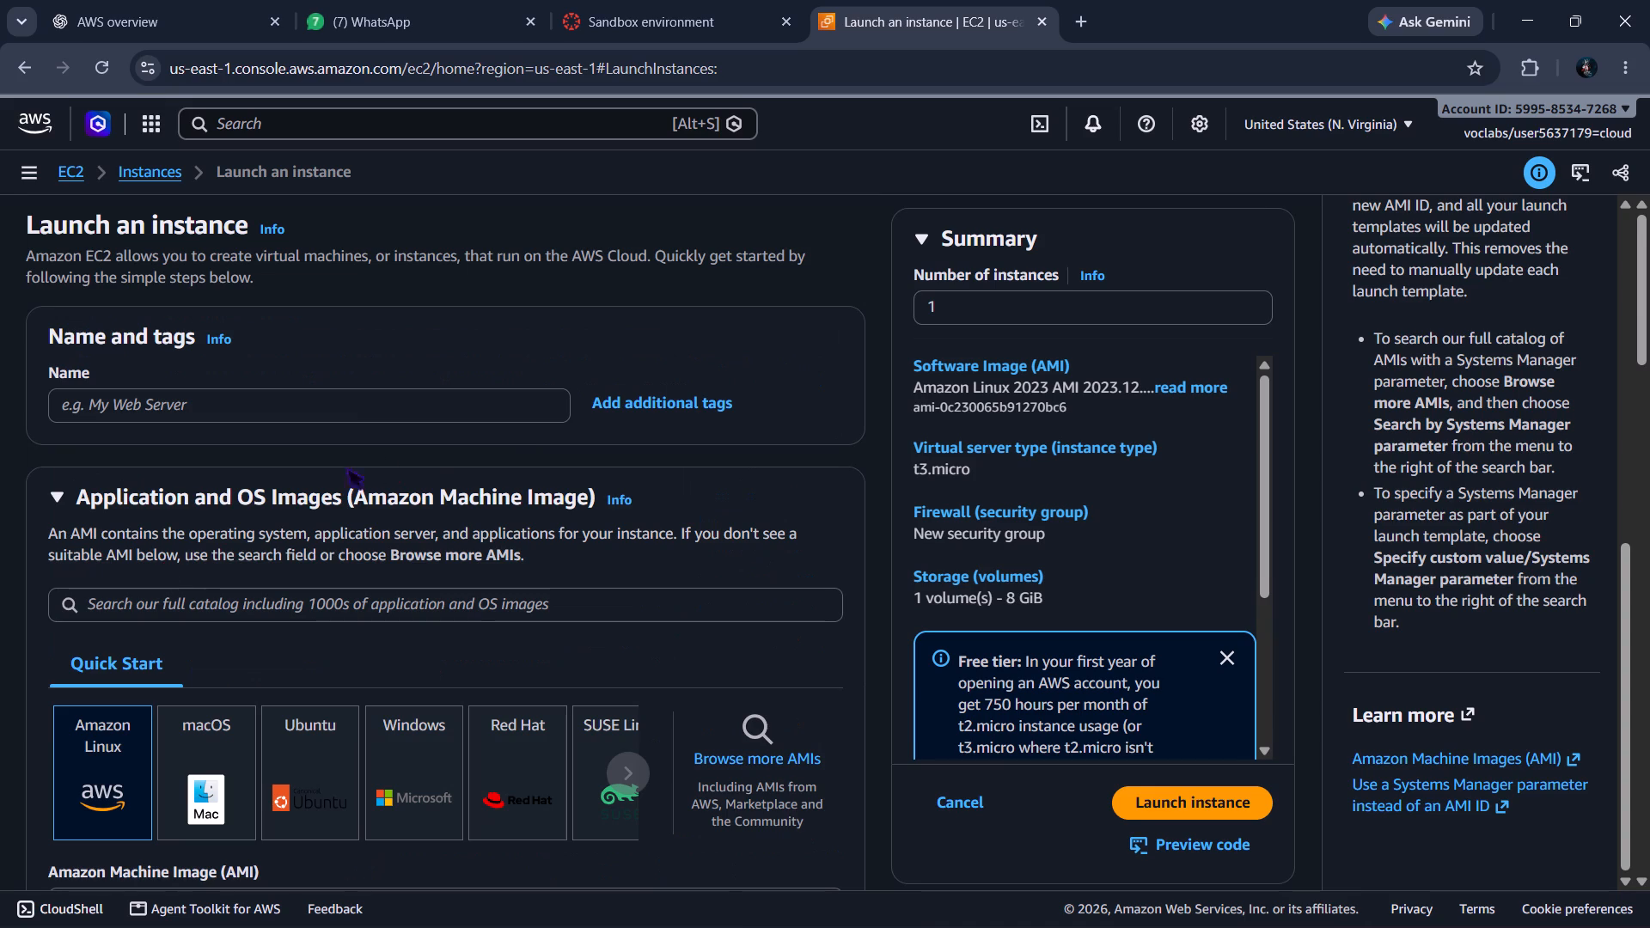
scroll(78, 730, "down", 1)
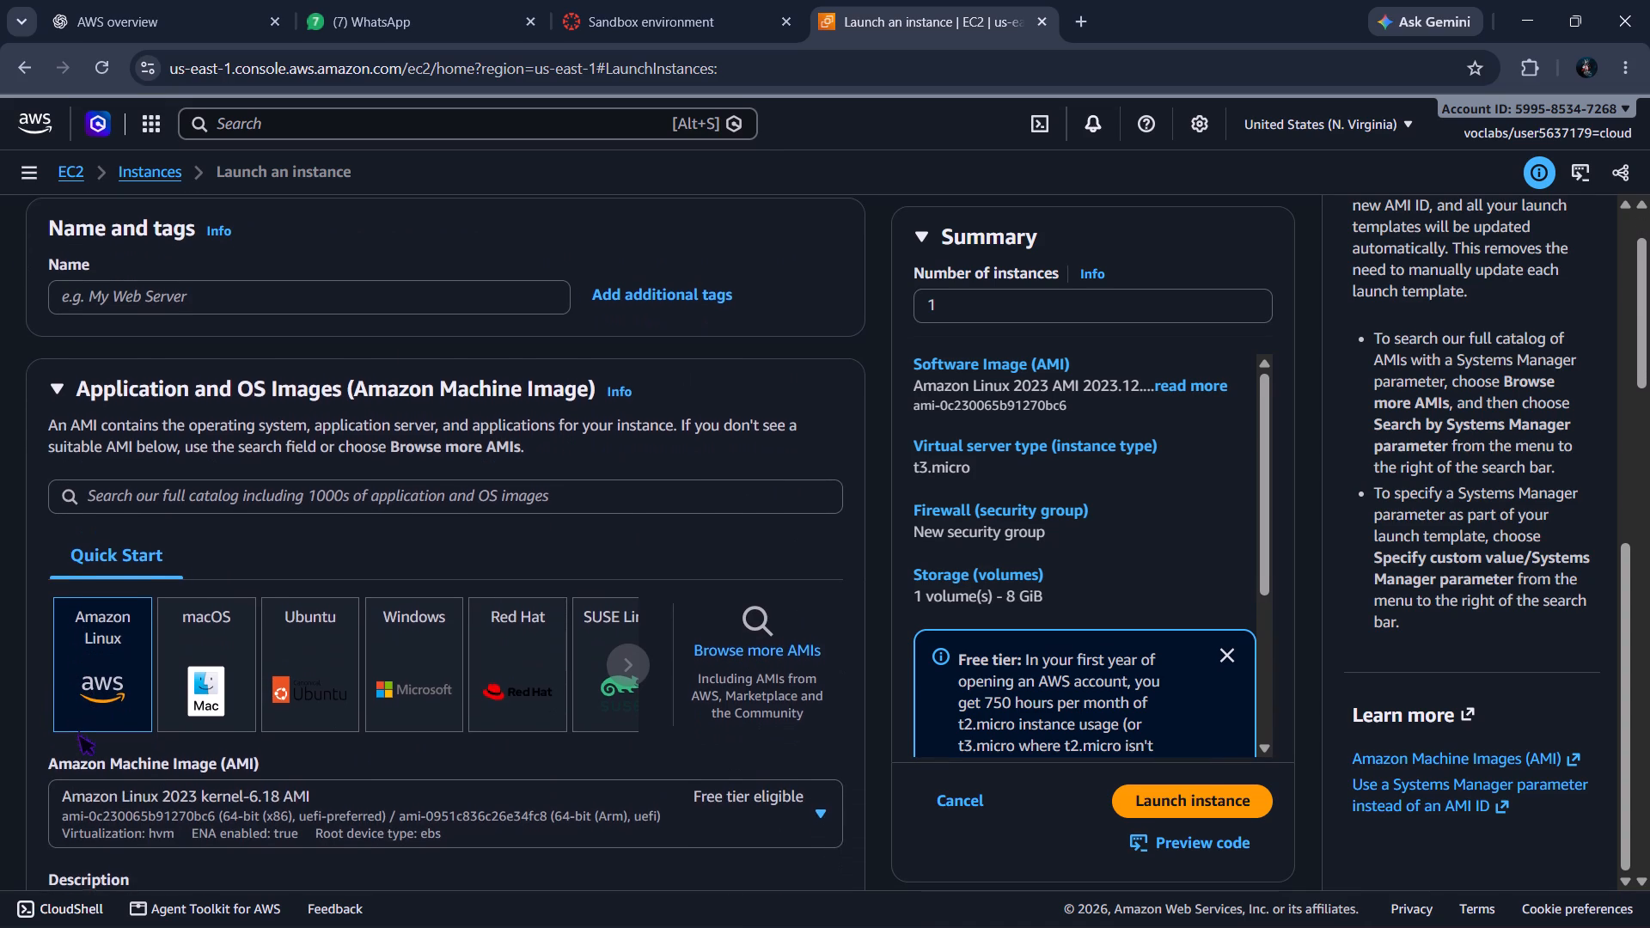
scroll(78, 730, "down", 1)
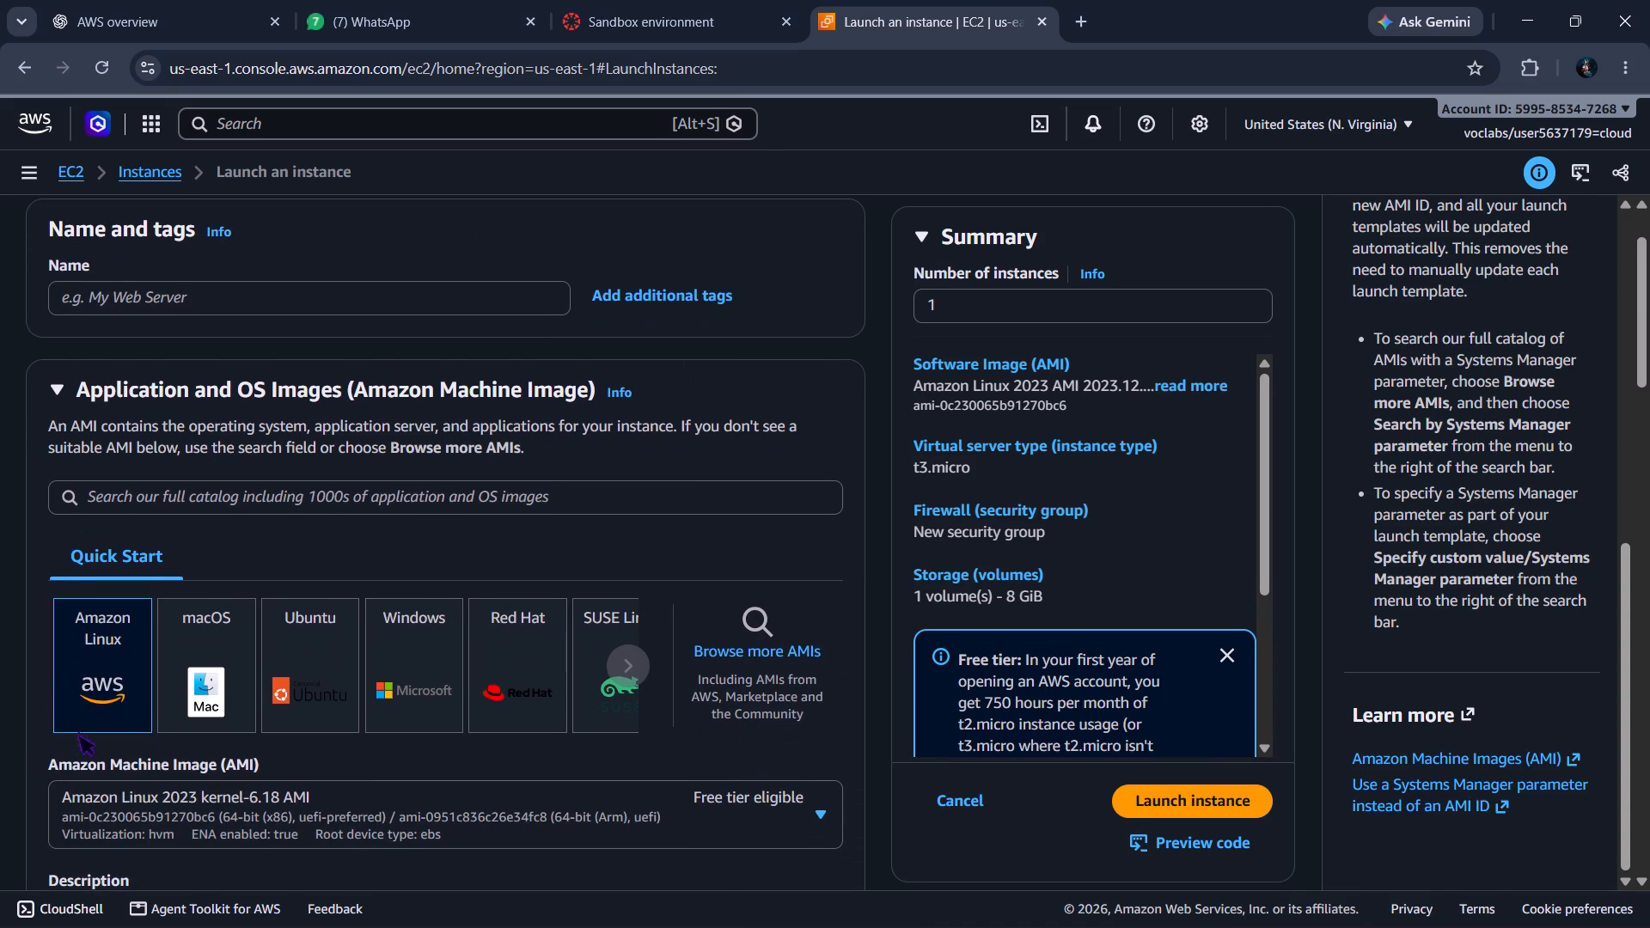
scroll(78, 730, "down", 2)
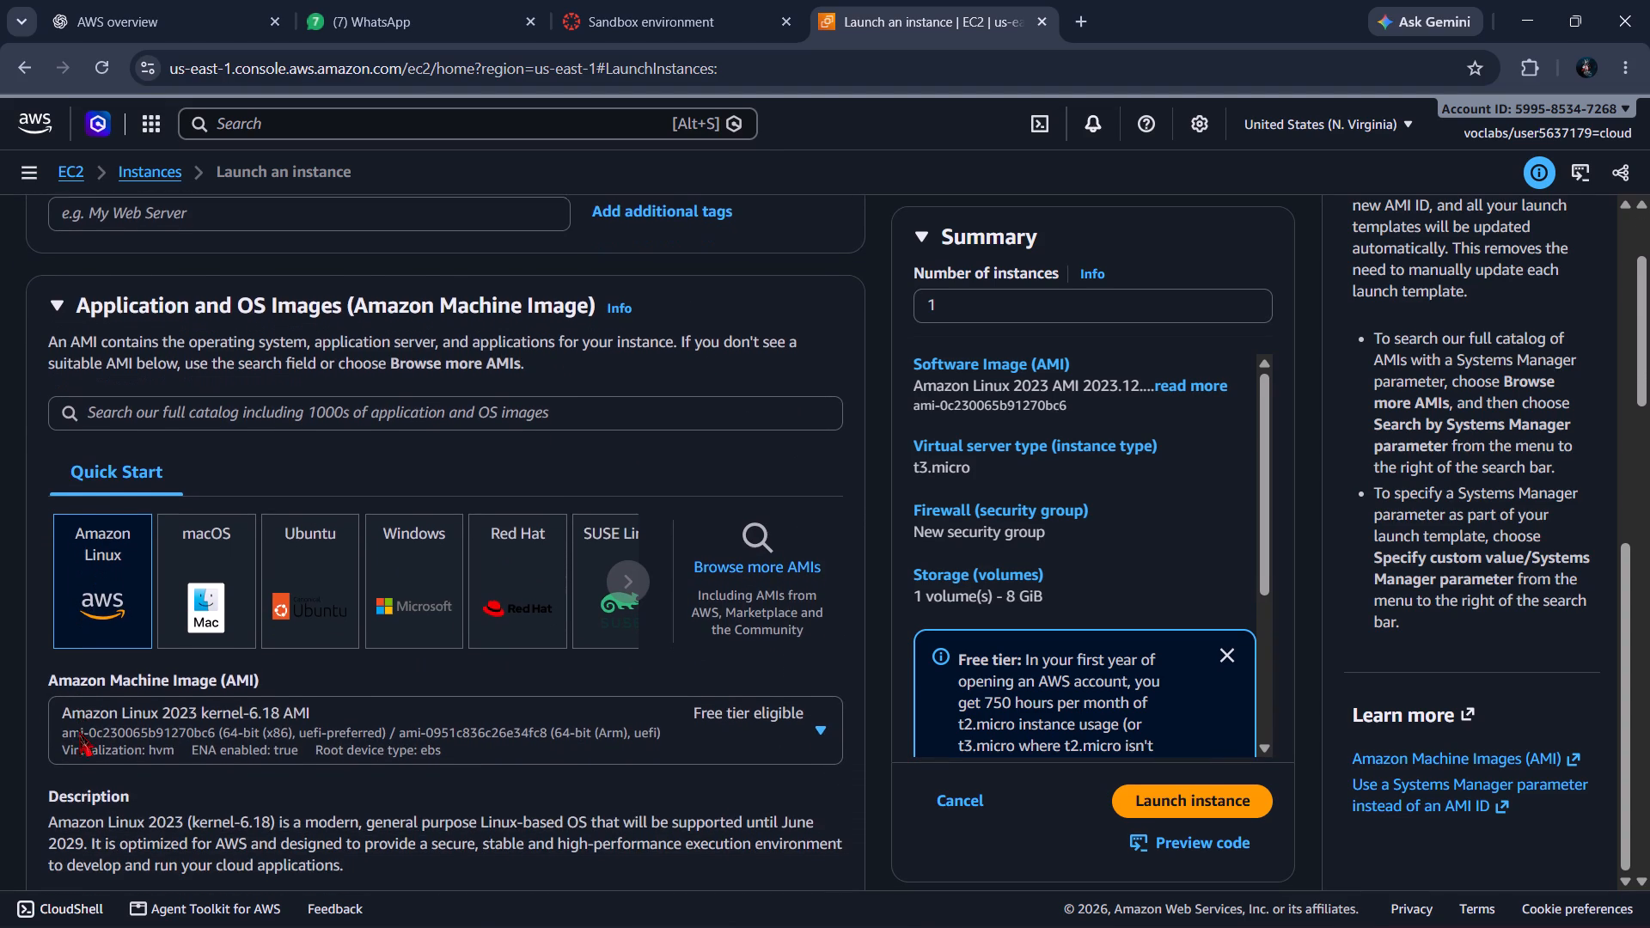
scroll(78, 730, "down", 1)
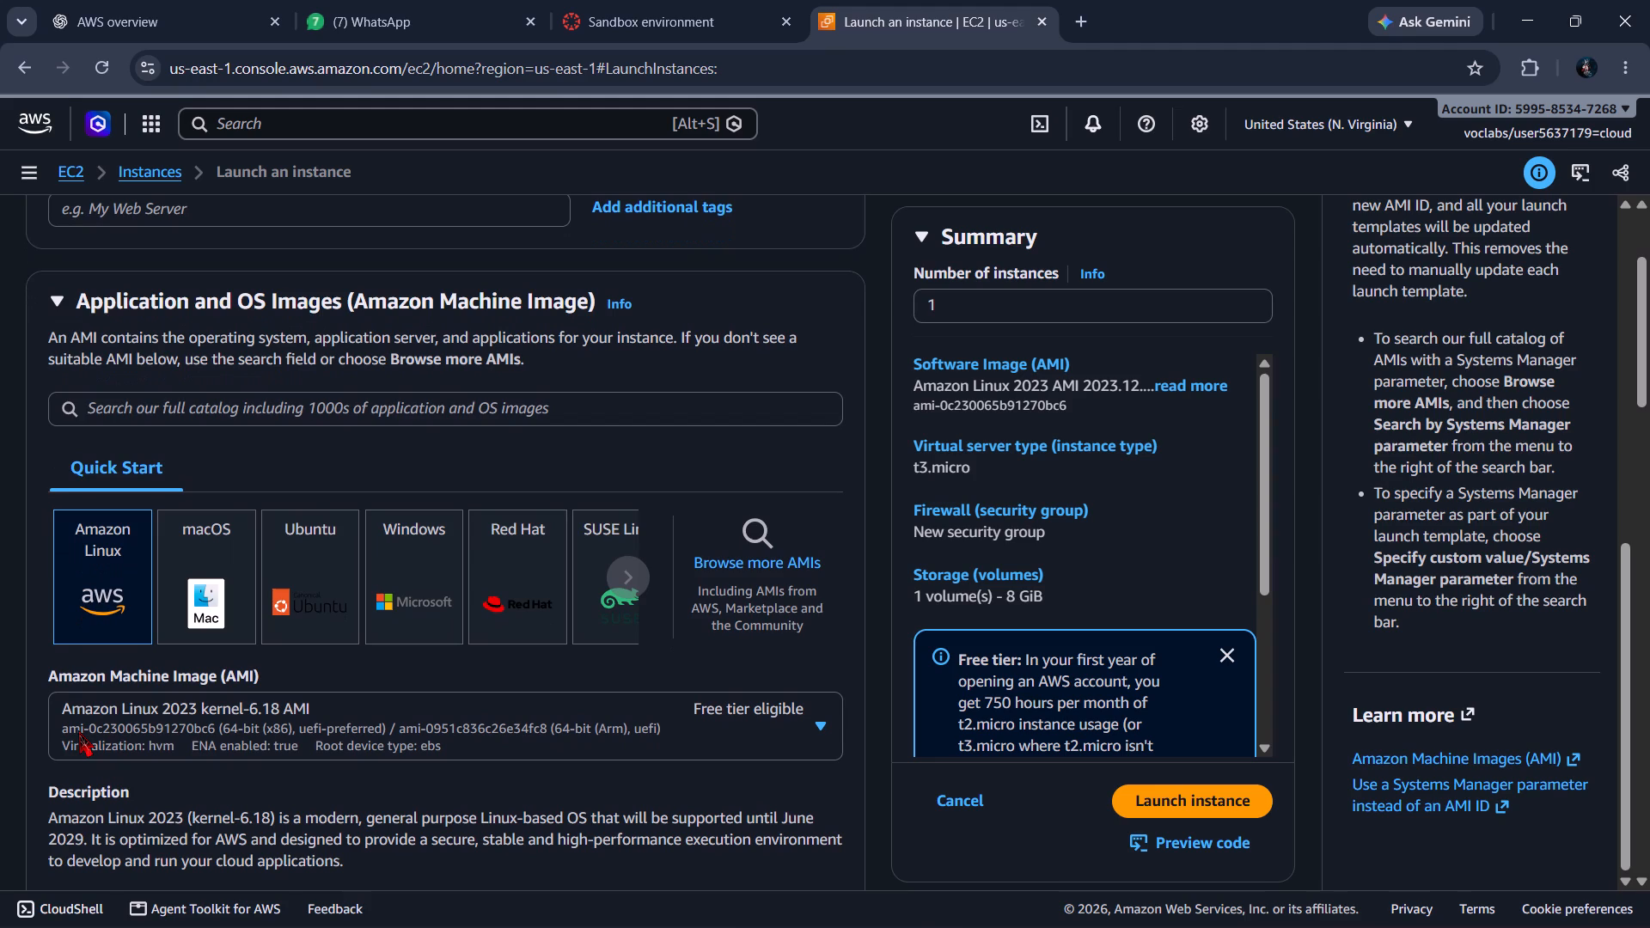
scroll(78, 730, "down", 1)
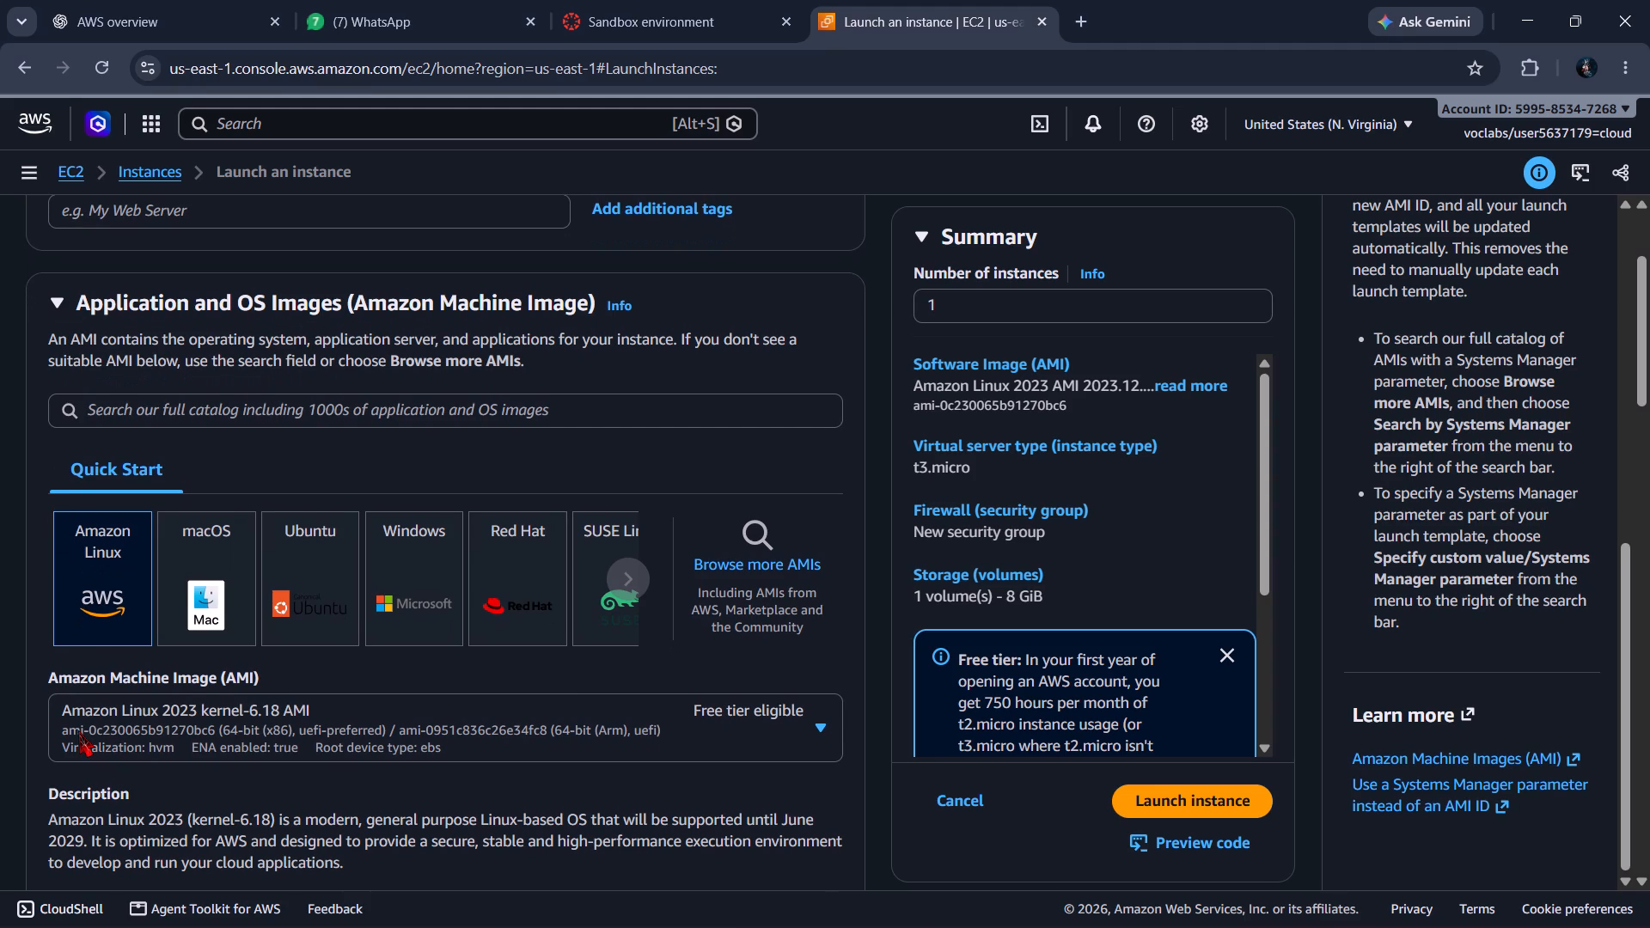
scroll(78, 730, "down", 1)
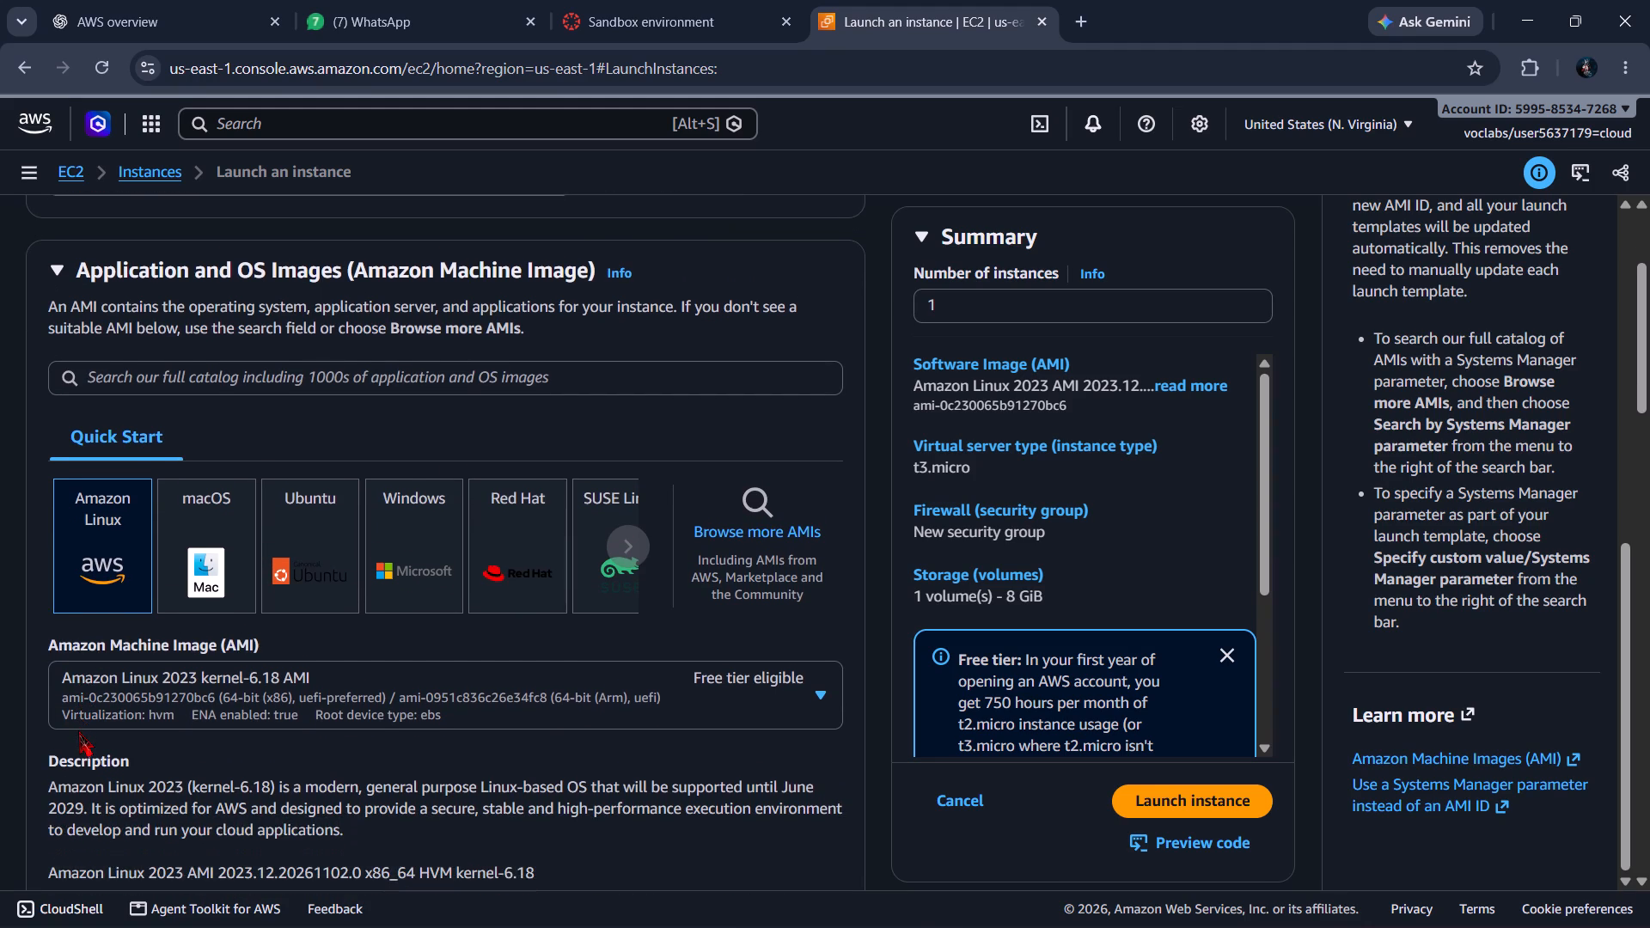
scroll(78, 730, "down", 1)
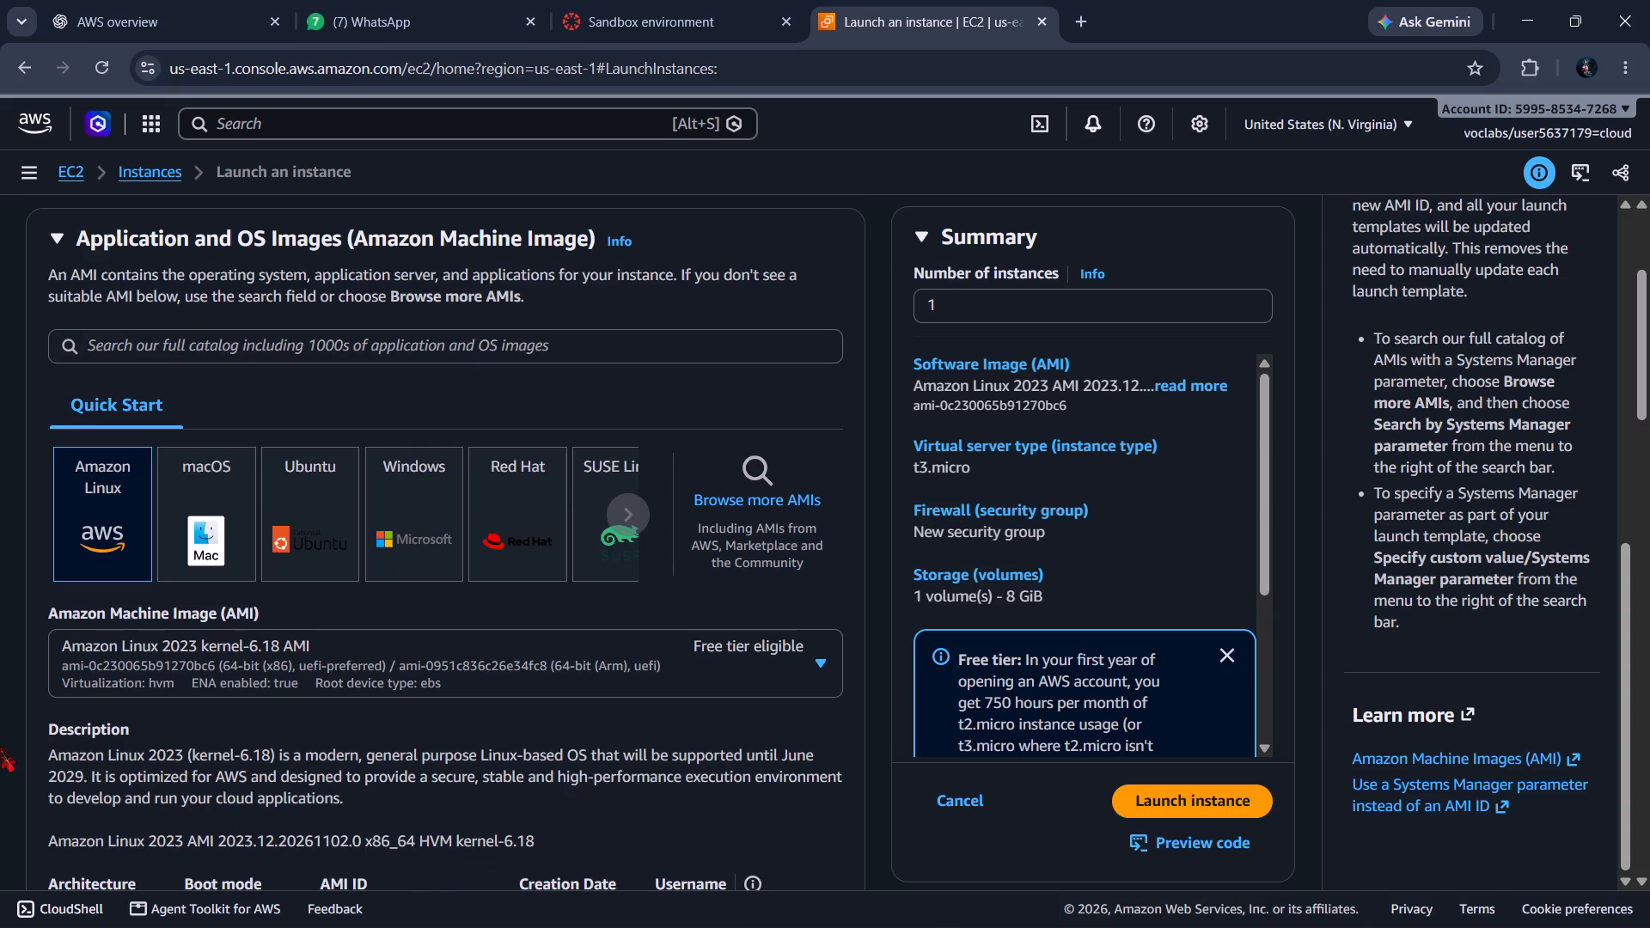
scroll(345, 696, "down", 1)
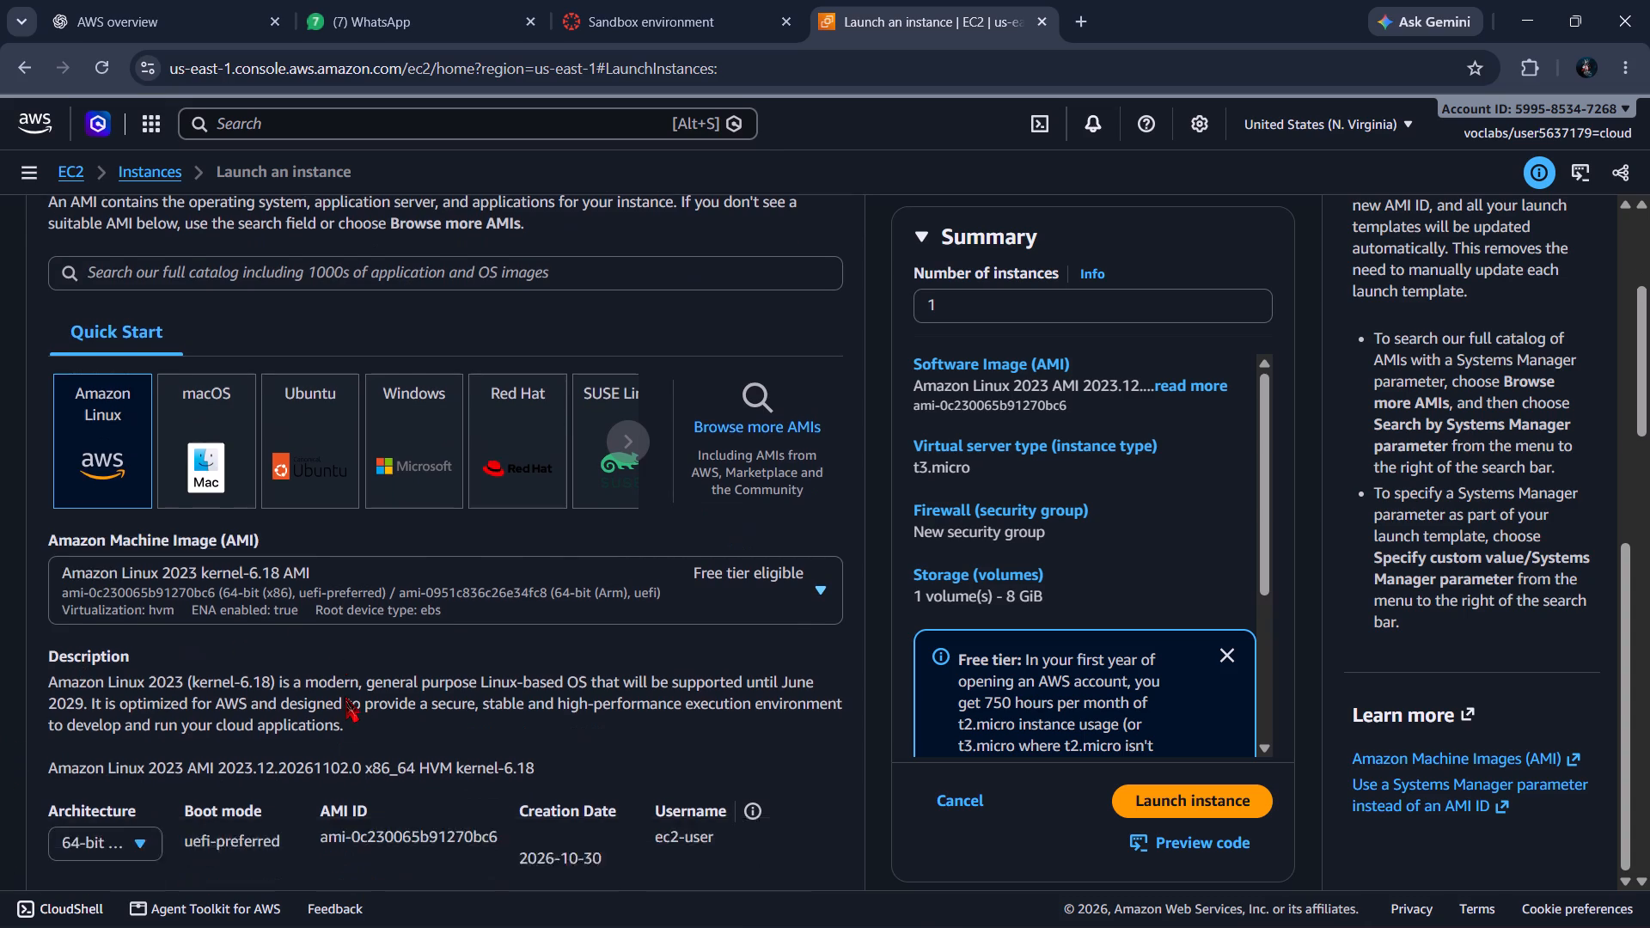
scroll(345, 696, "down", 3)
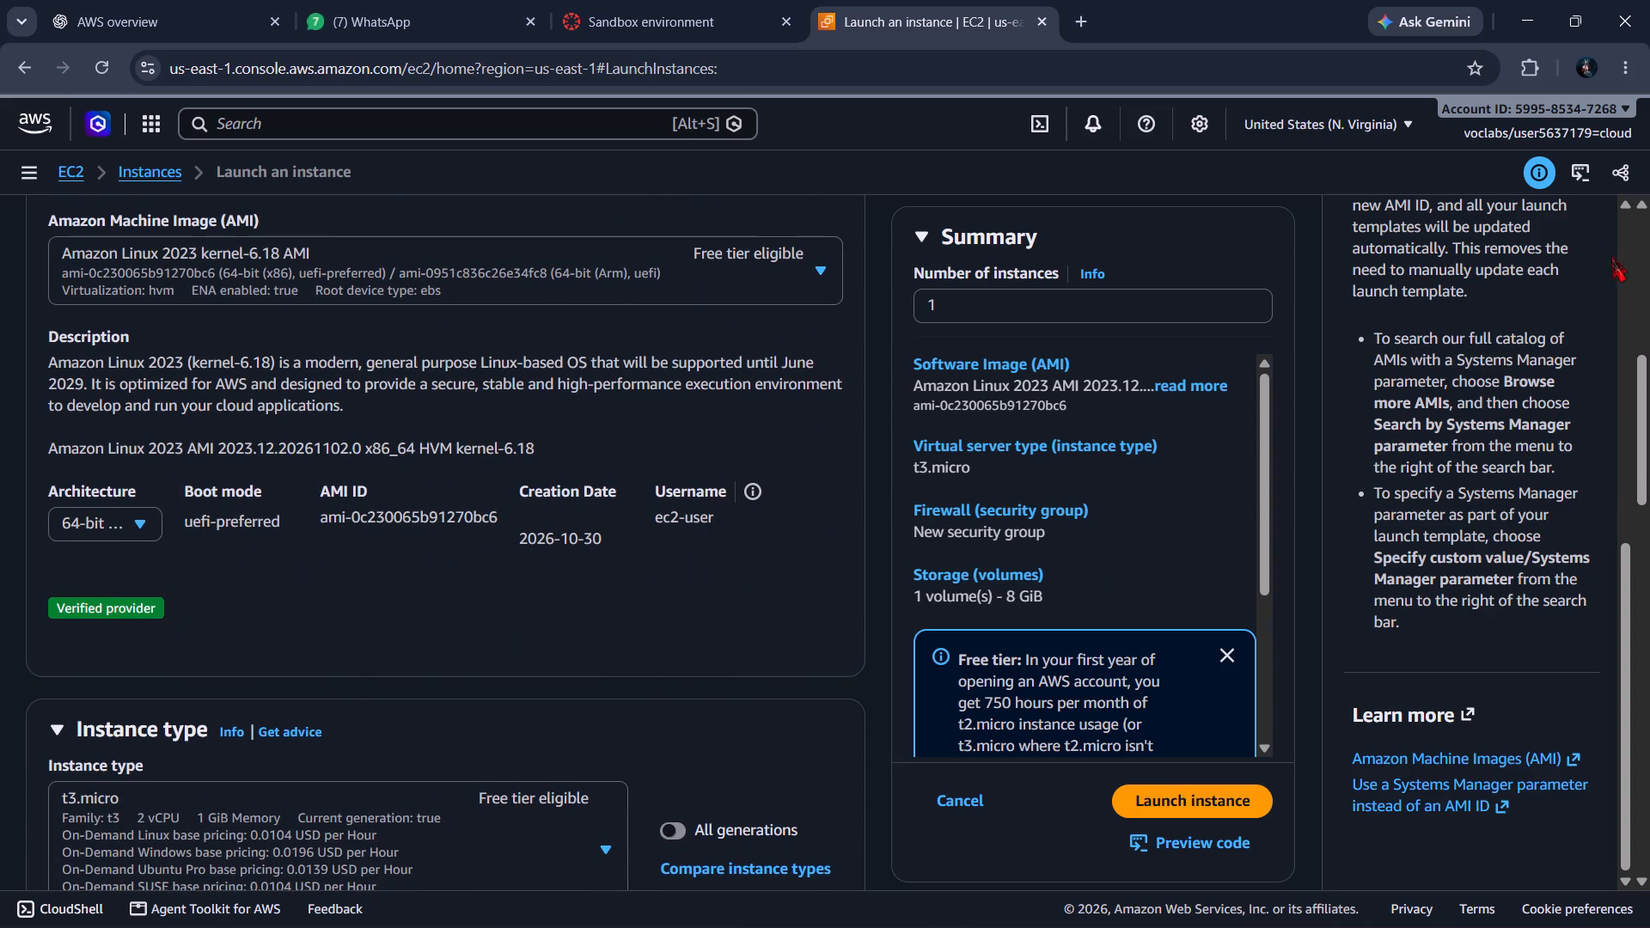
Review the Amazon Linux 2023 and Deep Learning images offered in the Amazon Machine Image list.
scroll(1581, 241, "up", 6)
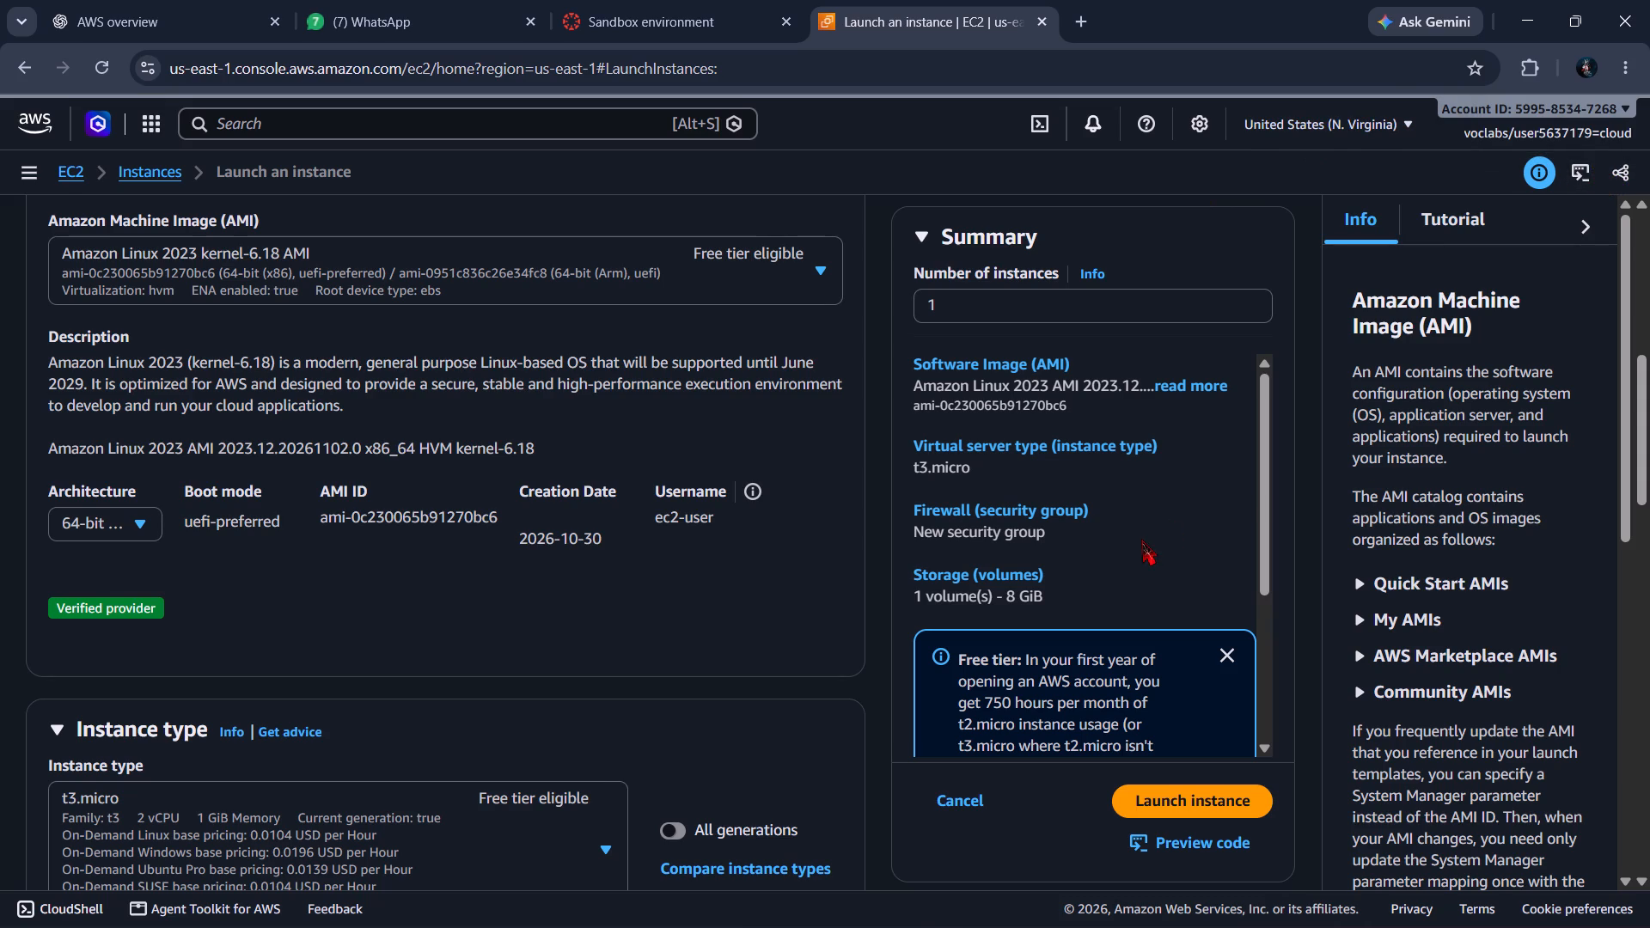
left_click(828, 266)
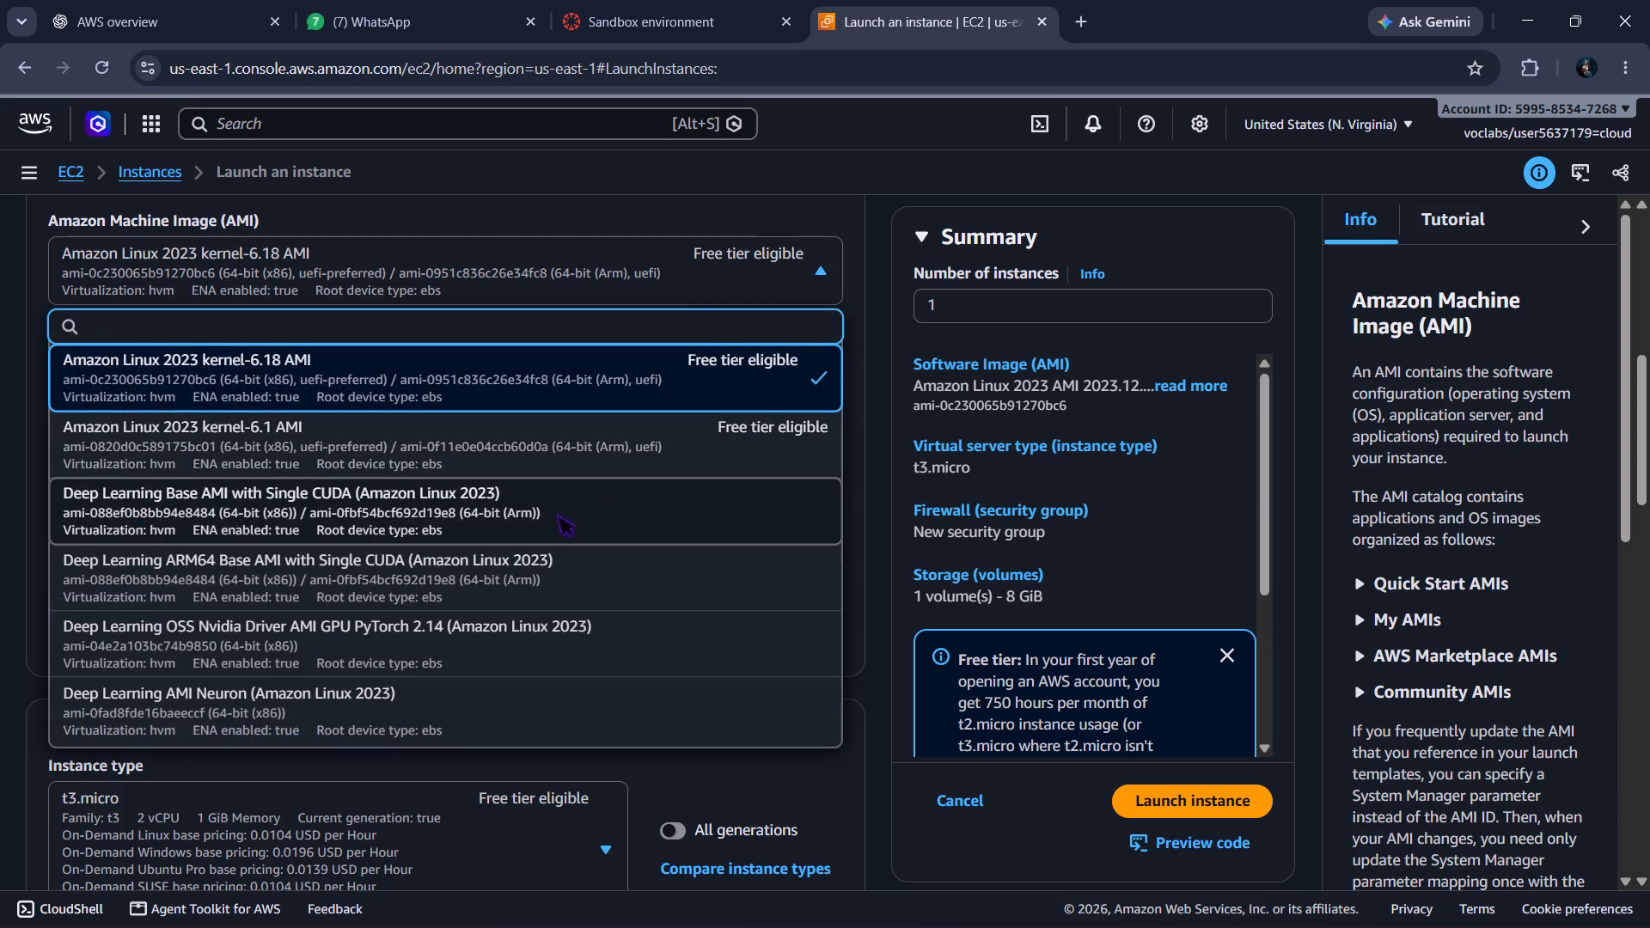
scroll(558, 512, "down", 1)
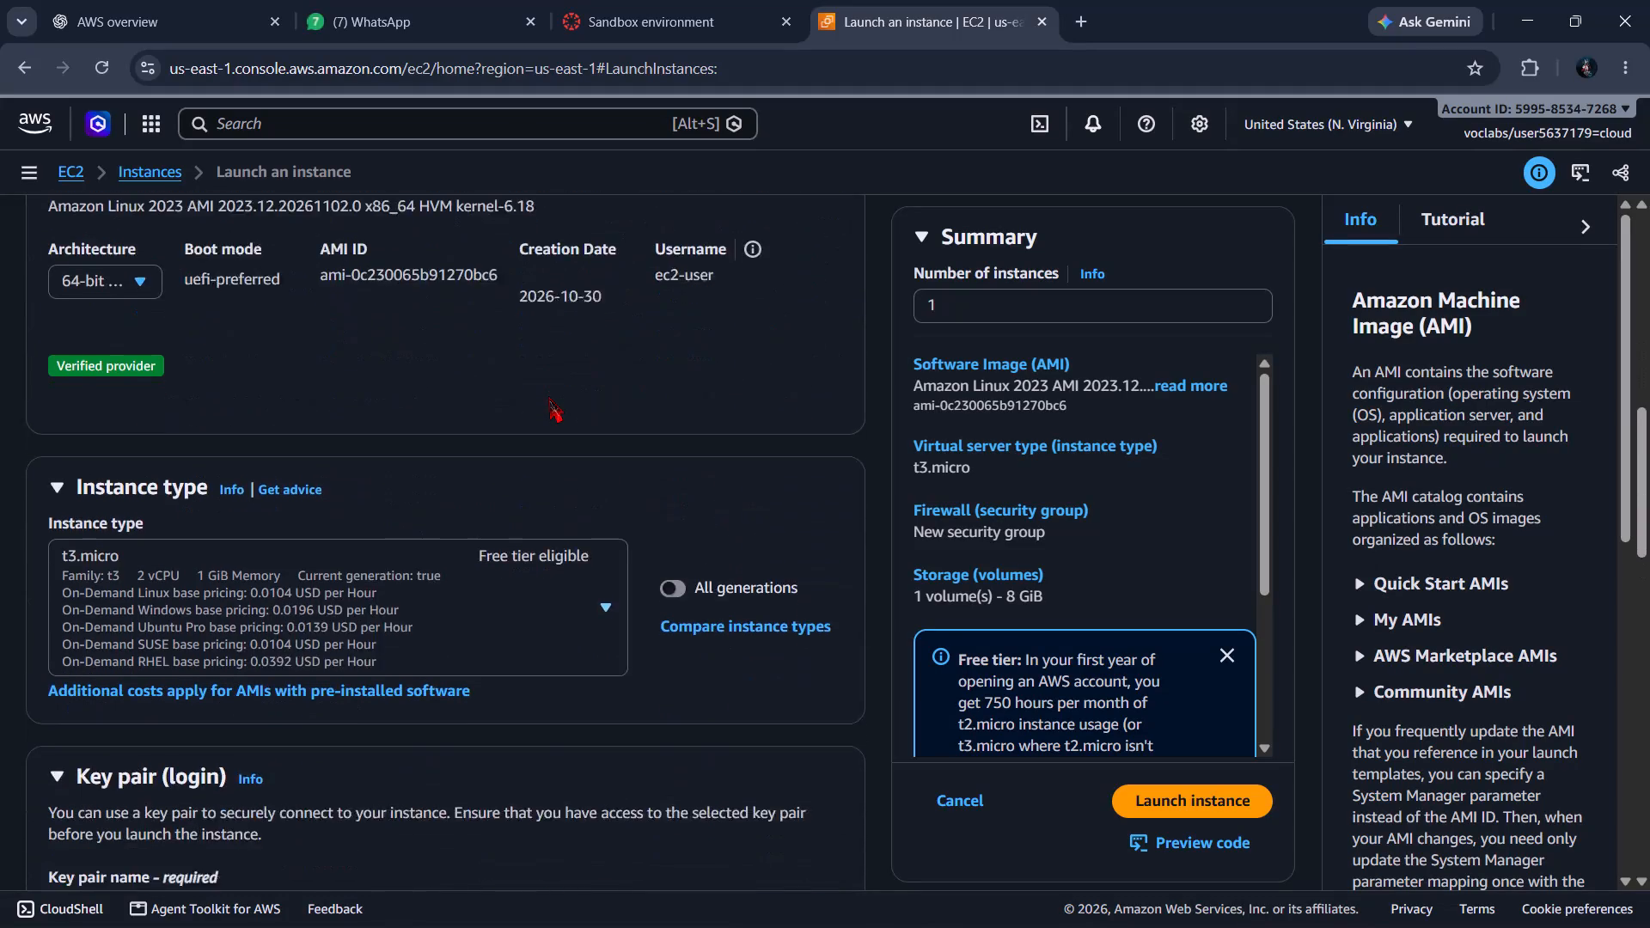
scroll(548, 396, "down", 1)
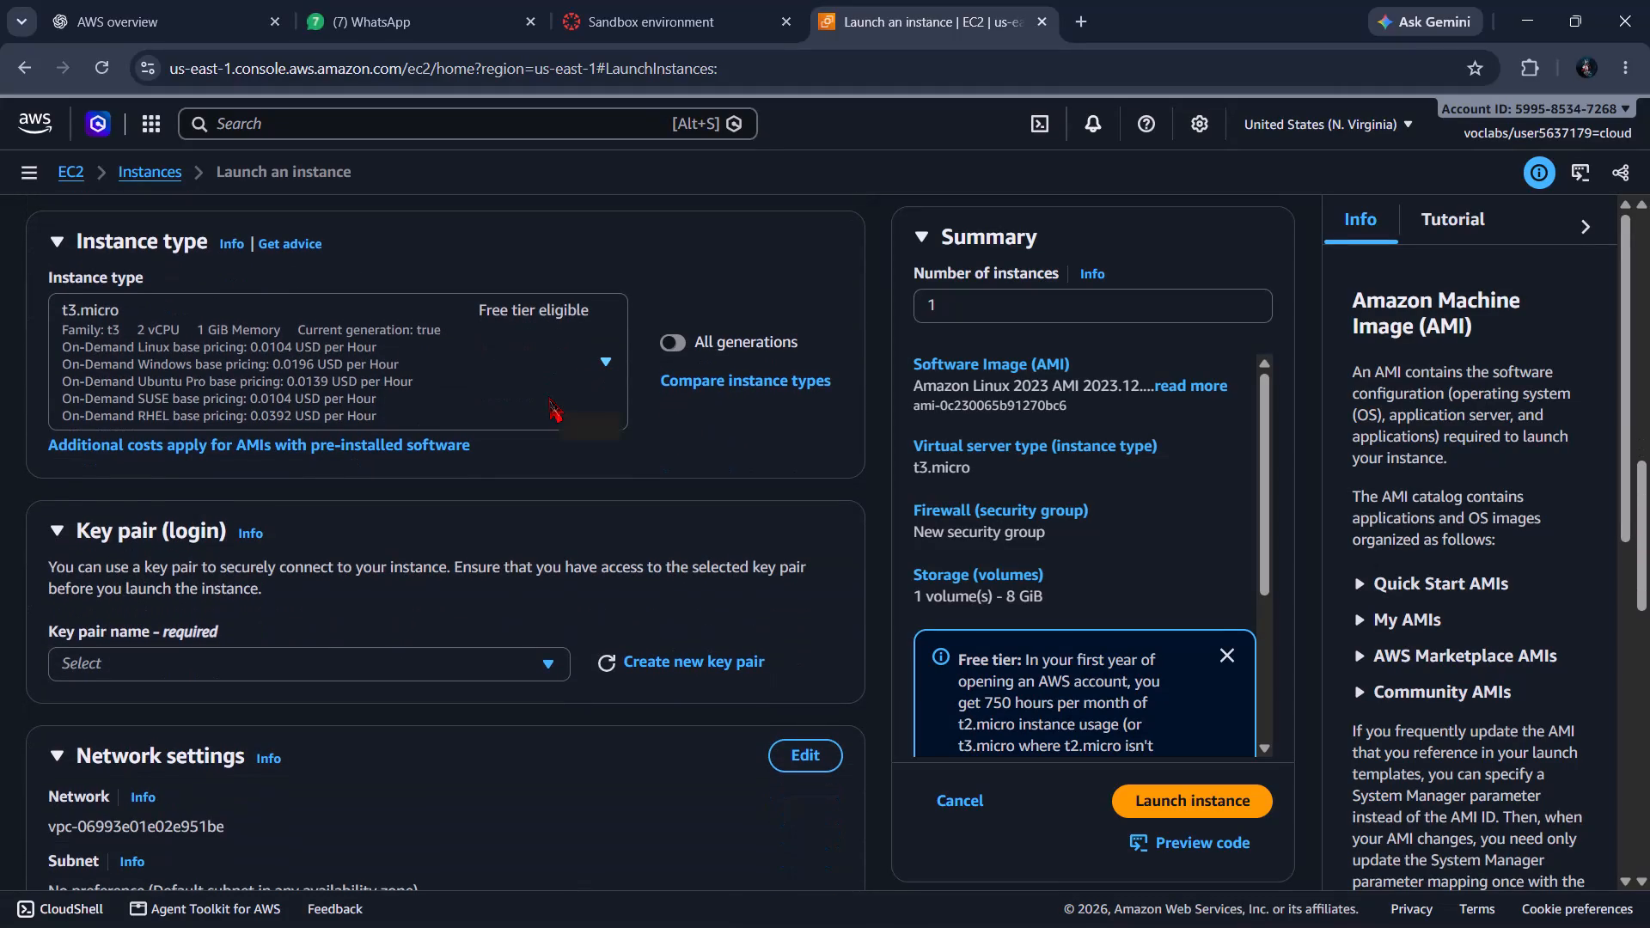
scroll(788, 462, "up", 1)
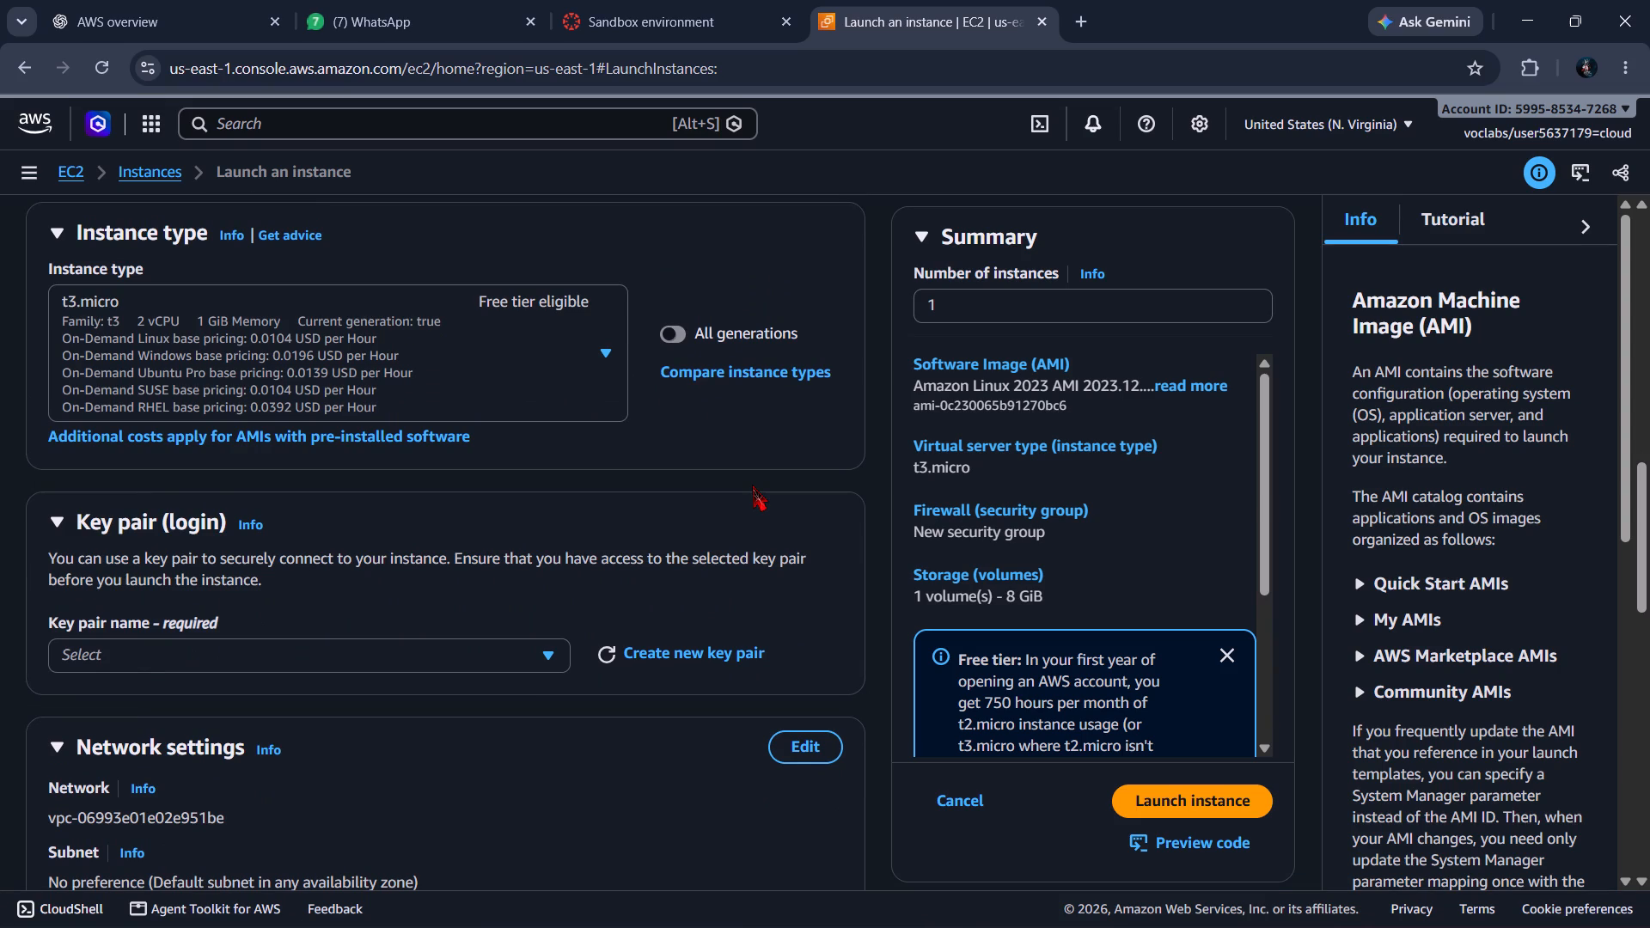
Read the Key pair (login) section and the network, subnet and public IP entries in Network settings.
scroll(752, 485, "down", 1)
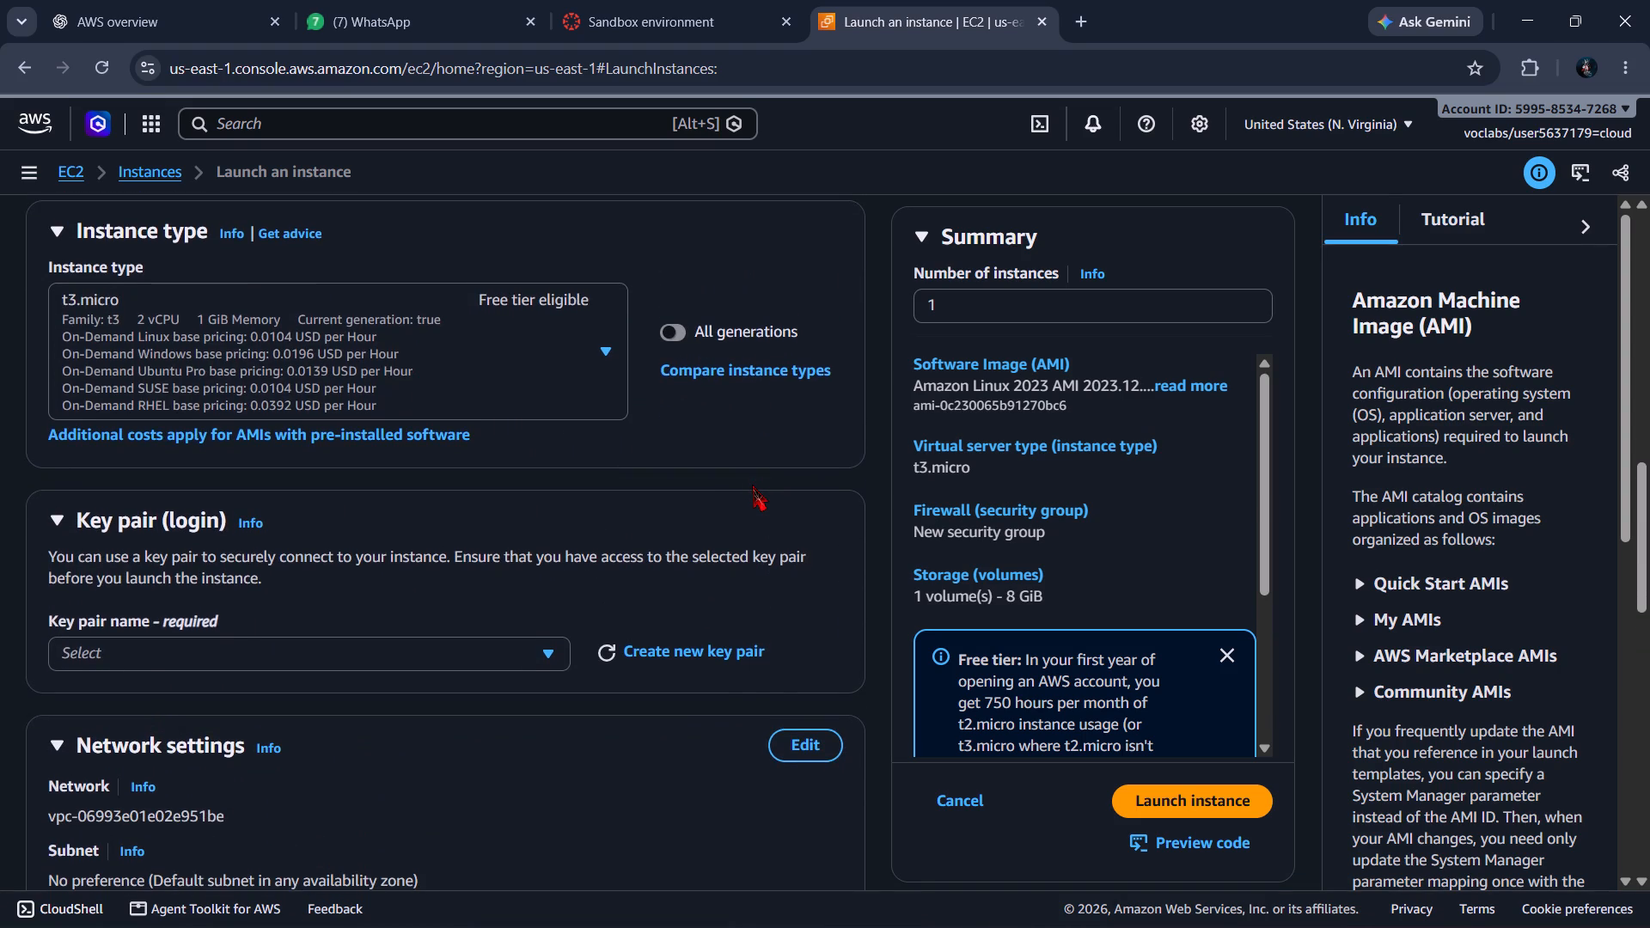
scroll(752, 485, "down", 2)
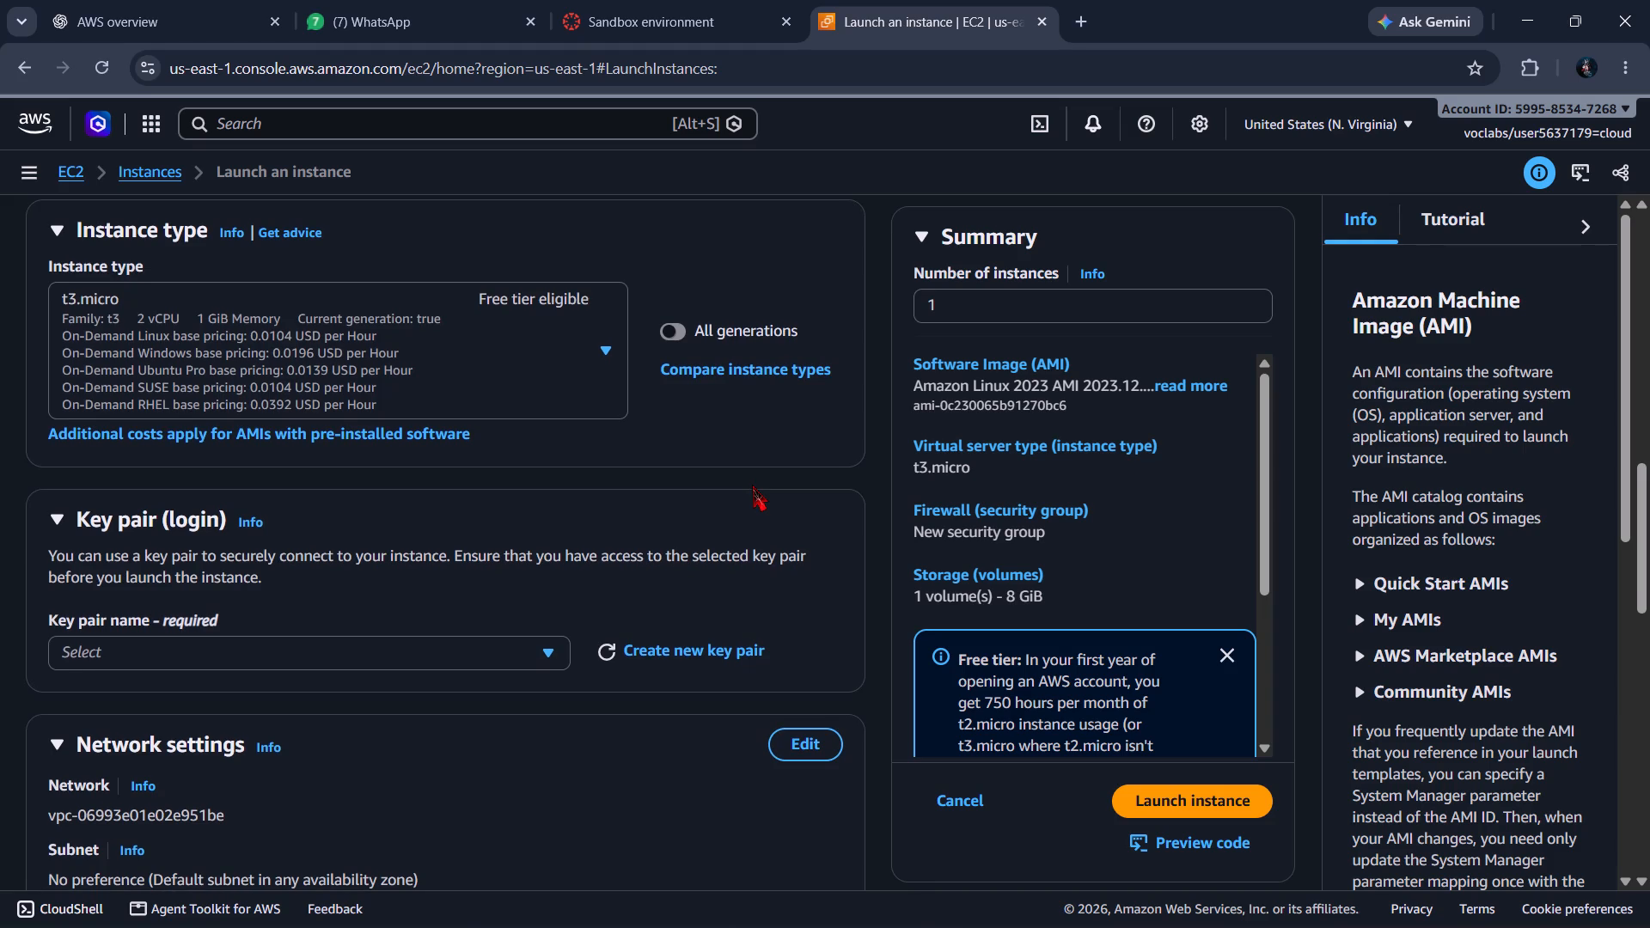
scroll(752, 485, "down", 5)
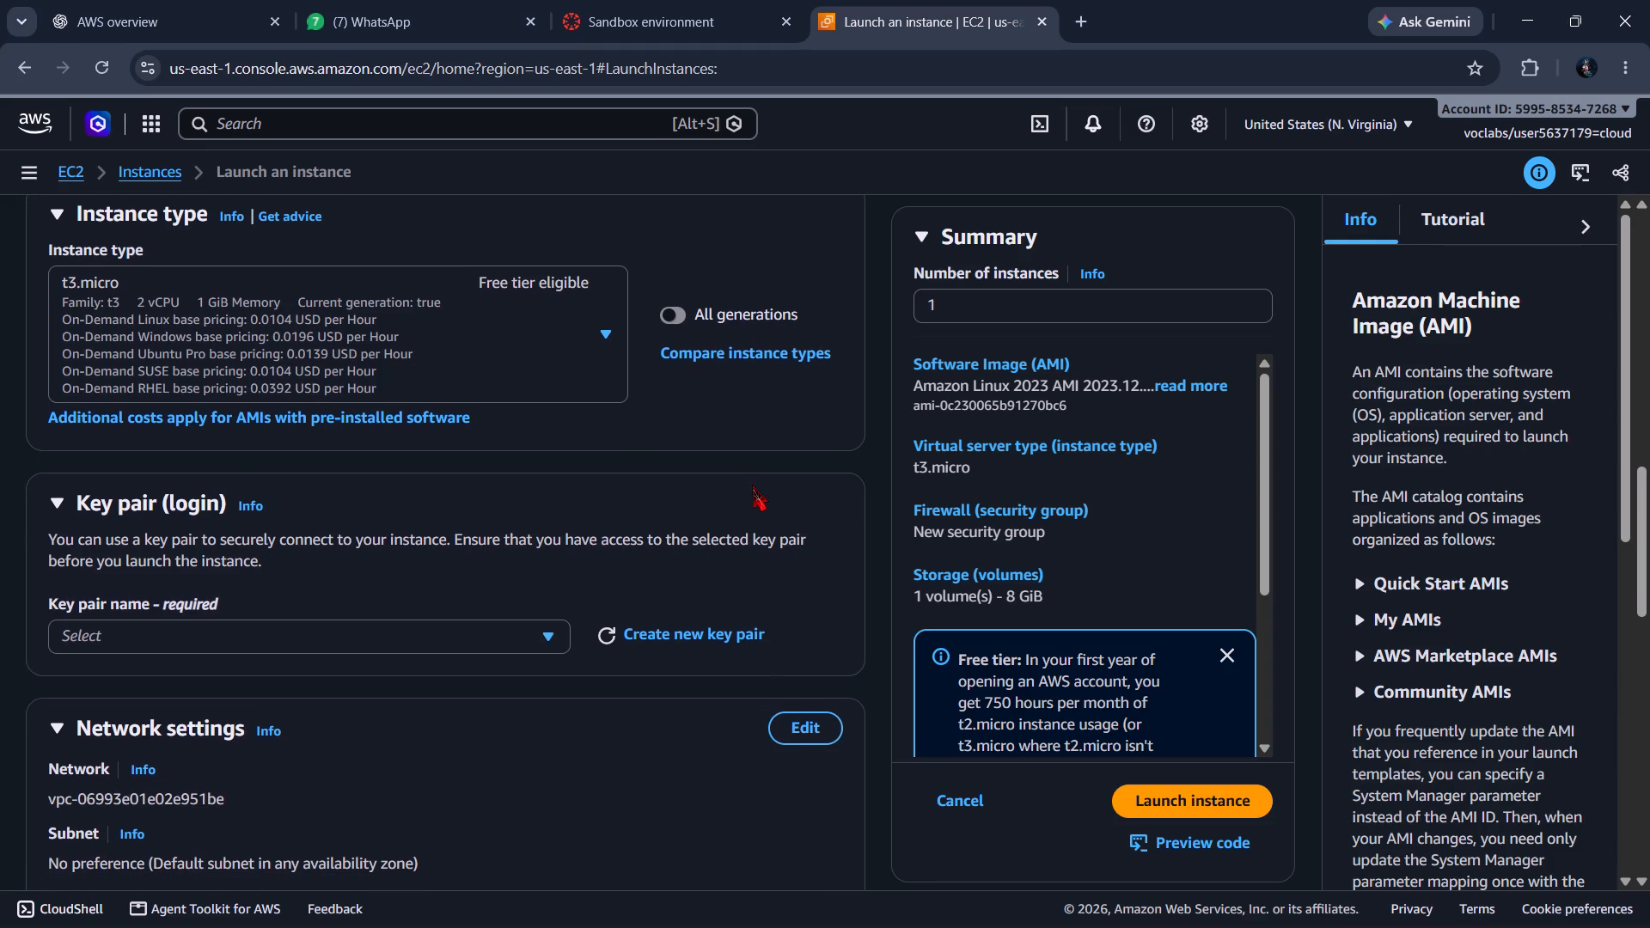
scroll(752, 485, "down", 3)
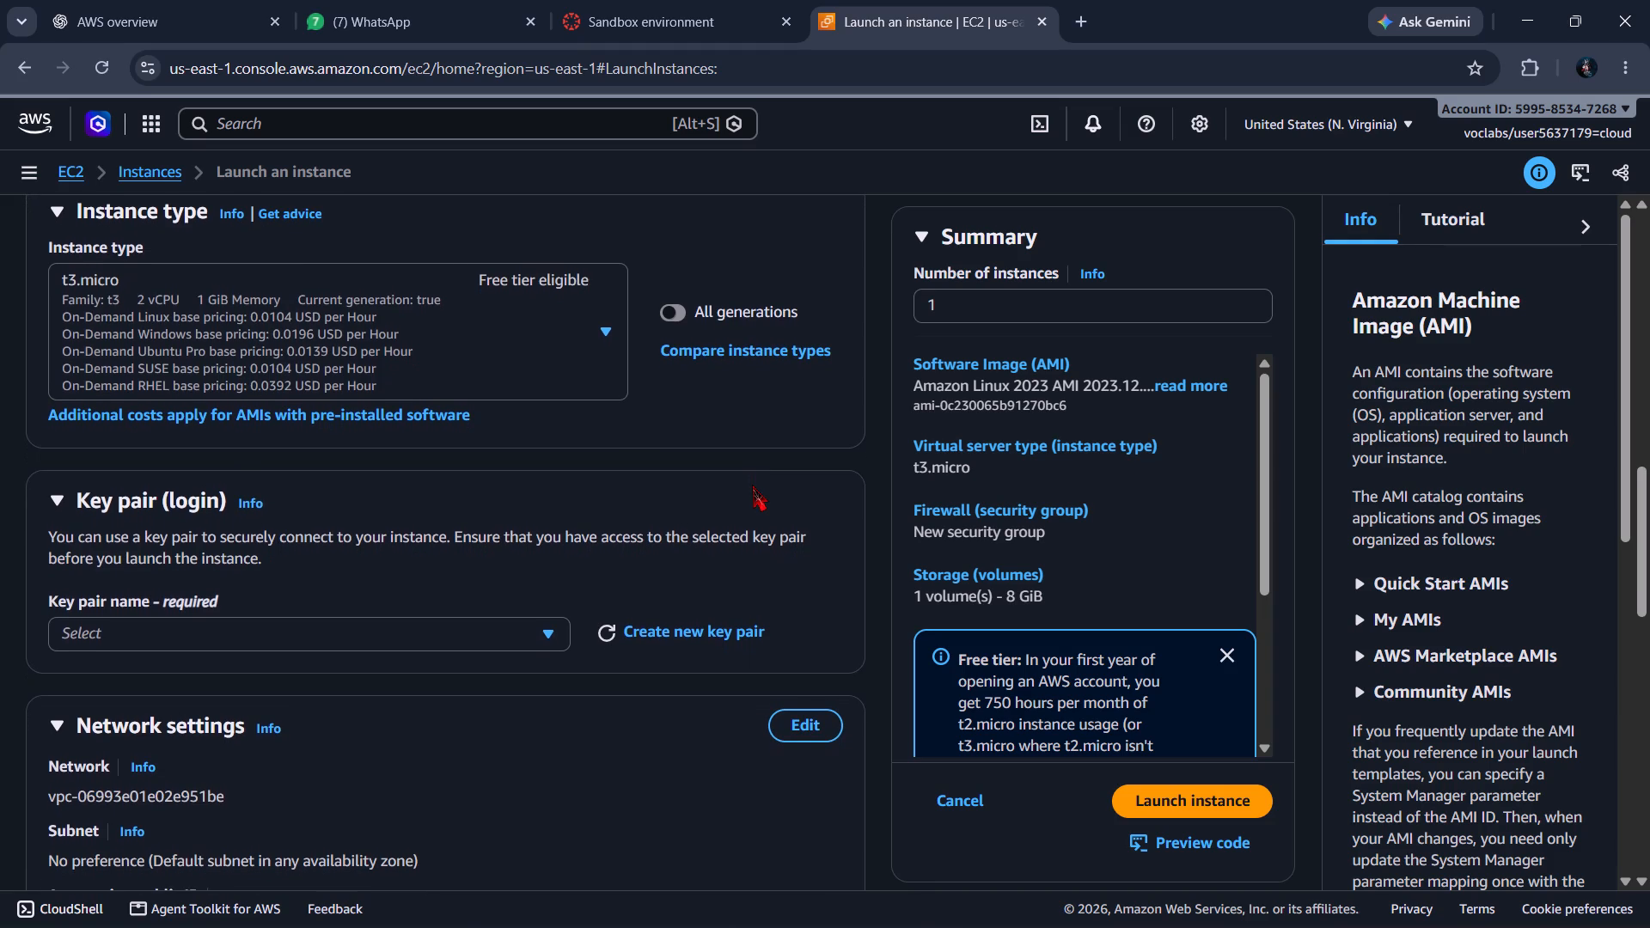
scroll(752, 485, "down", 2)
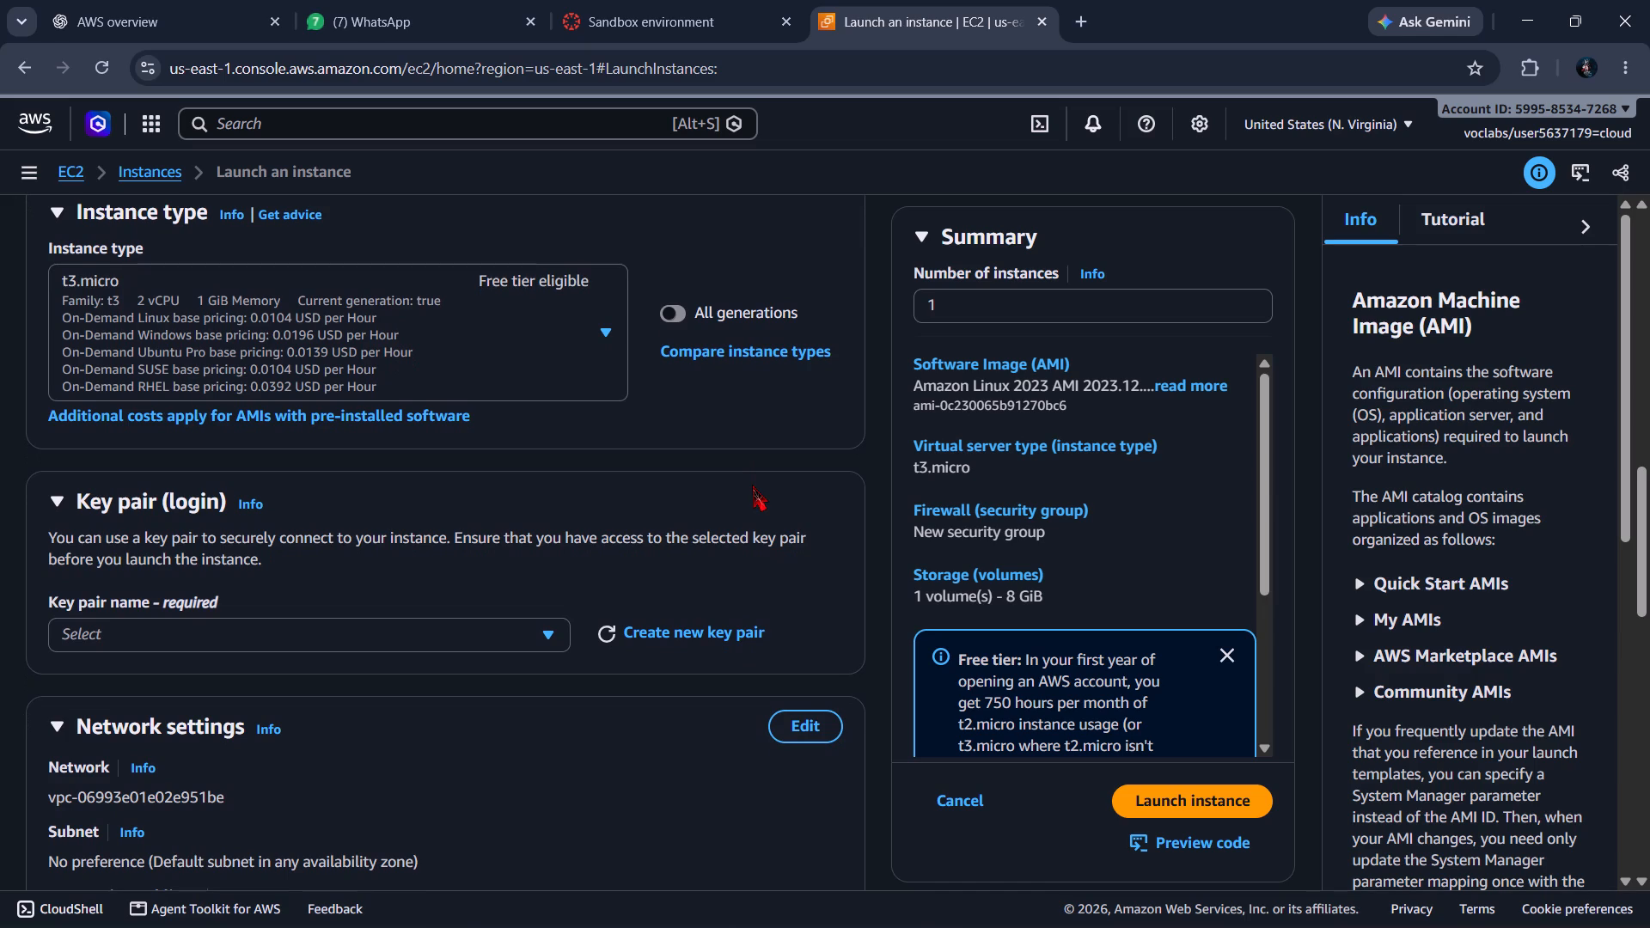
scroll(752, 485, "down", 5)
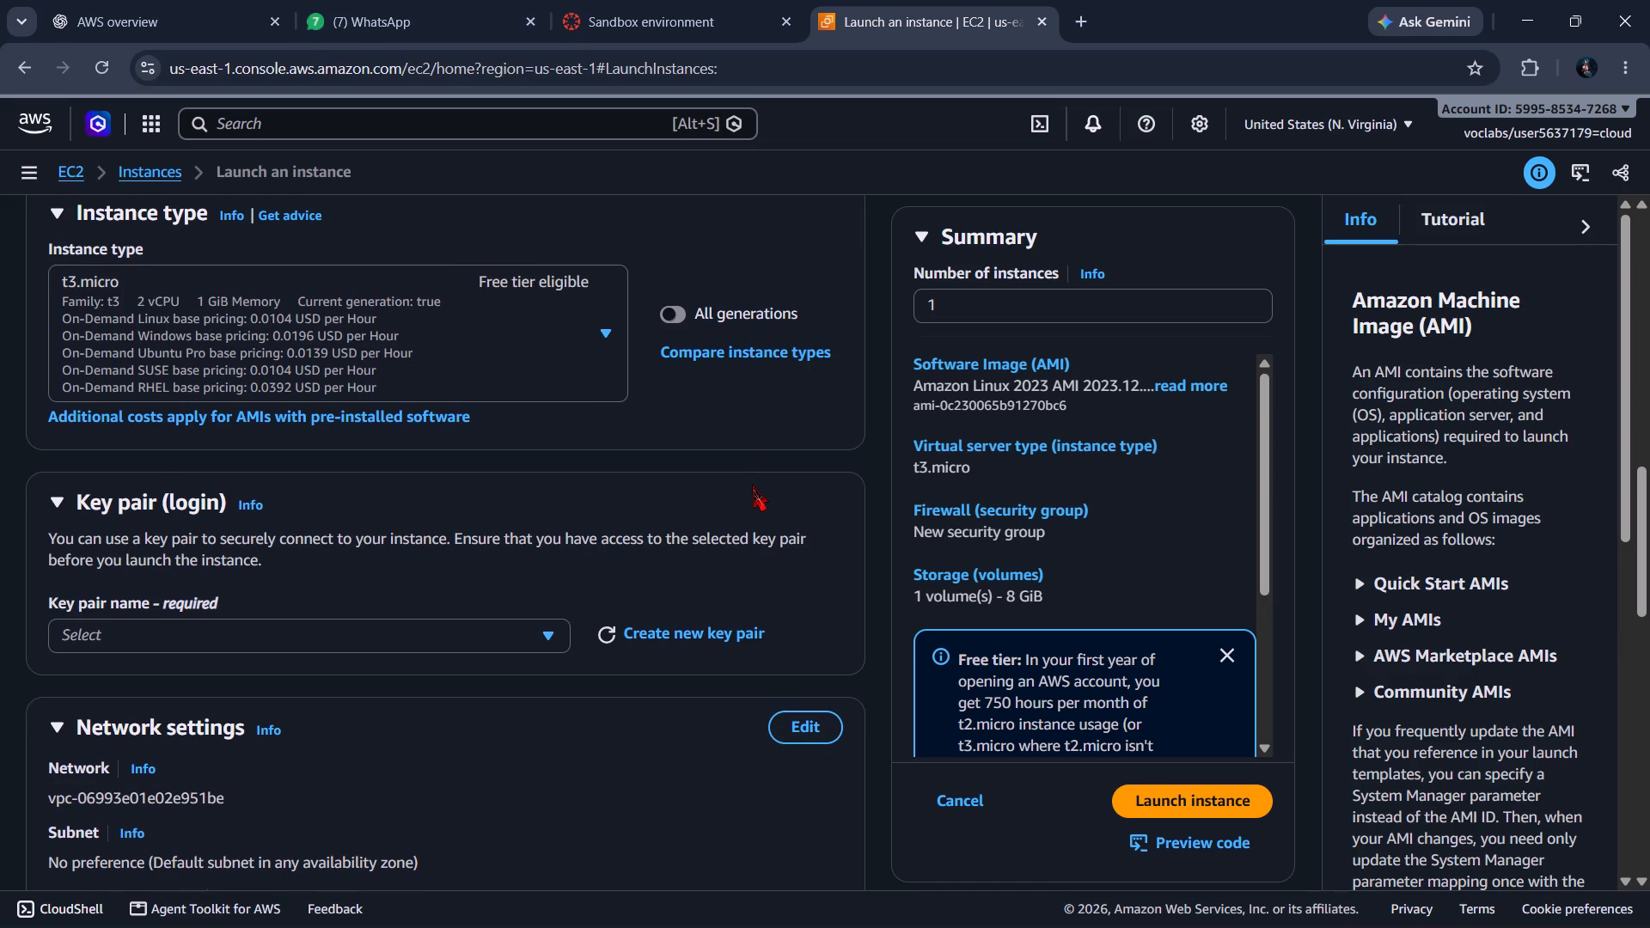
scroll(752, 485, "down", 6)
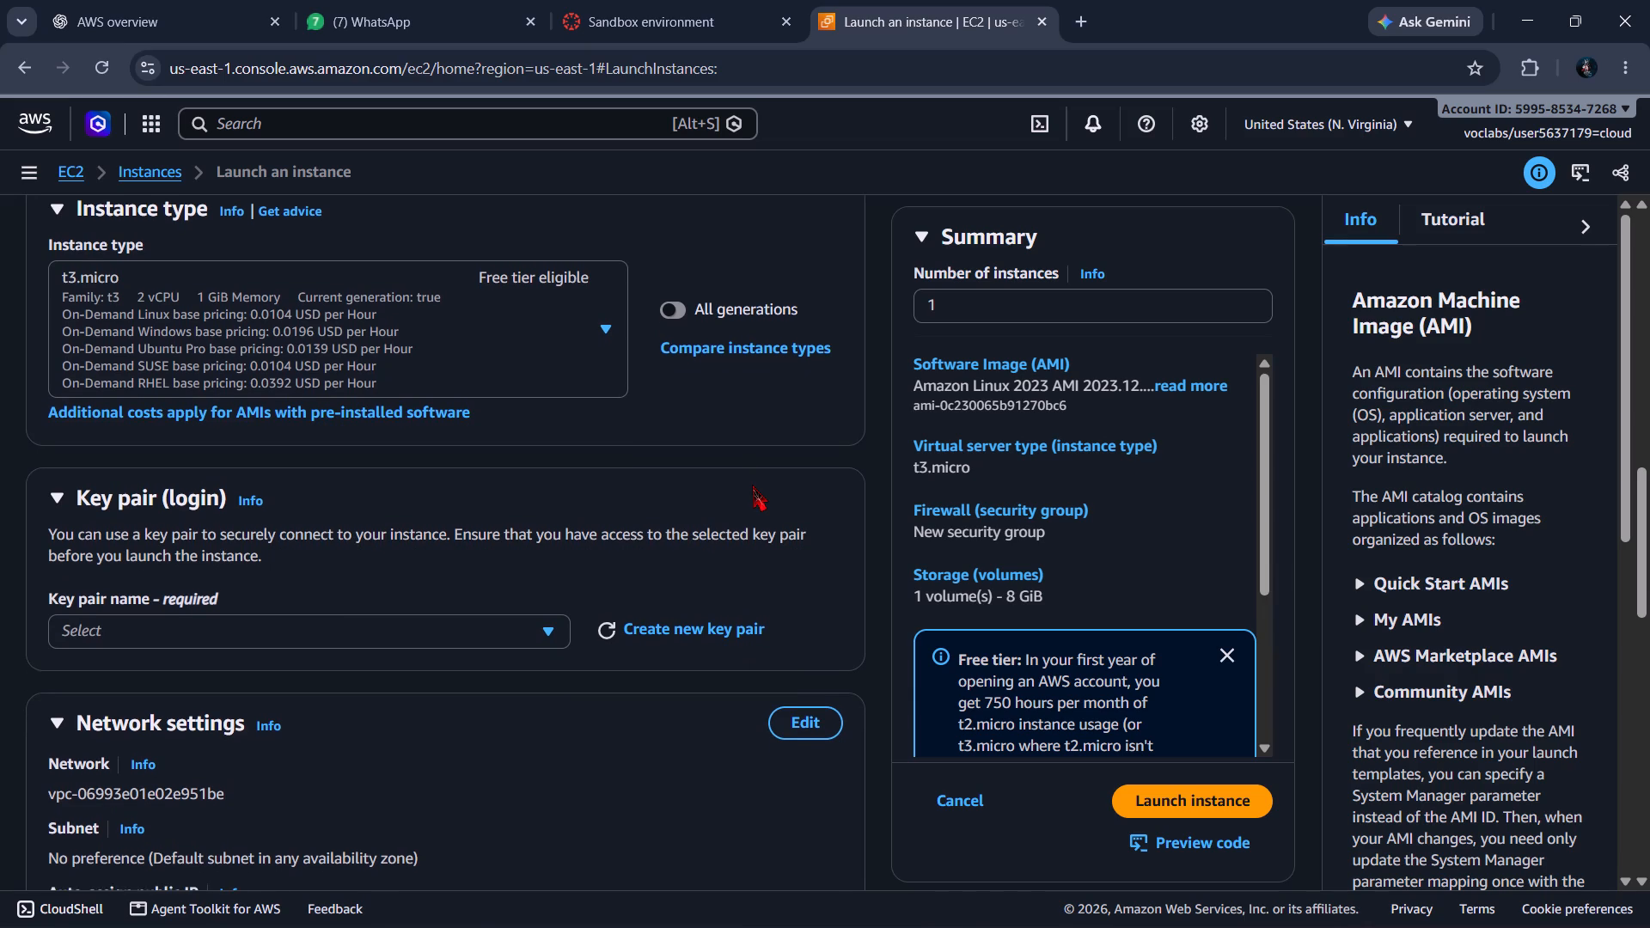
scroll(752, 485, "down", 1)
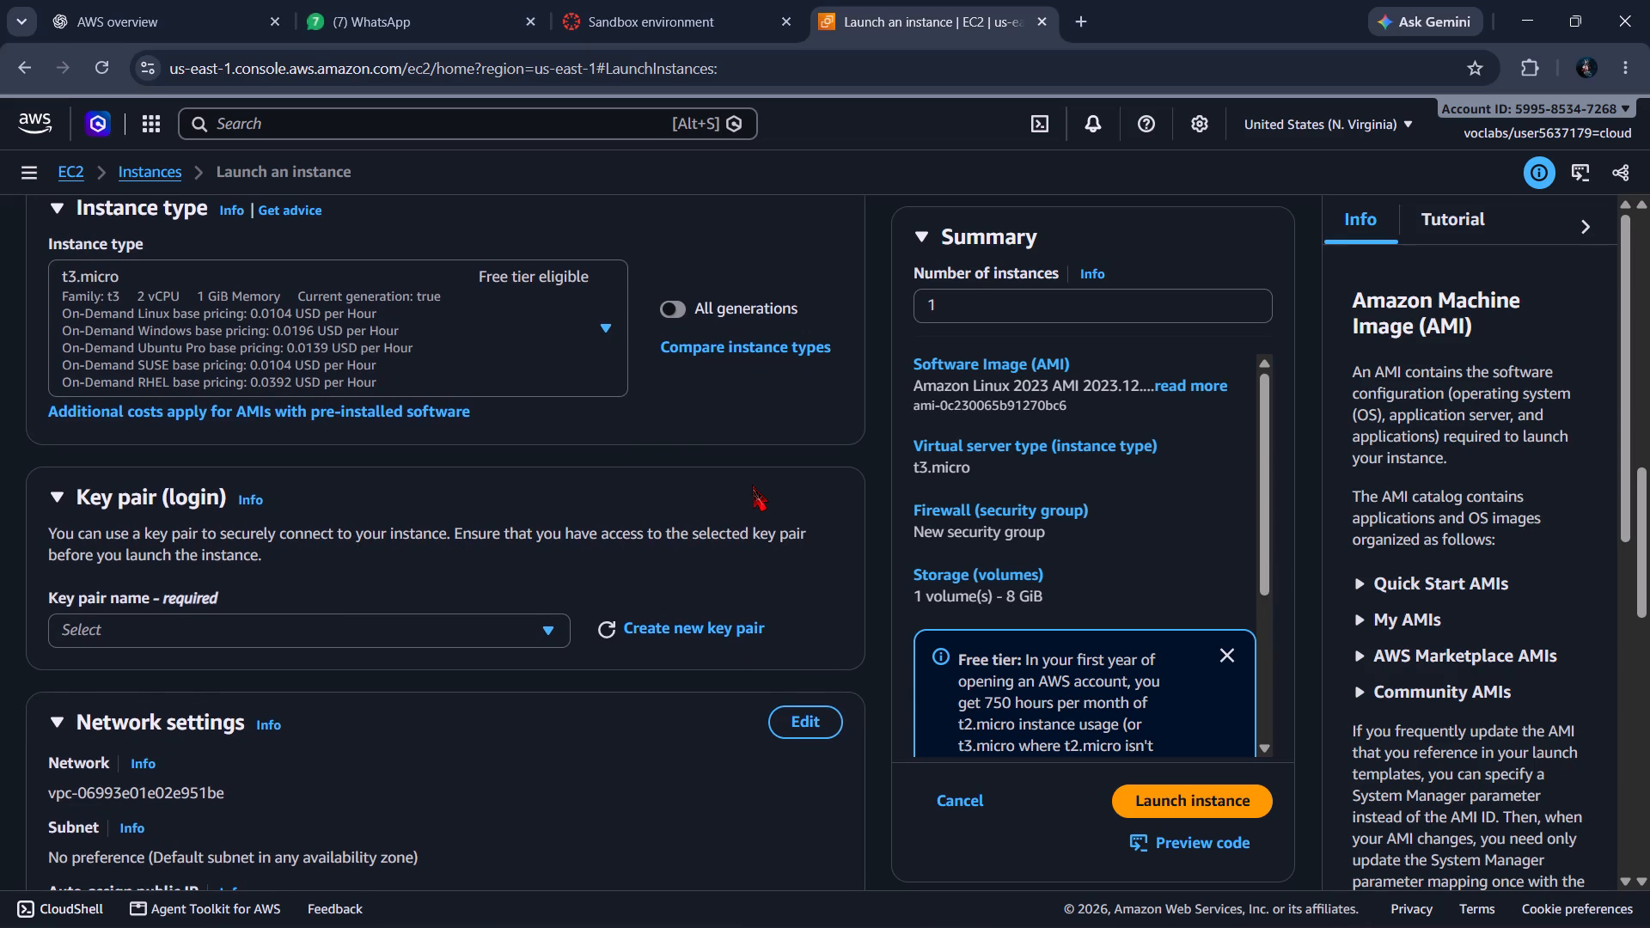
scroll(752, 485, "down", 5)
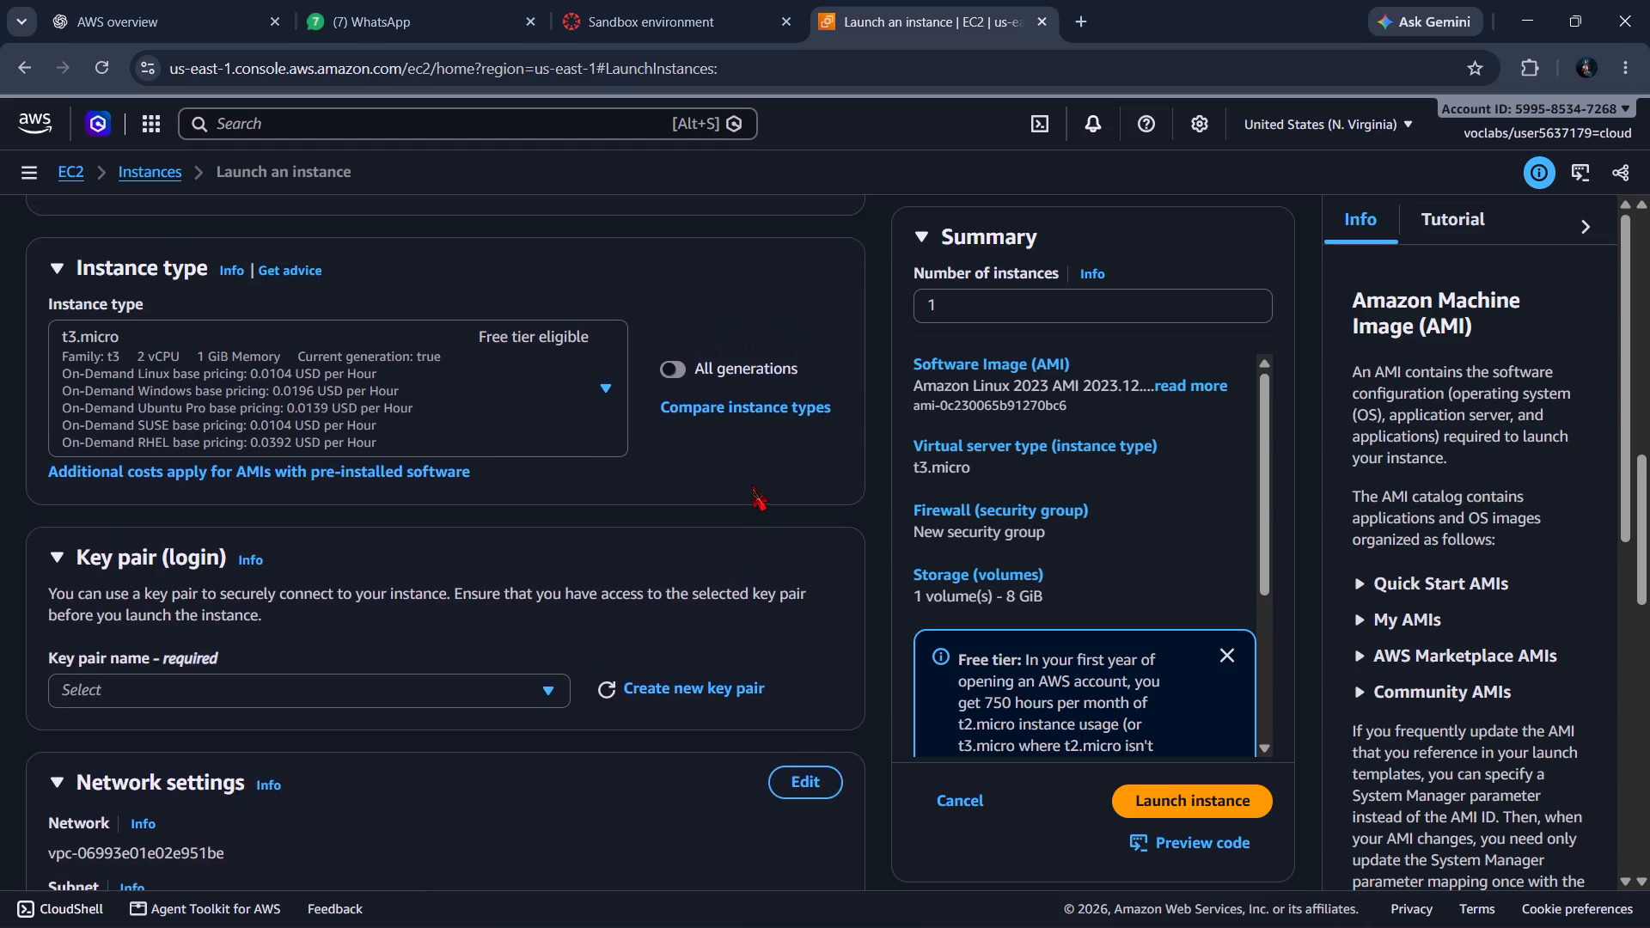
scroll(752, 485, "down", 1)
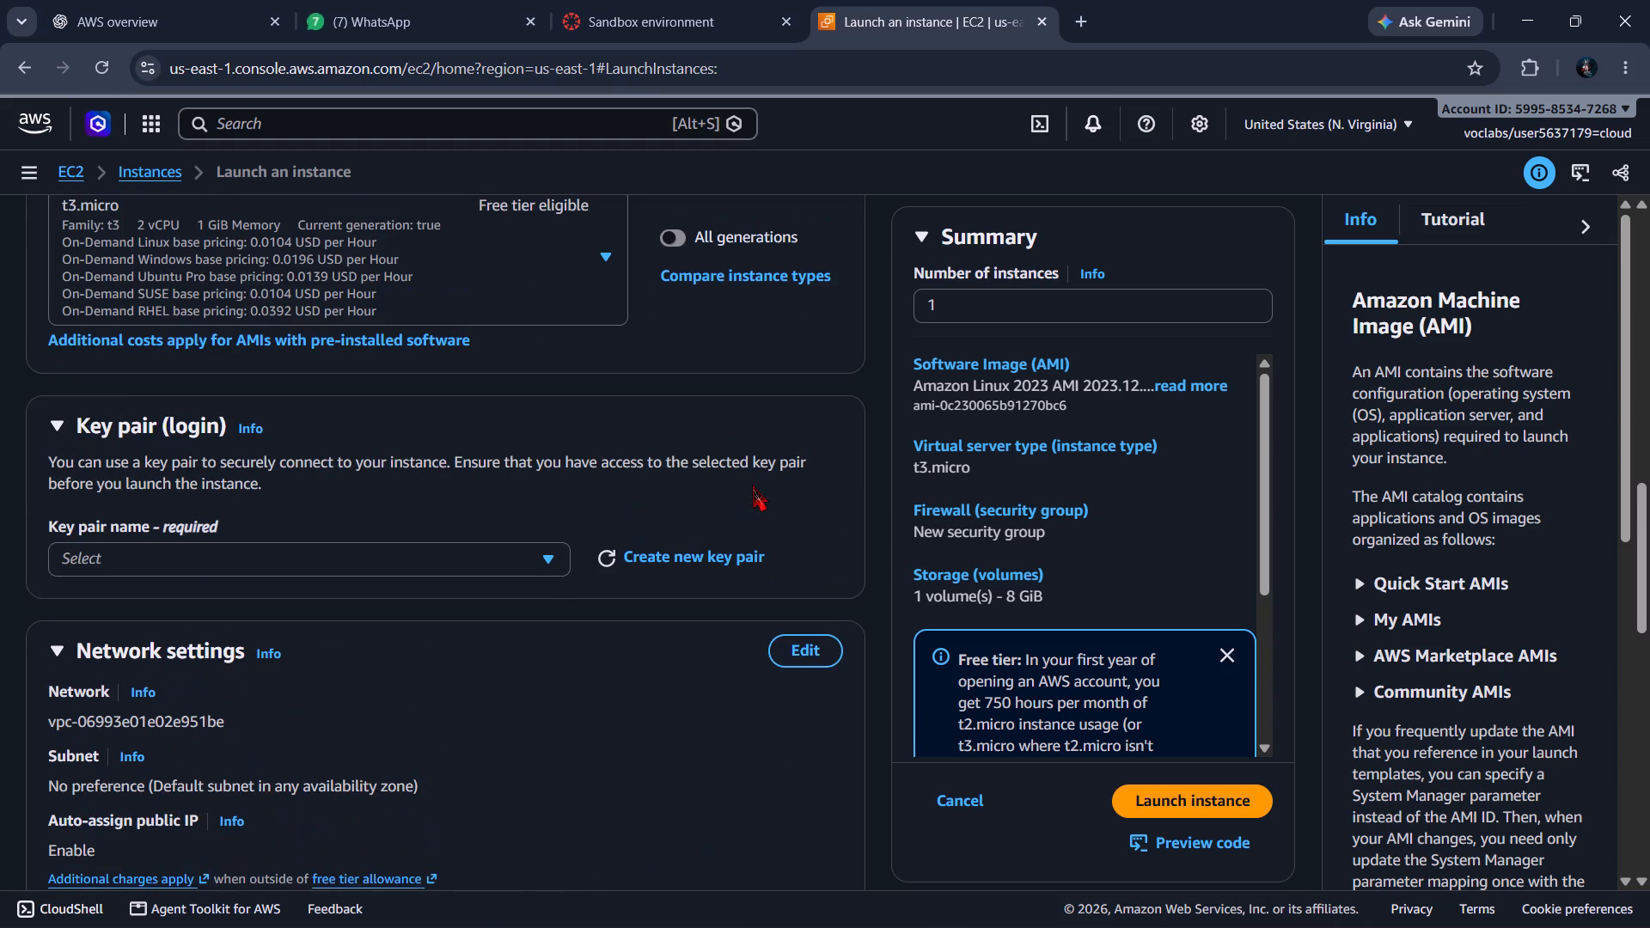
scroll(725, 483, "down", 1)
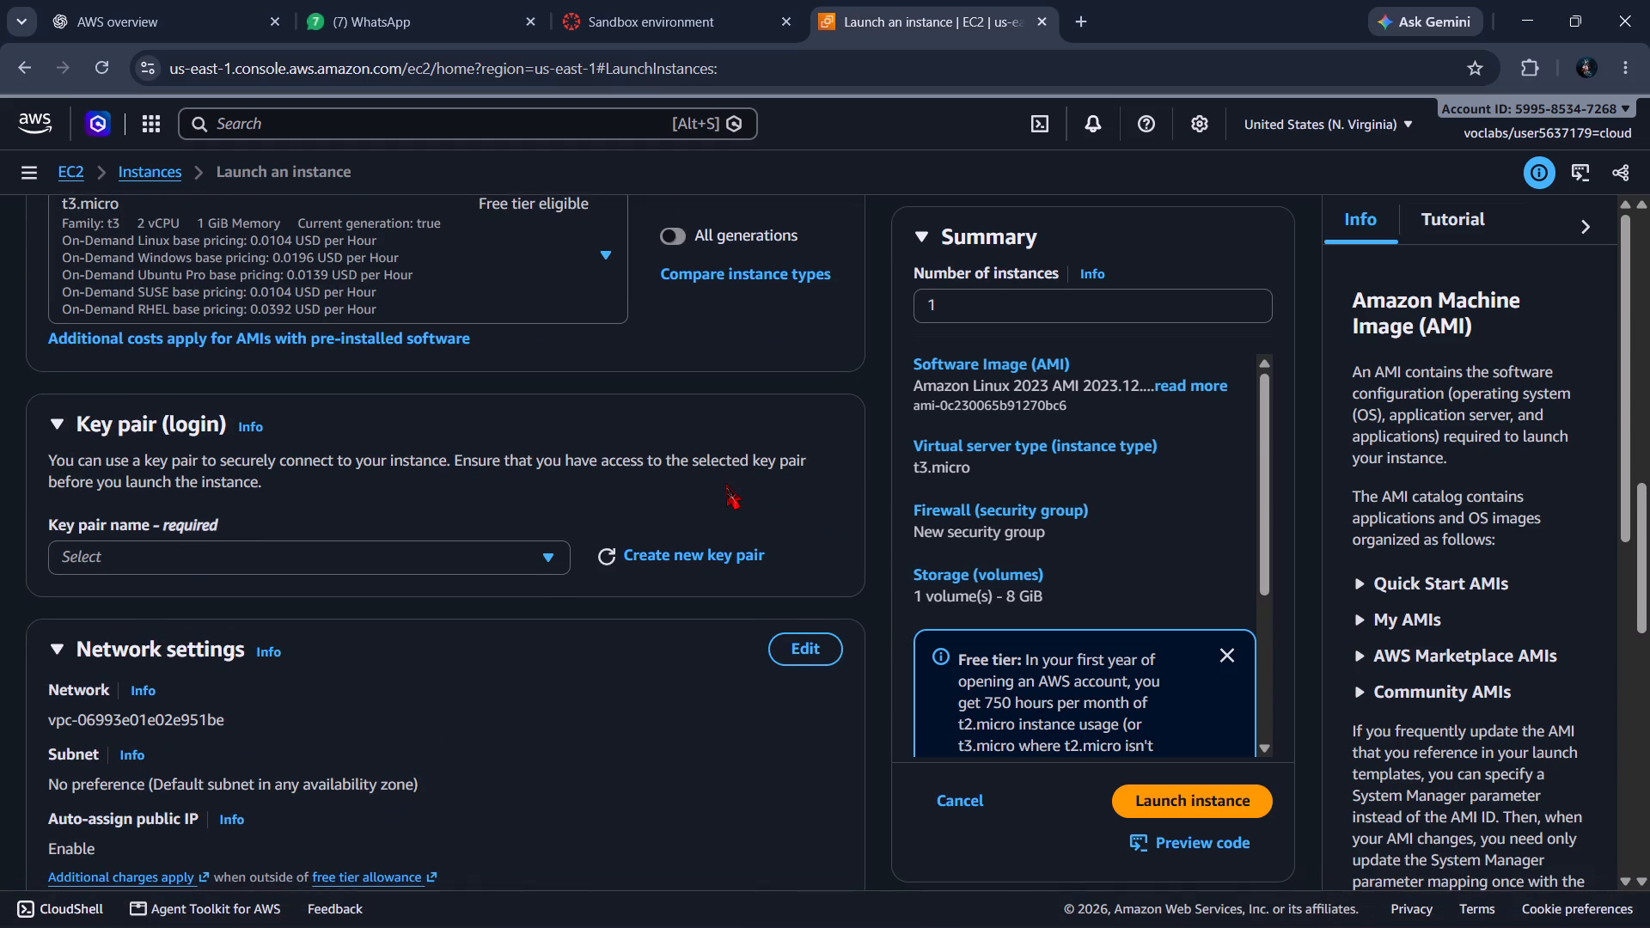
Set the key pair name to "Proceed without a key pair (Not recommended)" in the Key pair (login) section.
scroll(725, 483, "down", 2)
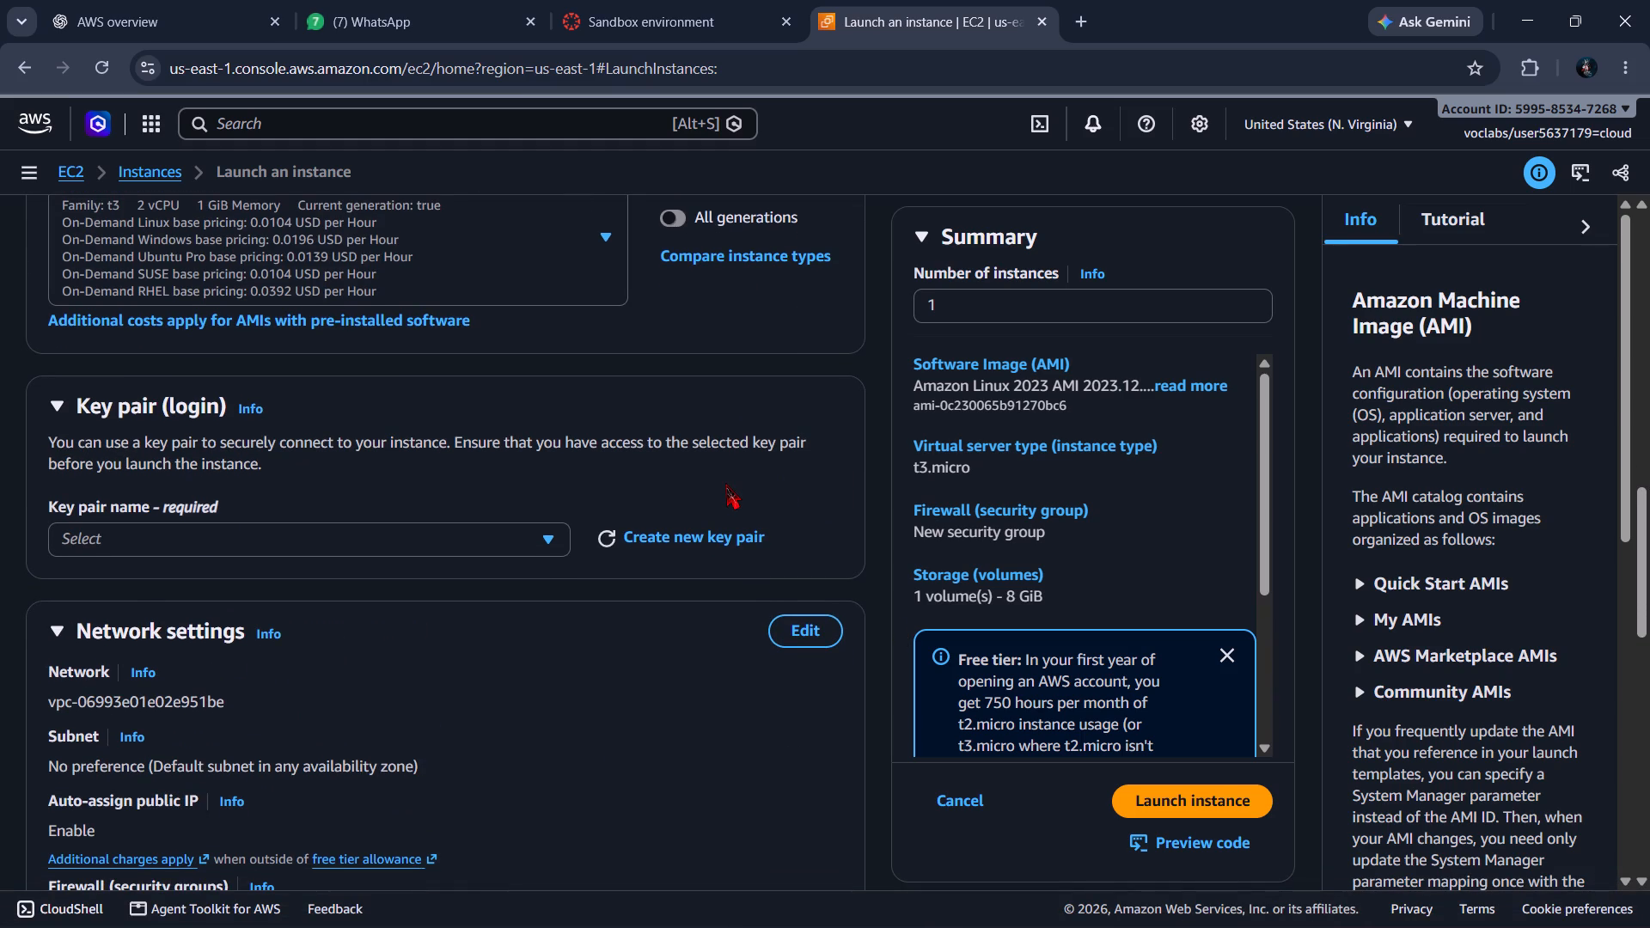
scroll(725, 483, "down", 3)
left_click(559, 531)
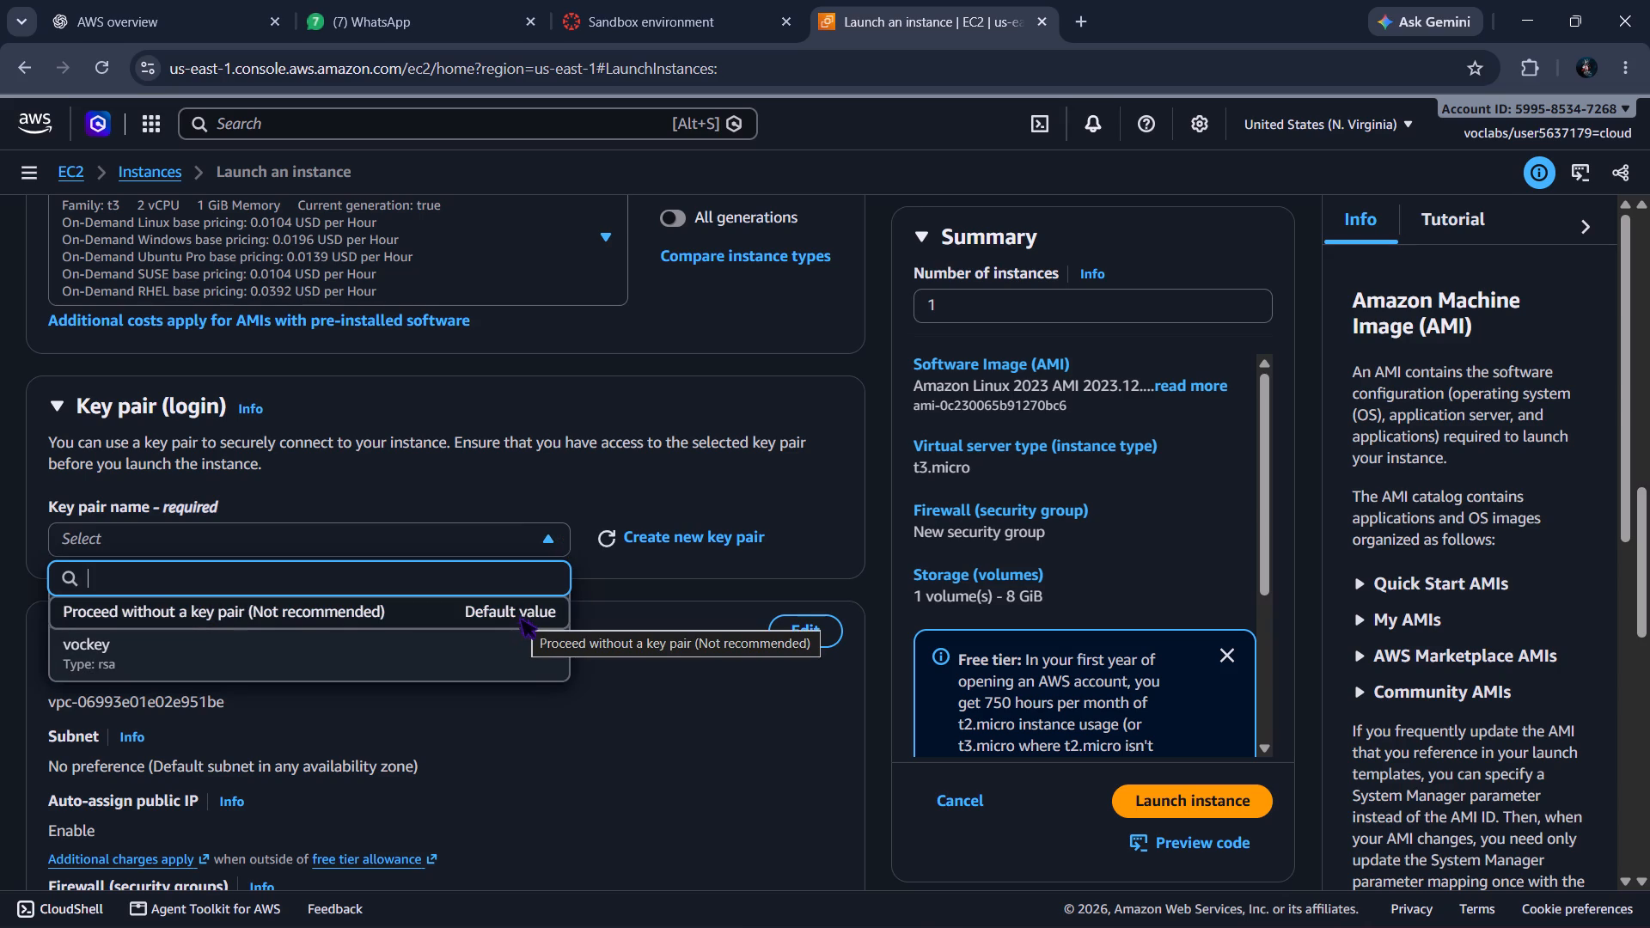
scroll(745, 582, "down", 1)
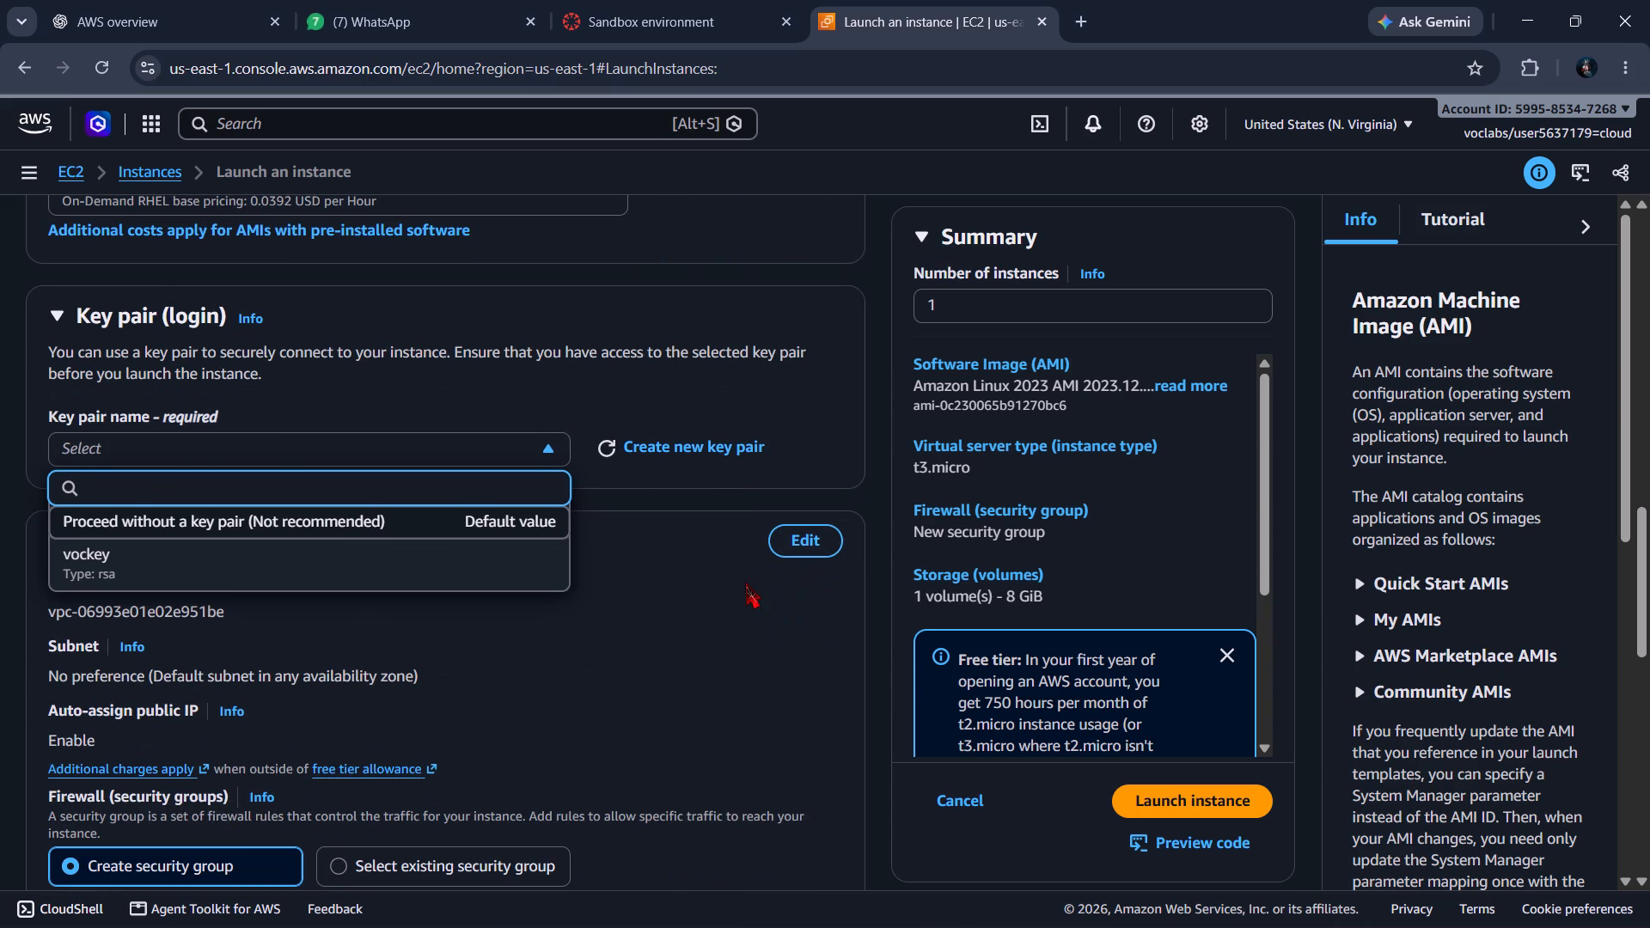
scroll(745, 582, "down", 1)
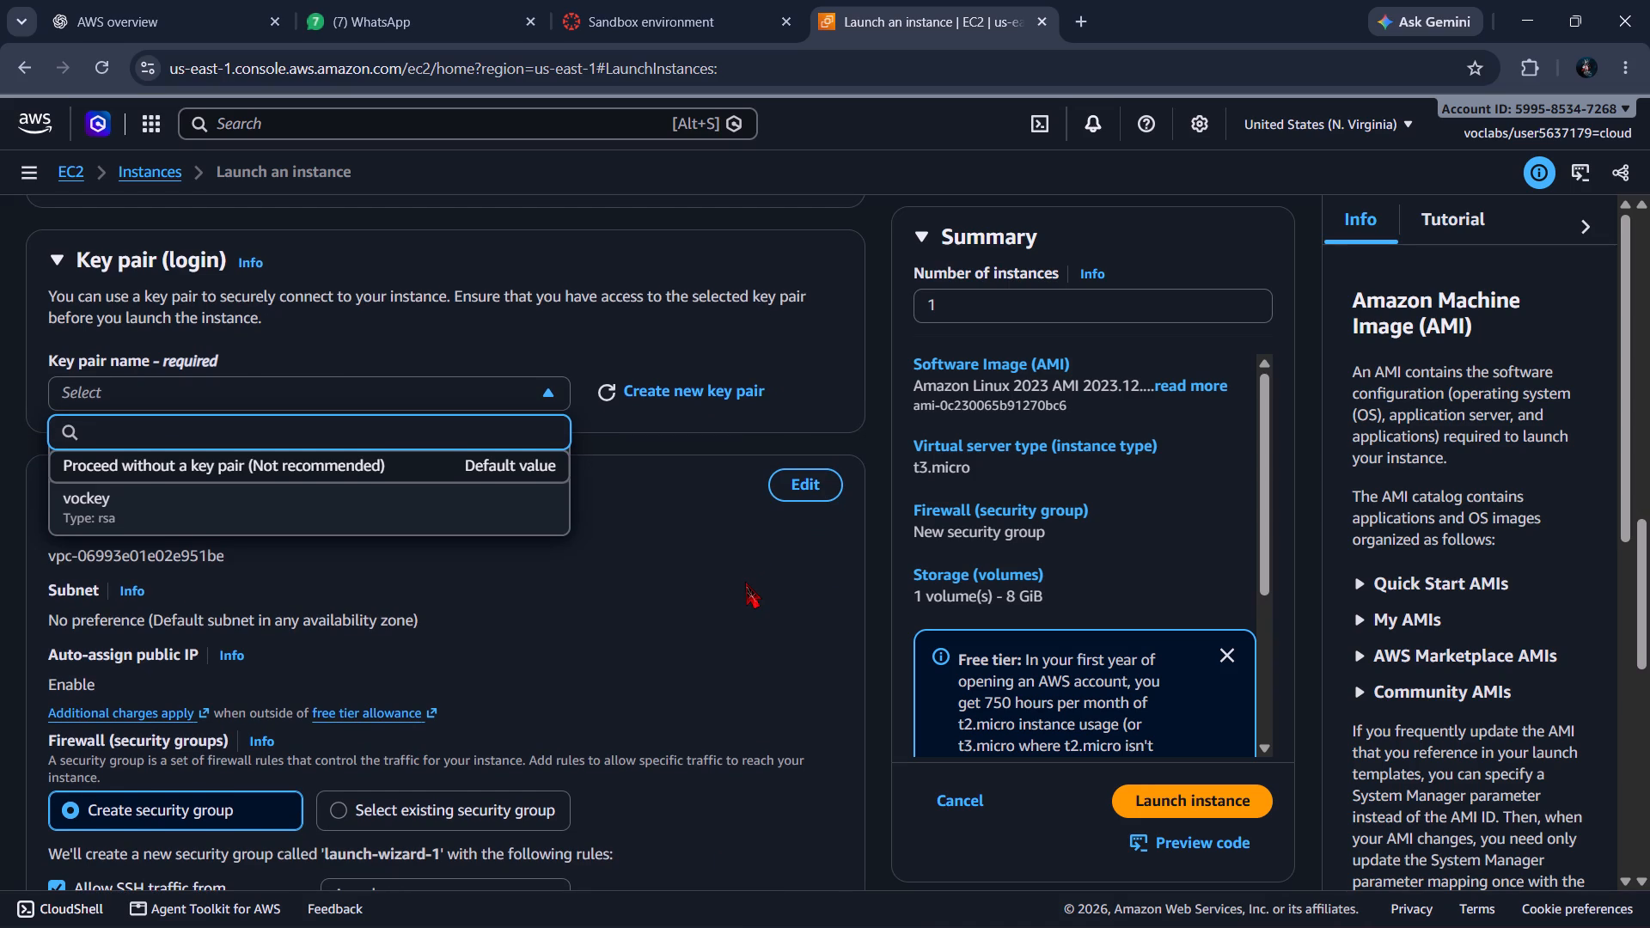
left_click(524, 469)
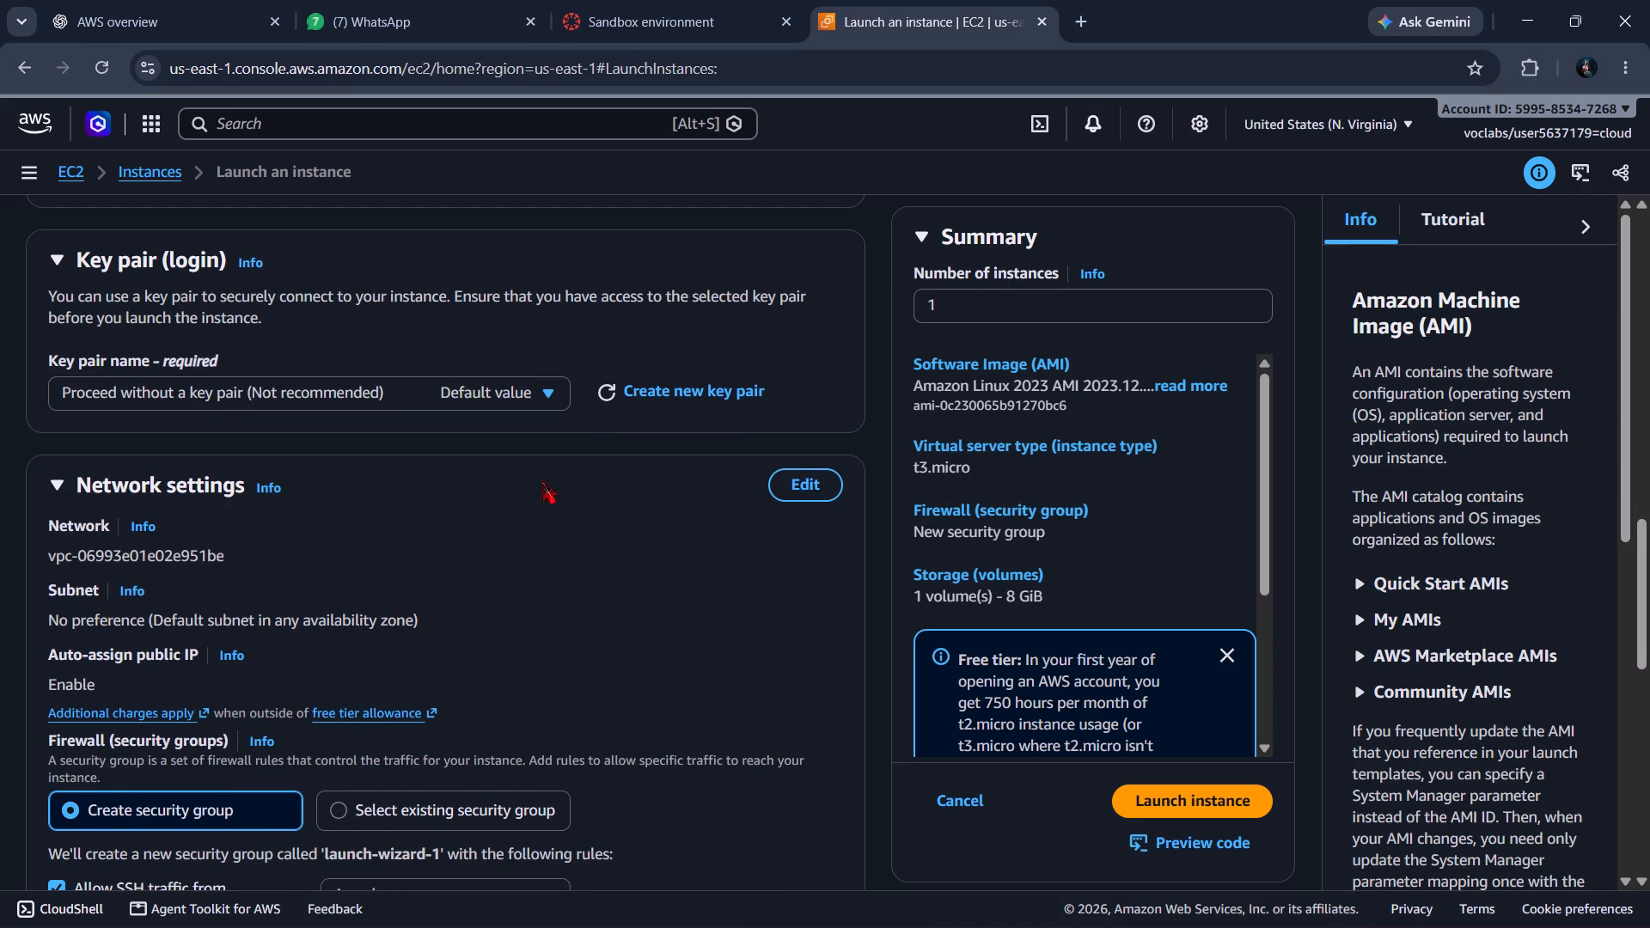
Examine the Network settings section, including the firewall security group choice and the SSH, HTTPS and HTTP traffic rules.
scroll(563, 487, "down", 1)
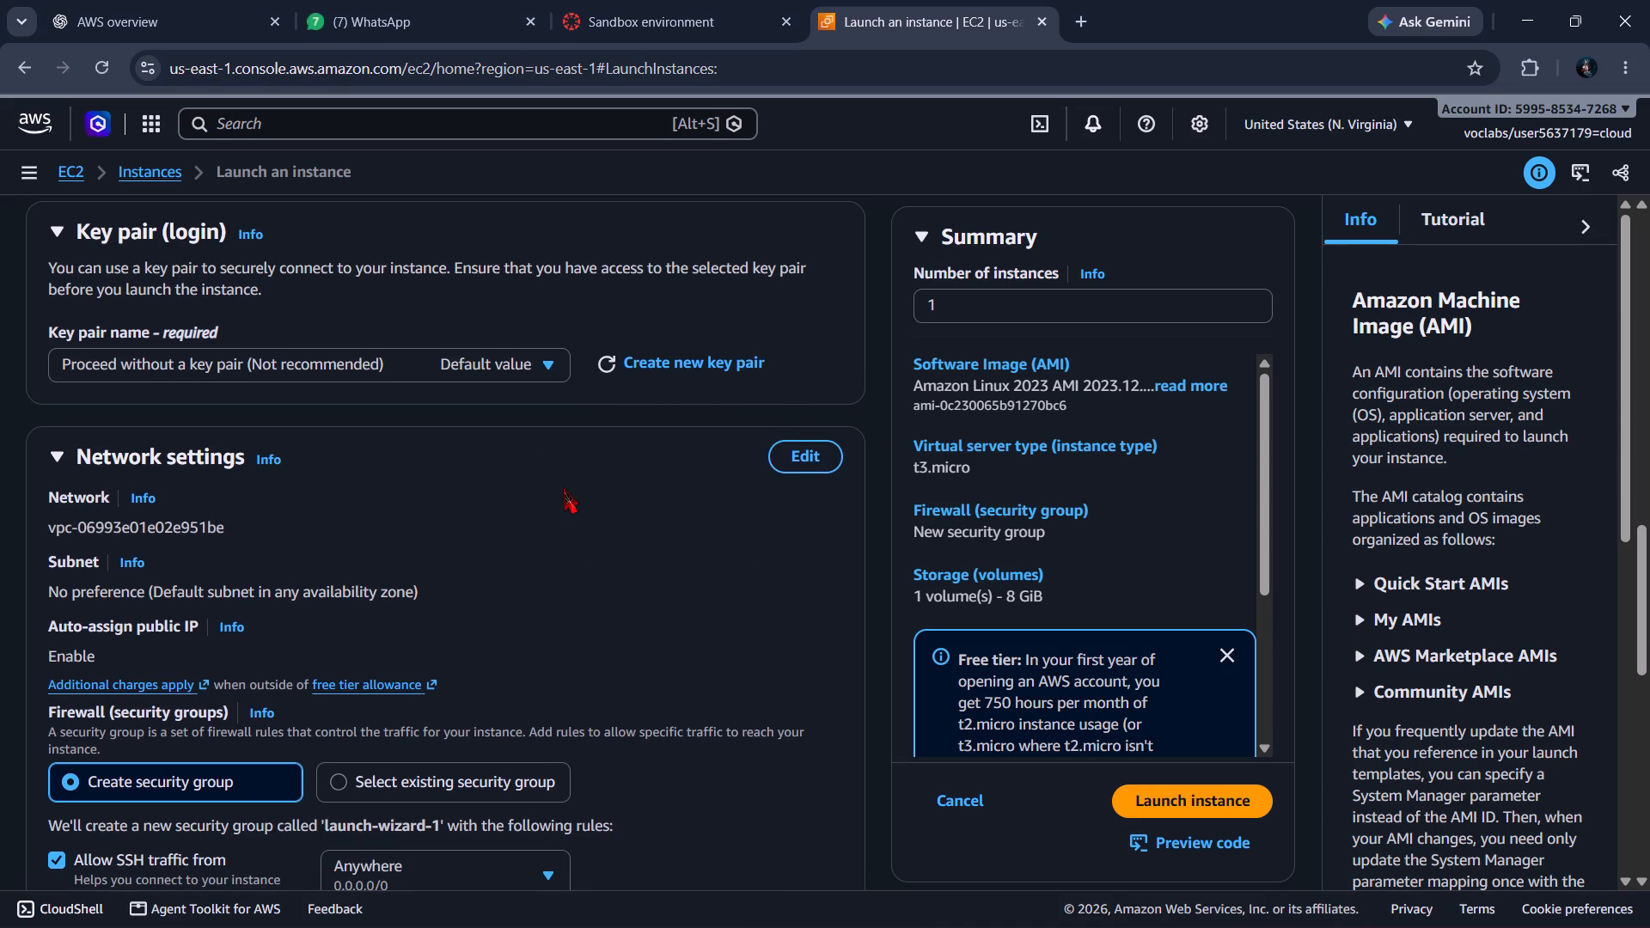
scroll(563, 487, "down", 3)
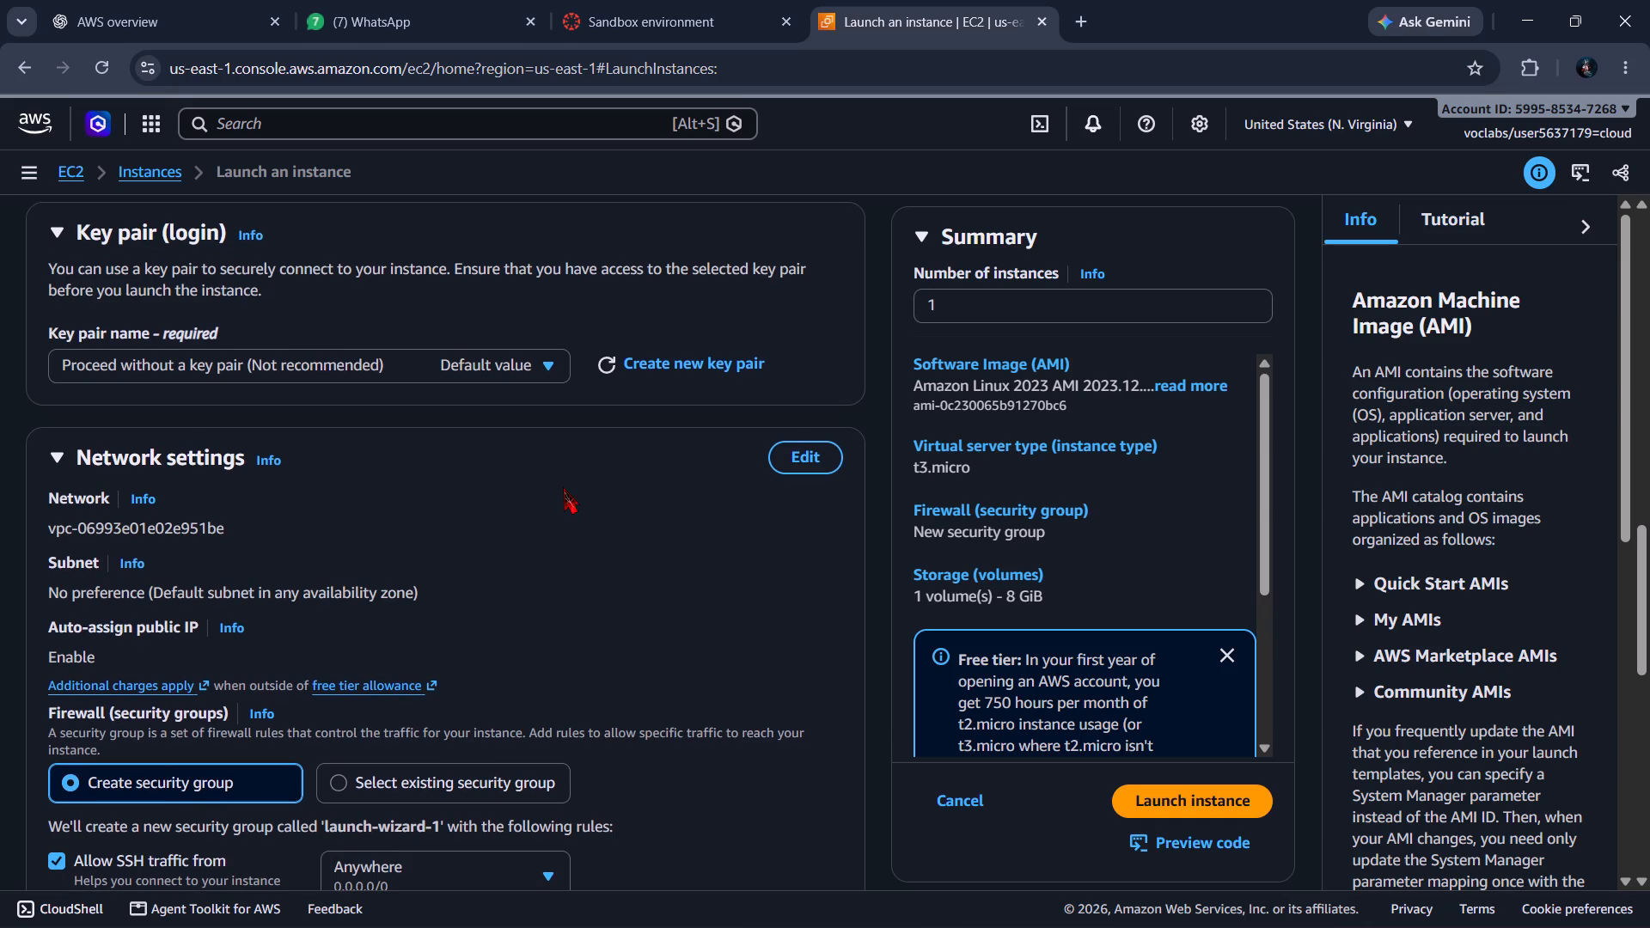
scroll(563, 487, "down", 1)
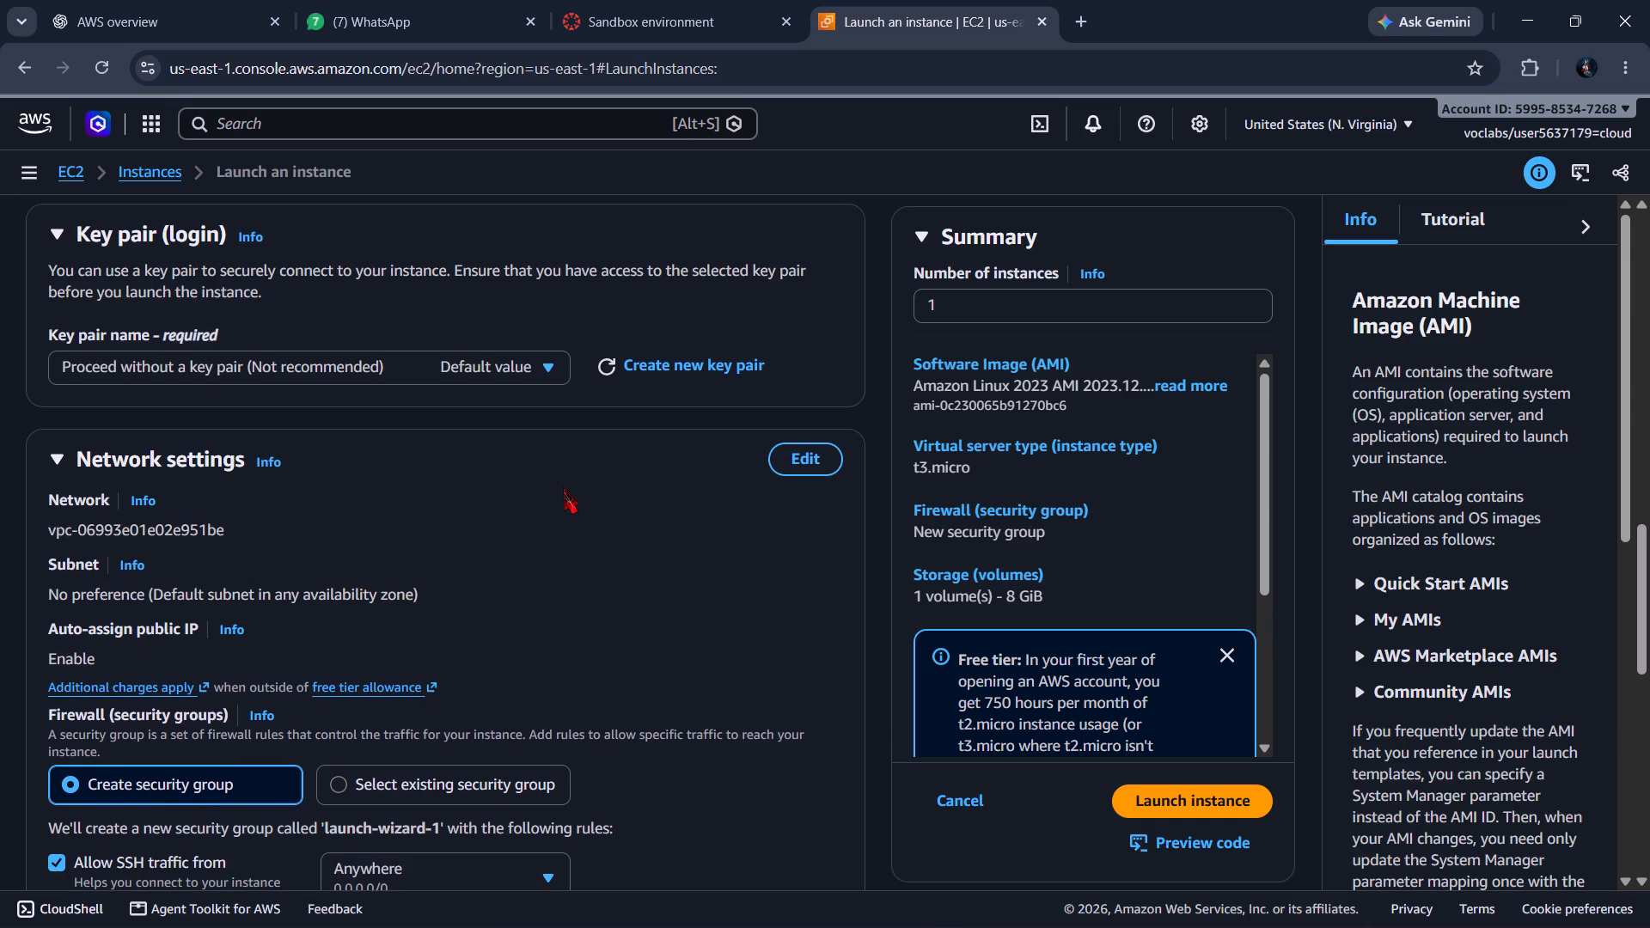
scroll(563, 487, "down", 2)
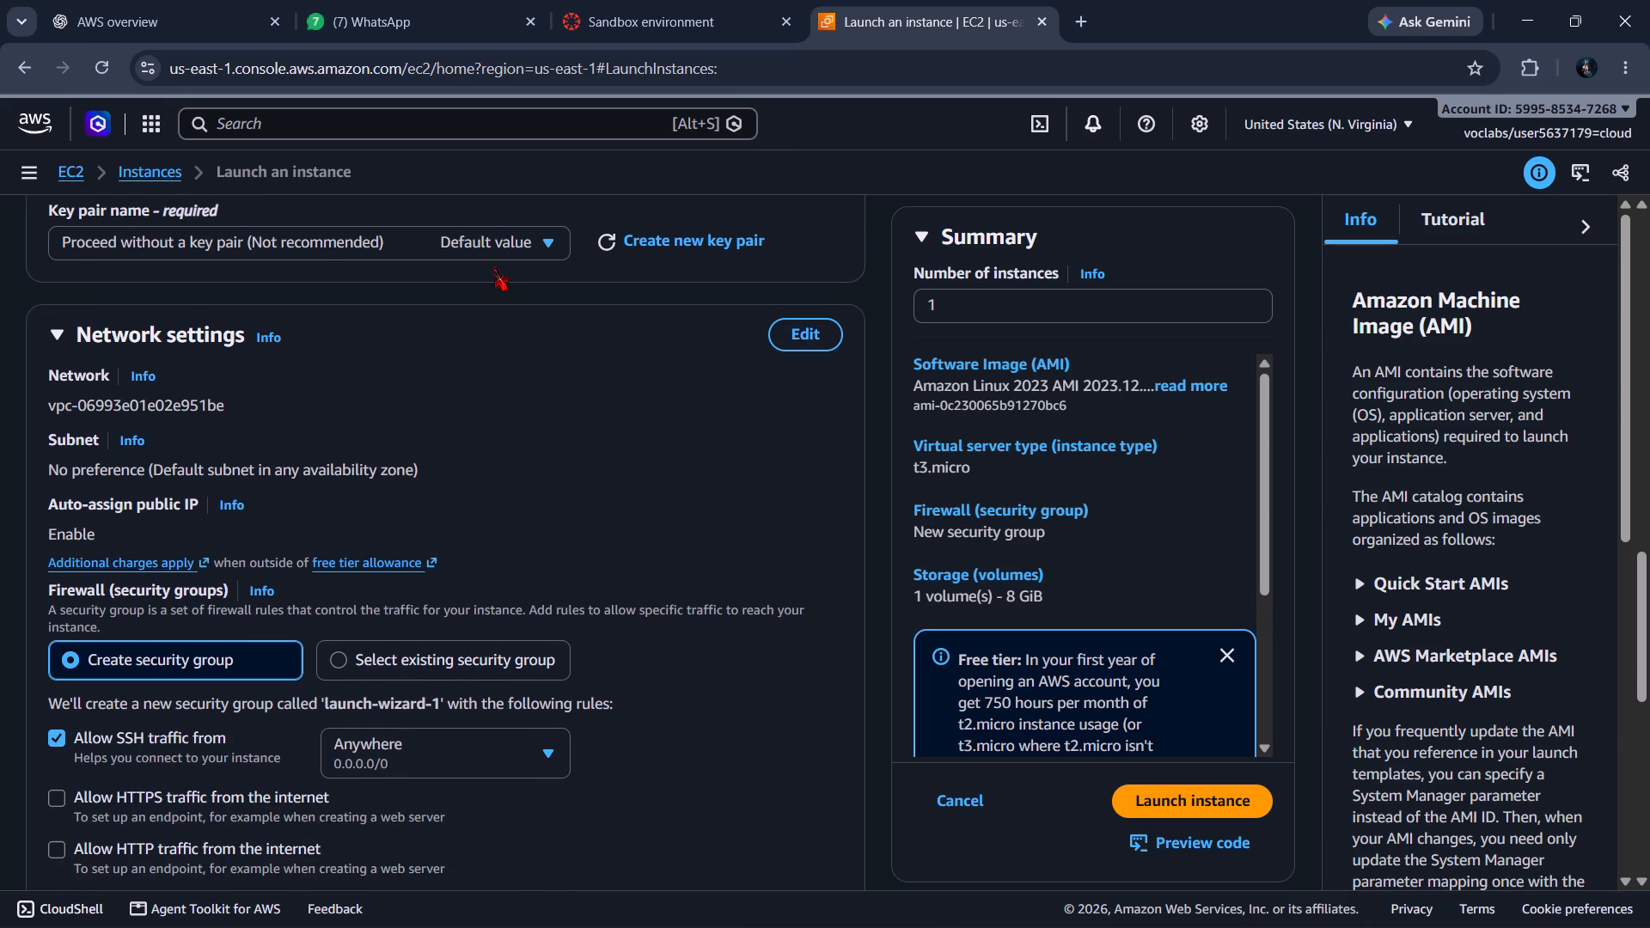
scroll(494, 258, "up", 2)
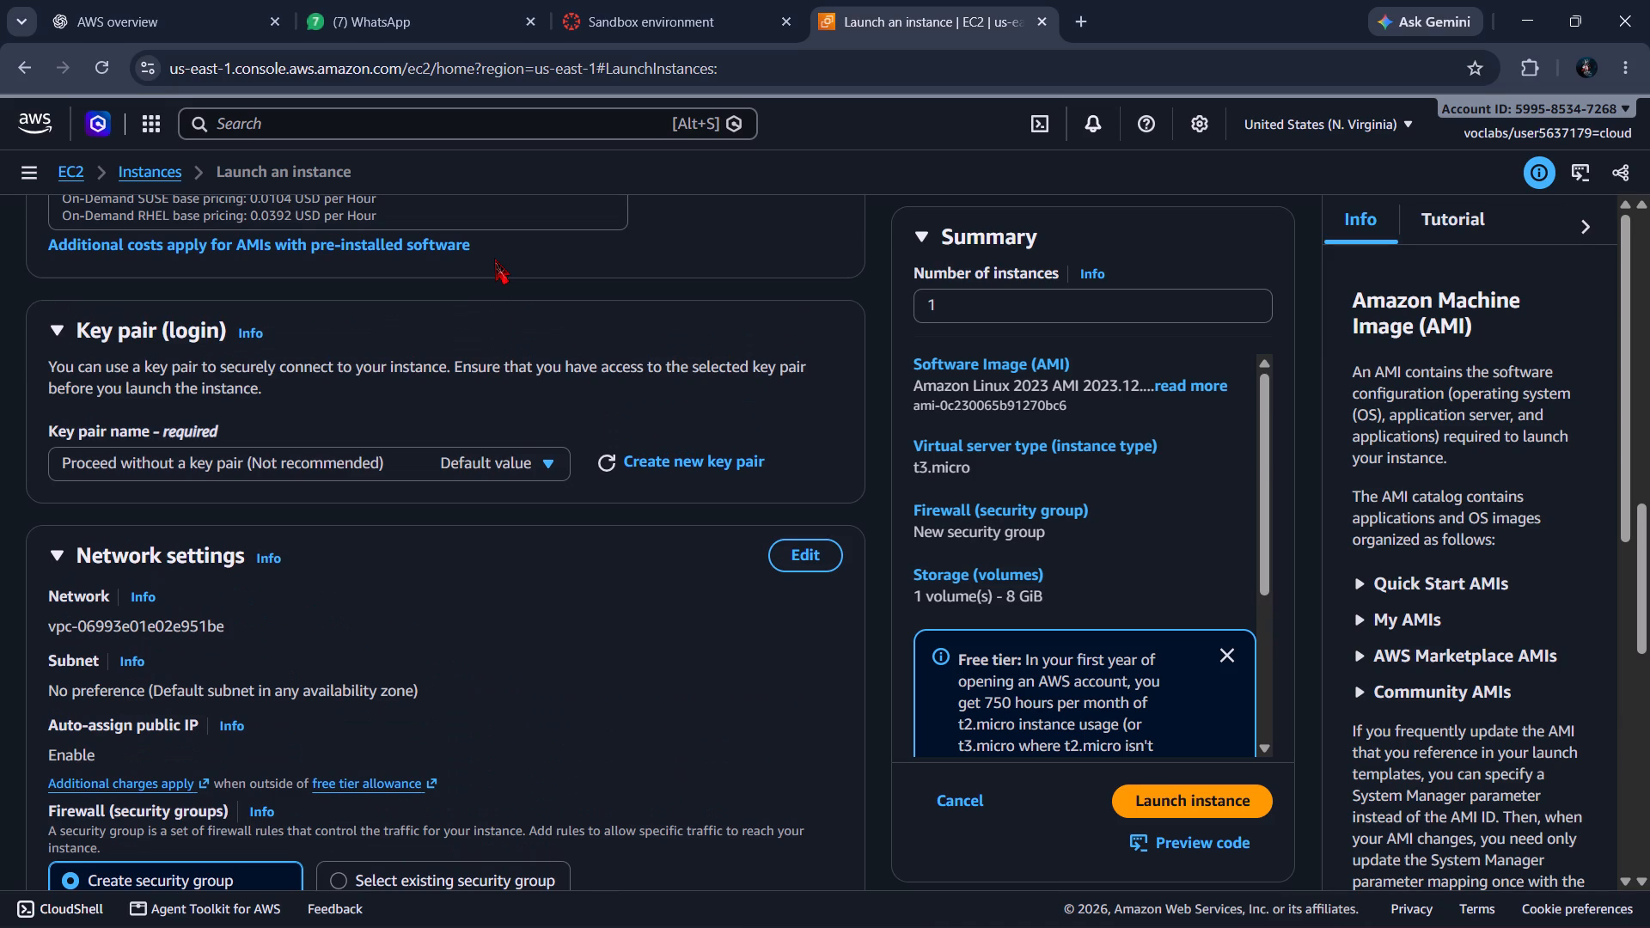
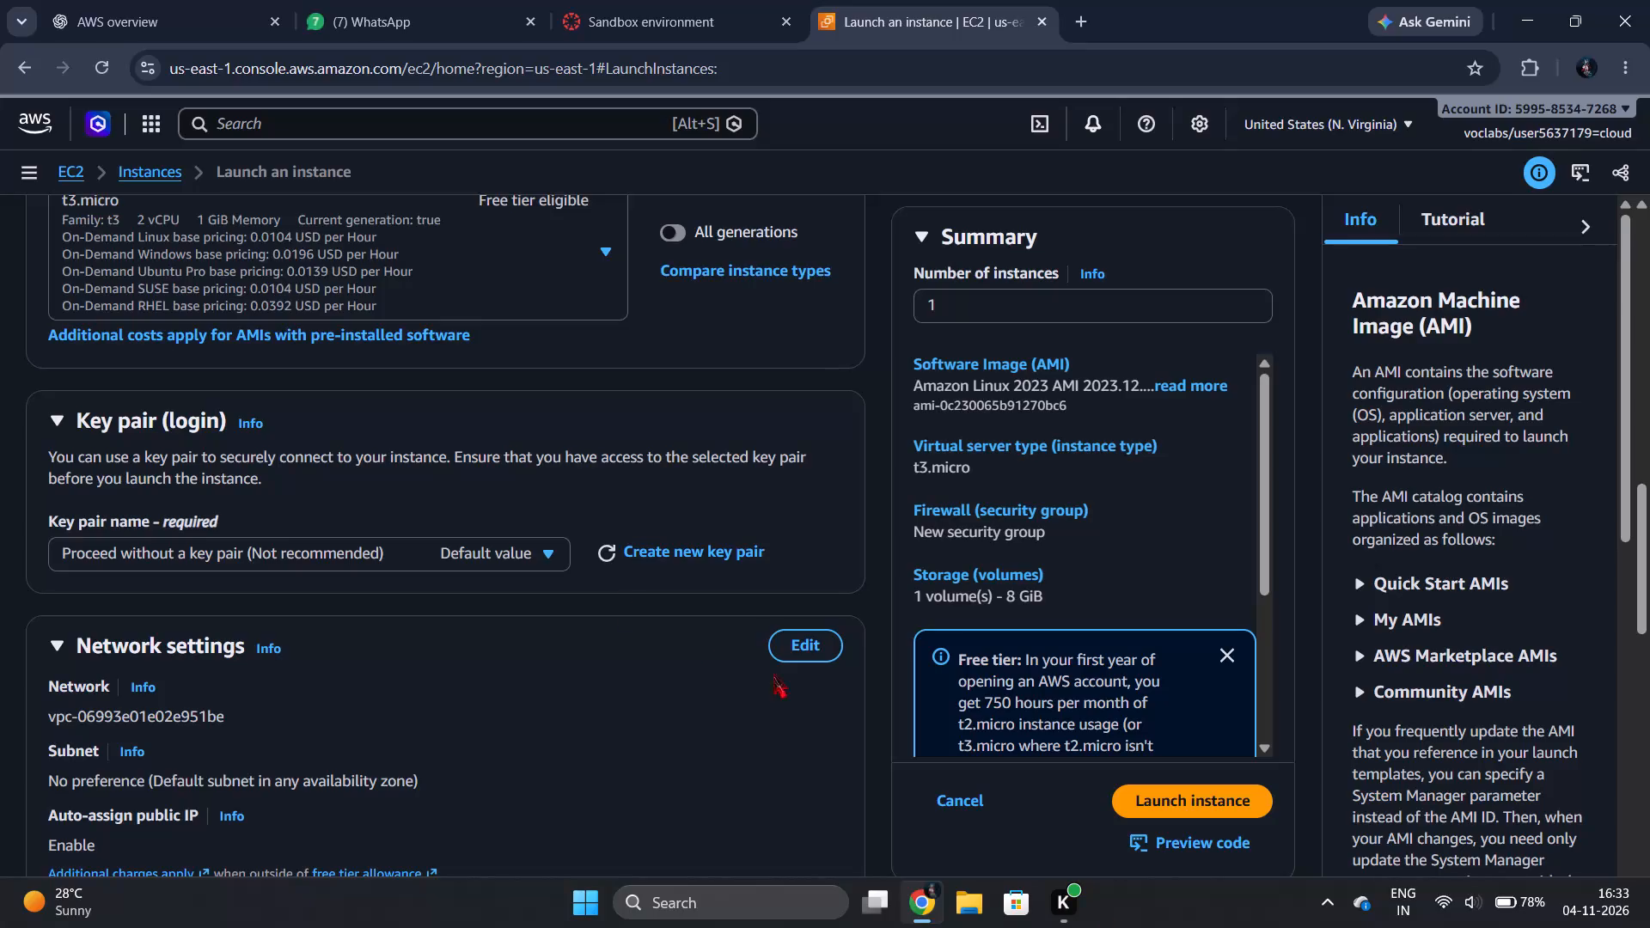
Review the Instance type section, including t3.micro's specifications and pricing, together with the Key pair (login) section.
scroll(559, 542, "up", 1)
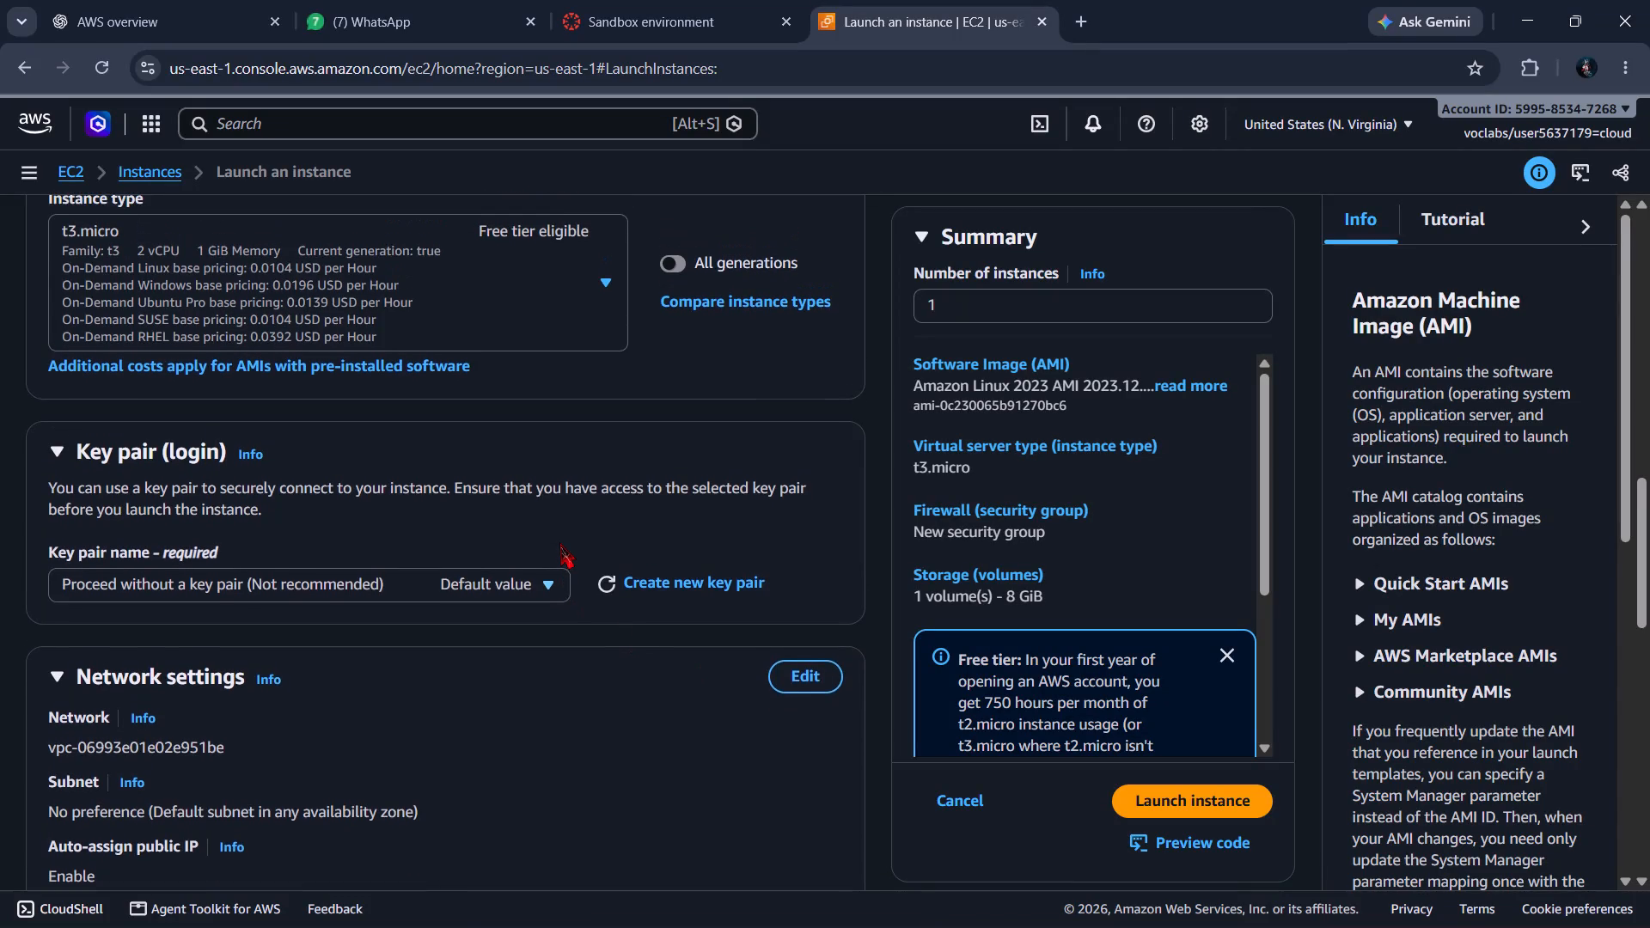
scroll(559, 542, "up", 1)
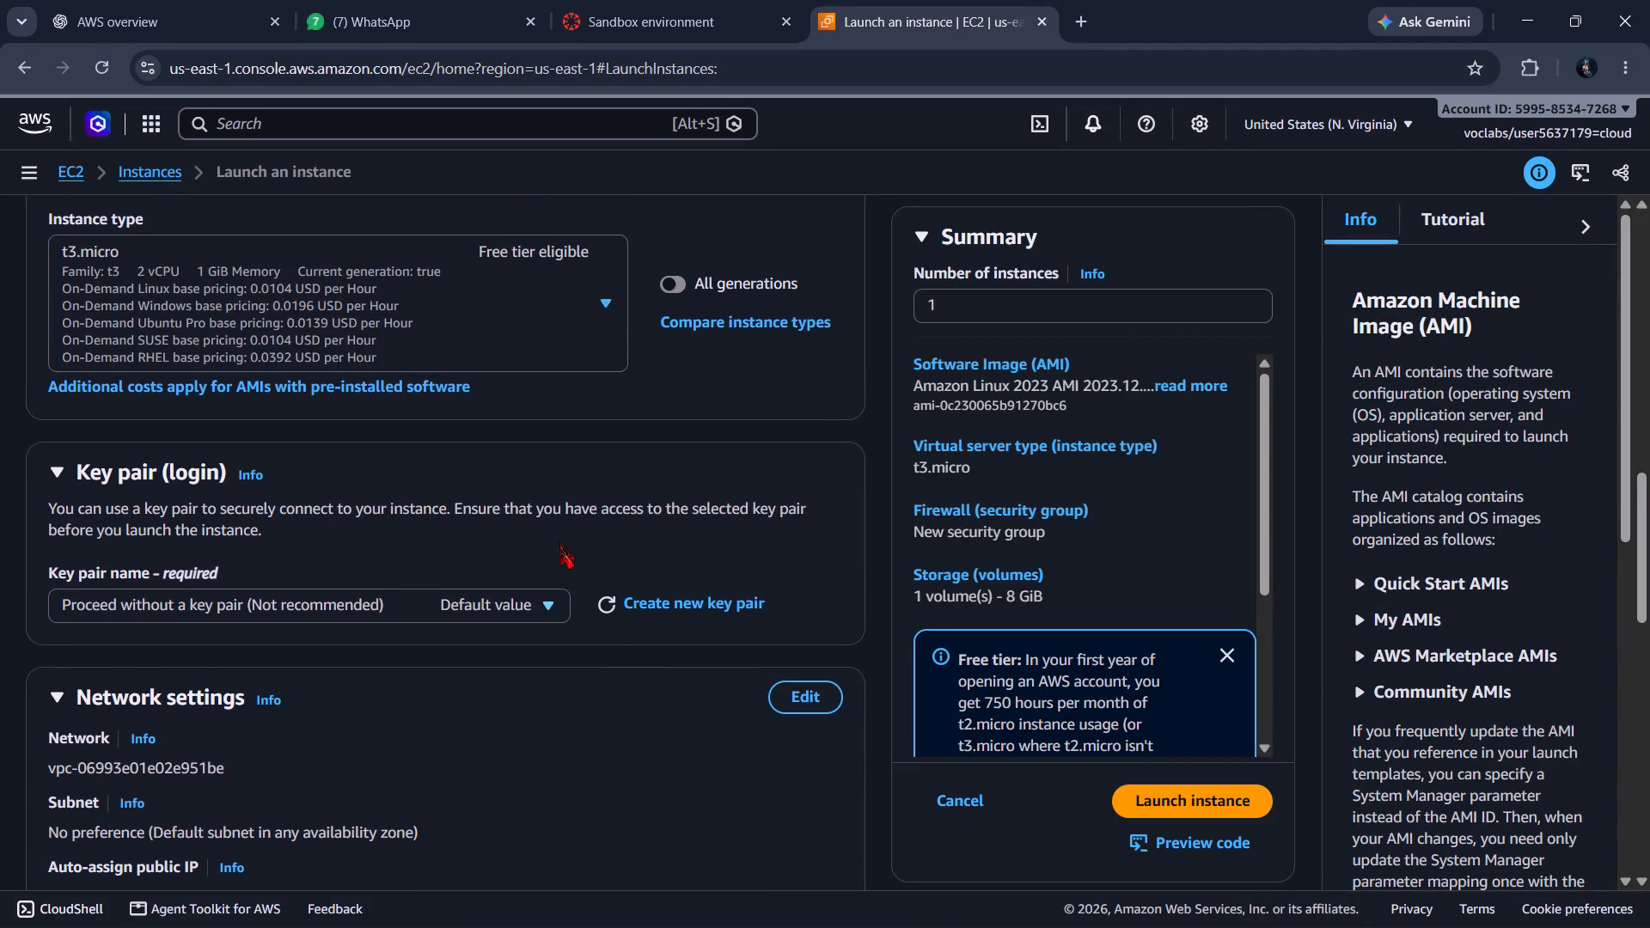
scroll(559, 542, "up", 1)
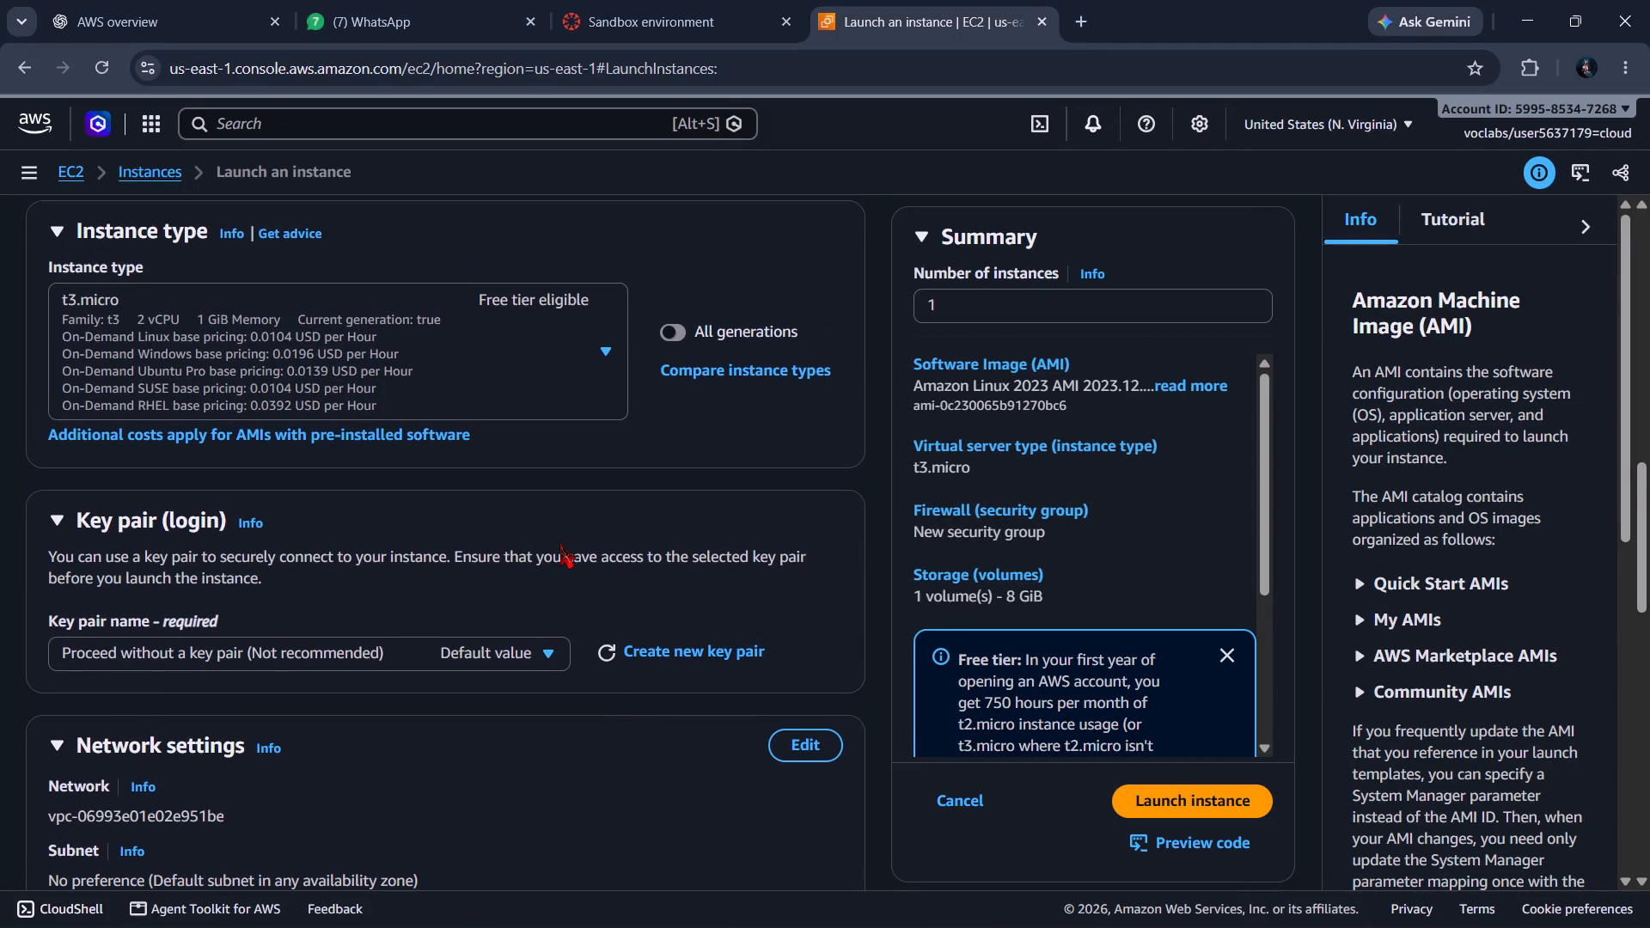
scroll(559, 542, "up", 1)
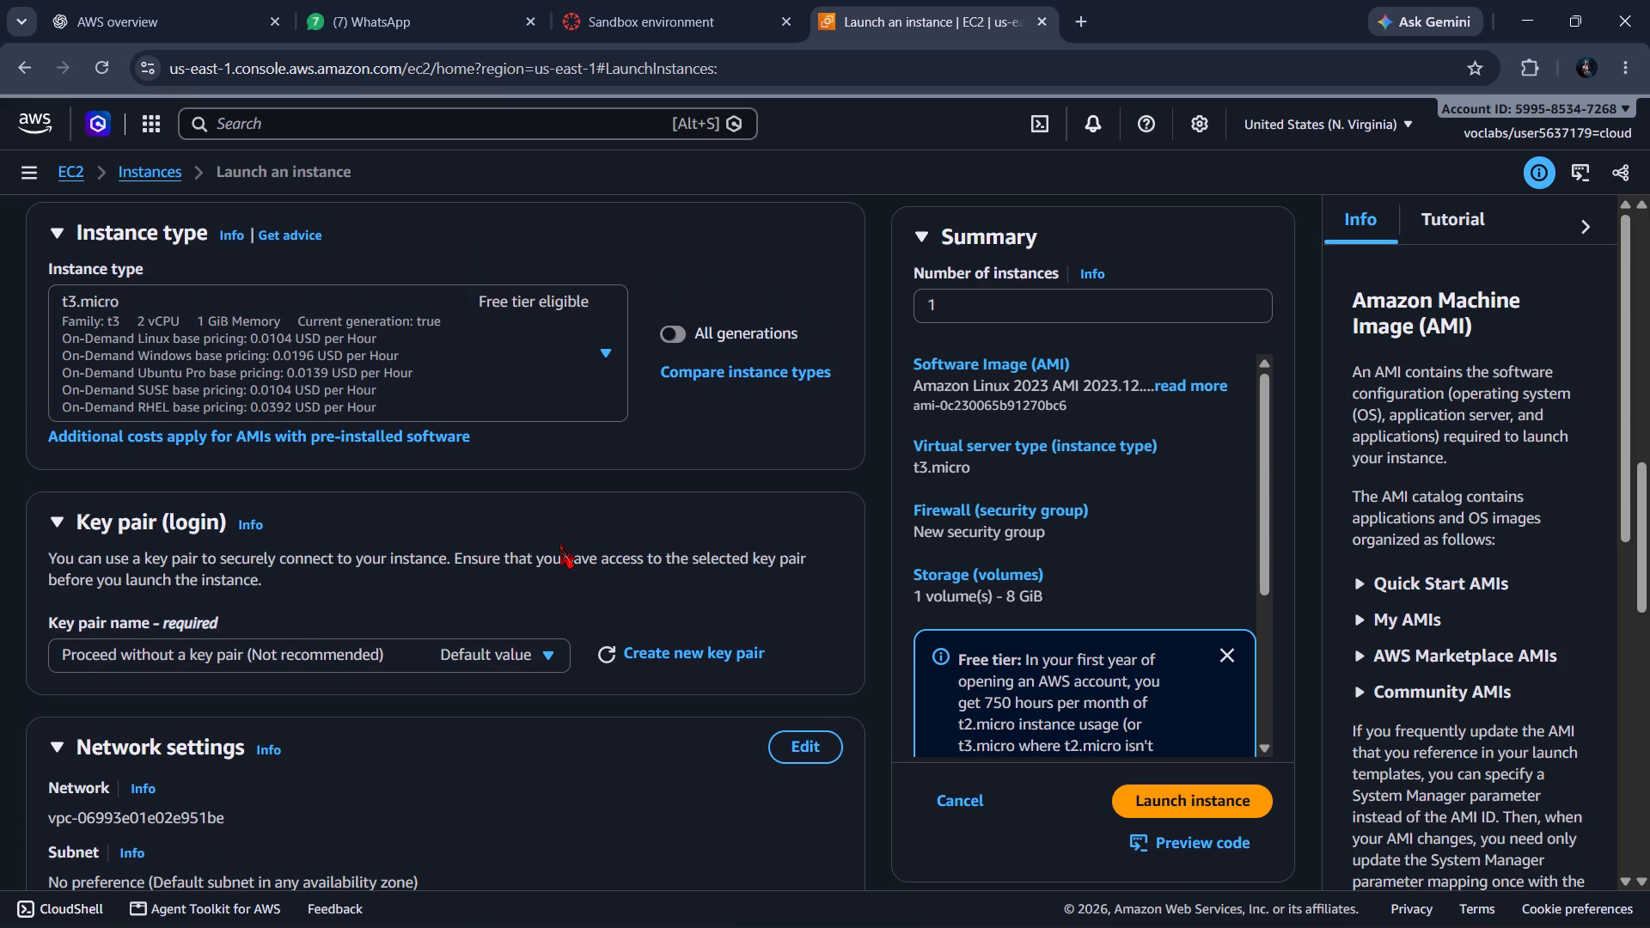
scroll(559, 542, "up", 4)
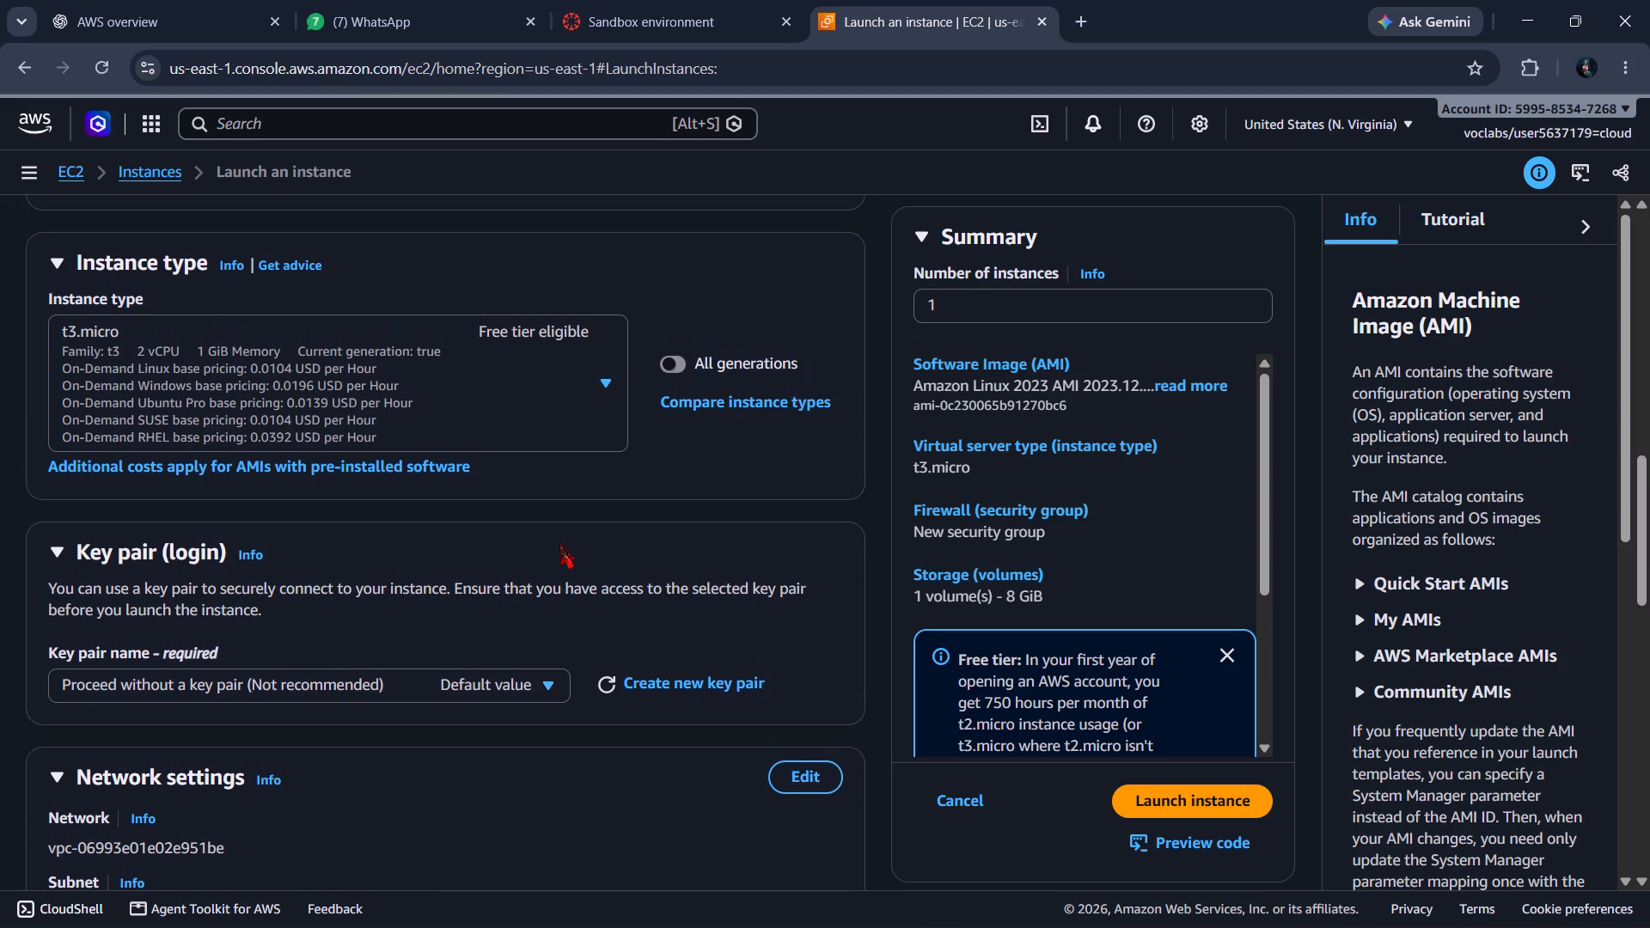
scroll(559, 542, "up", 2)
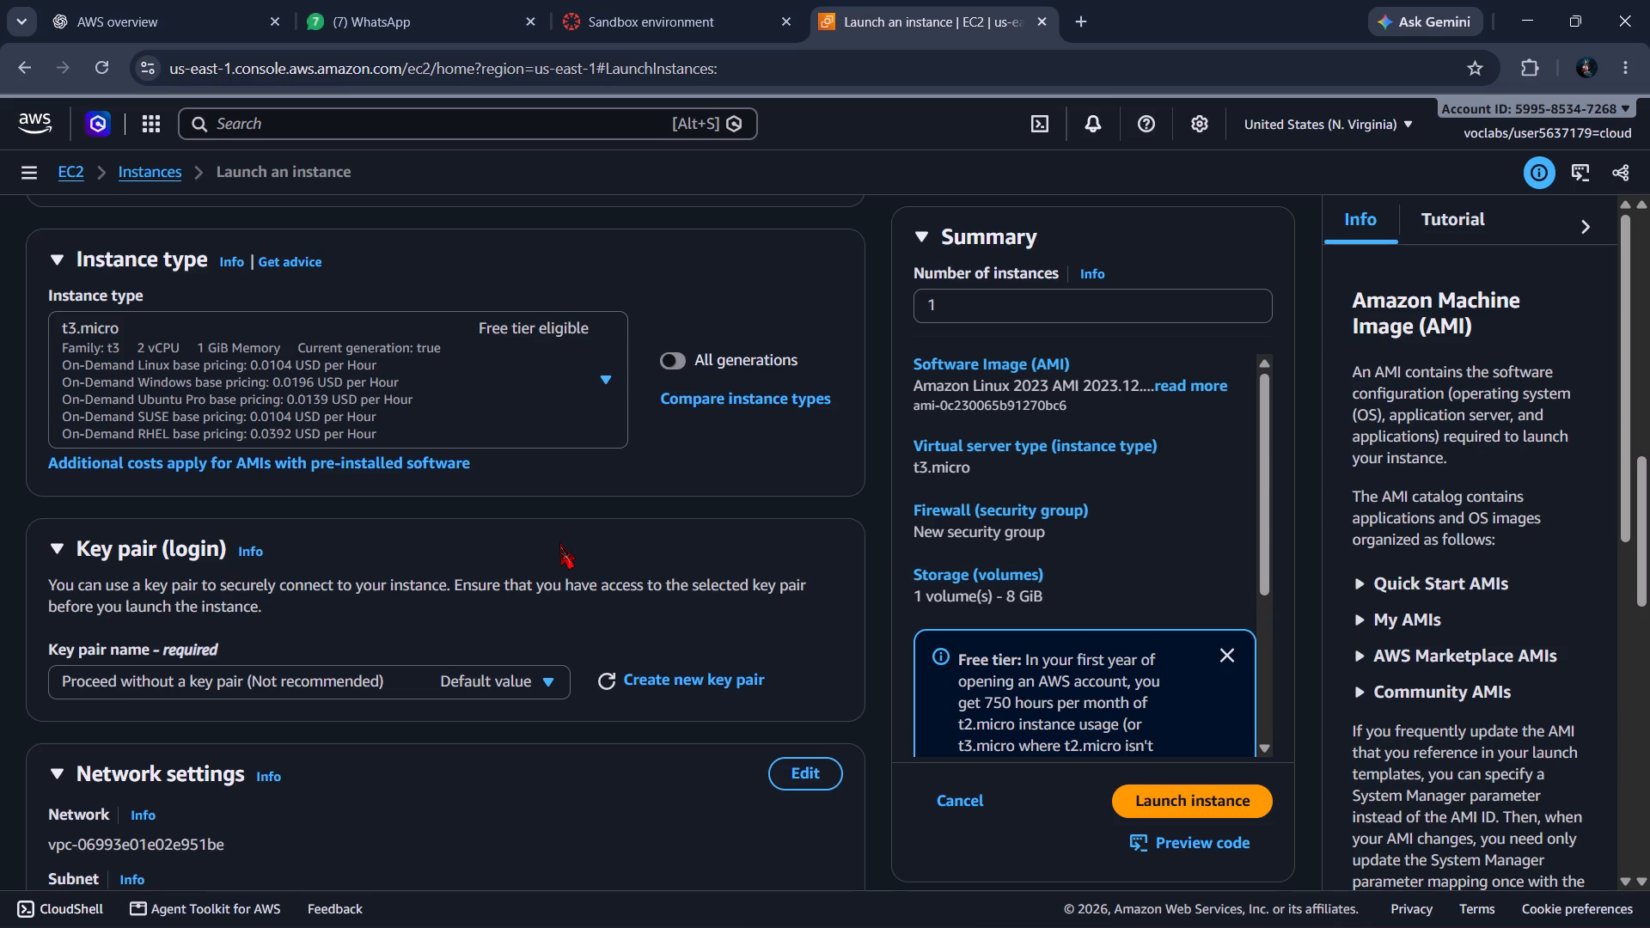
scroll(559, 542, "up", 4)
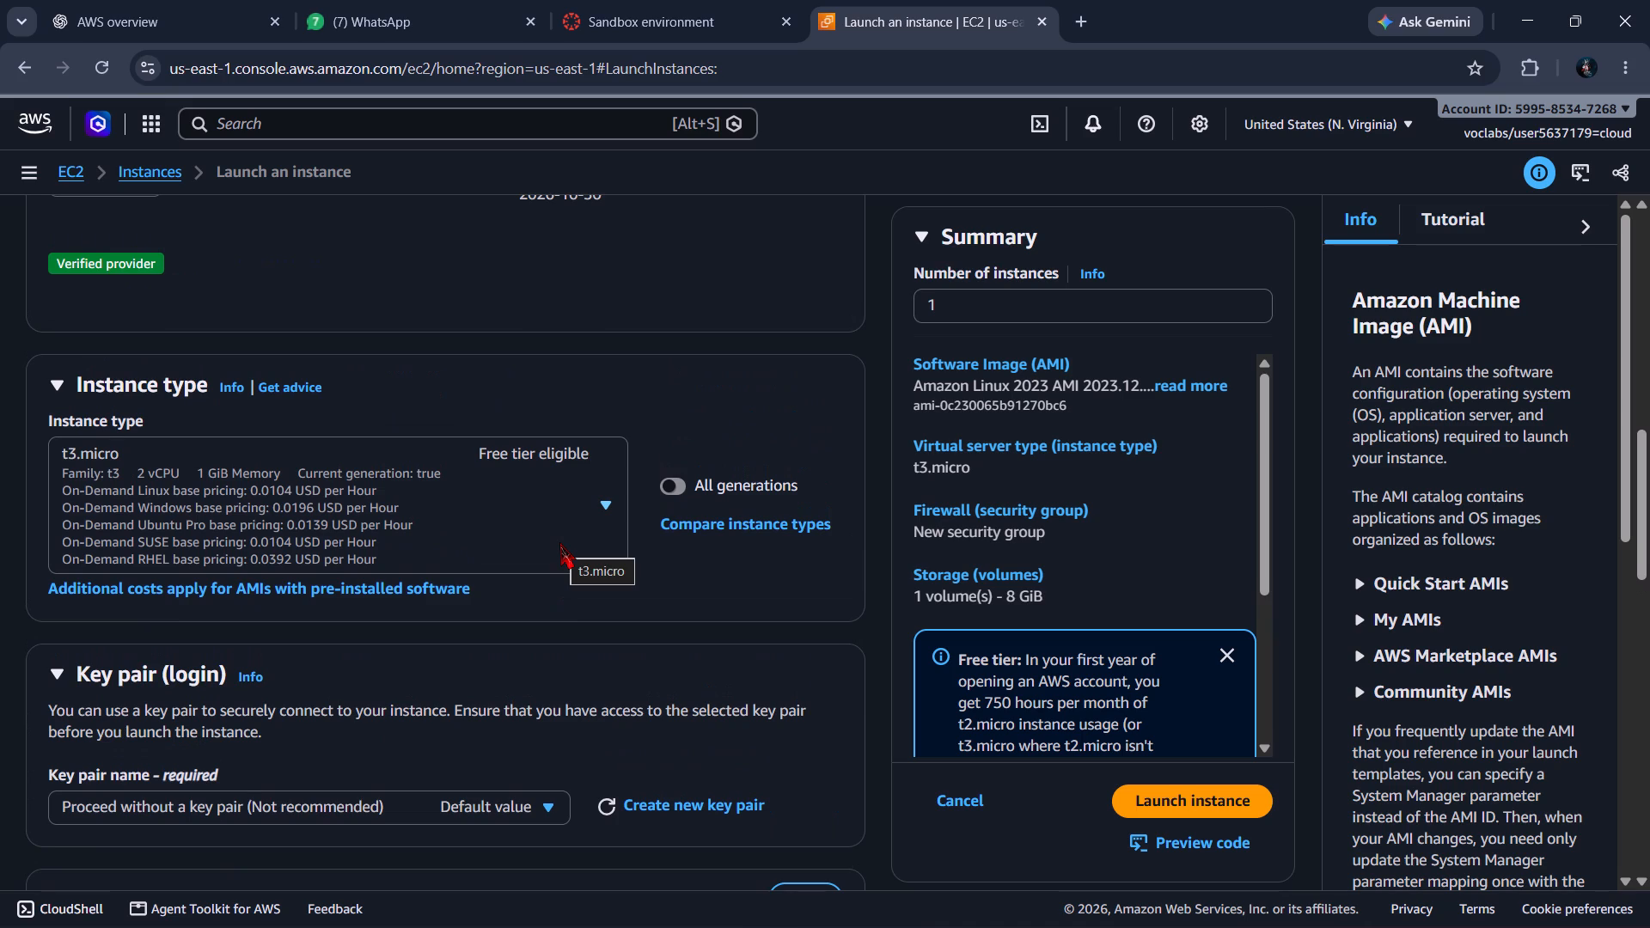
scroll(559, 542, "down", 1)
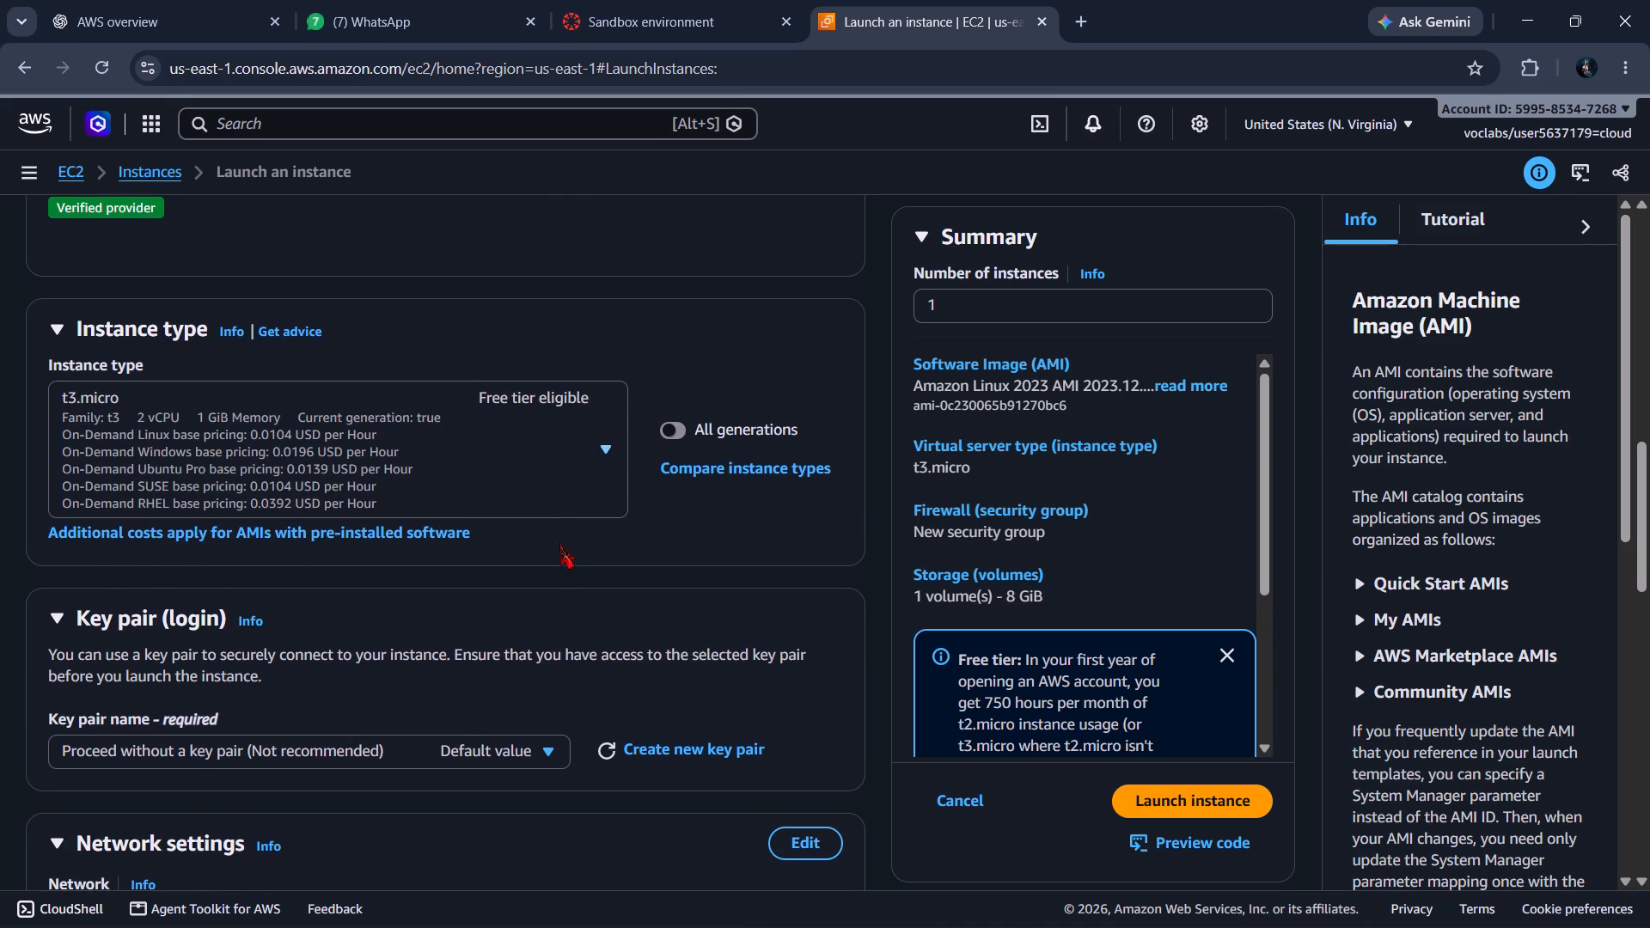
scroll(559, 542, "down", 3)
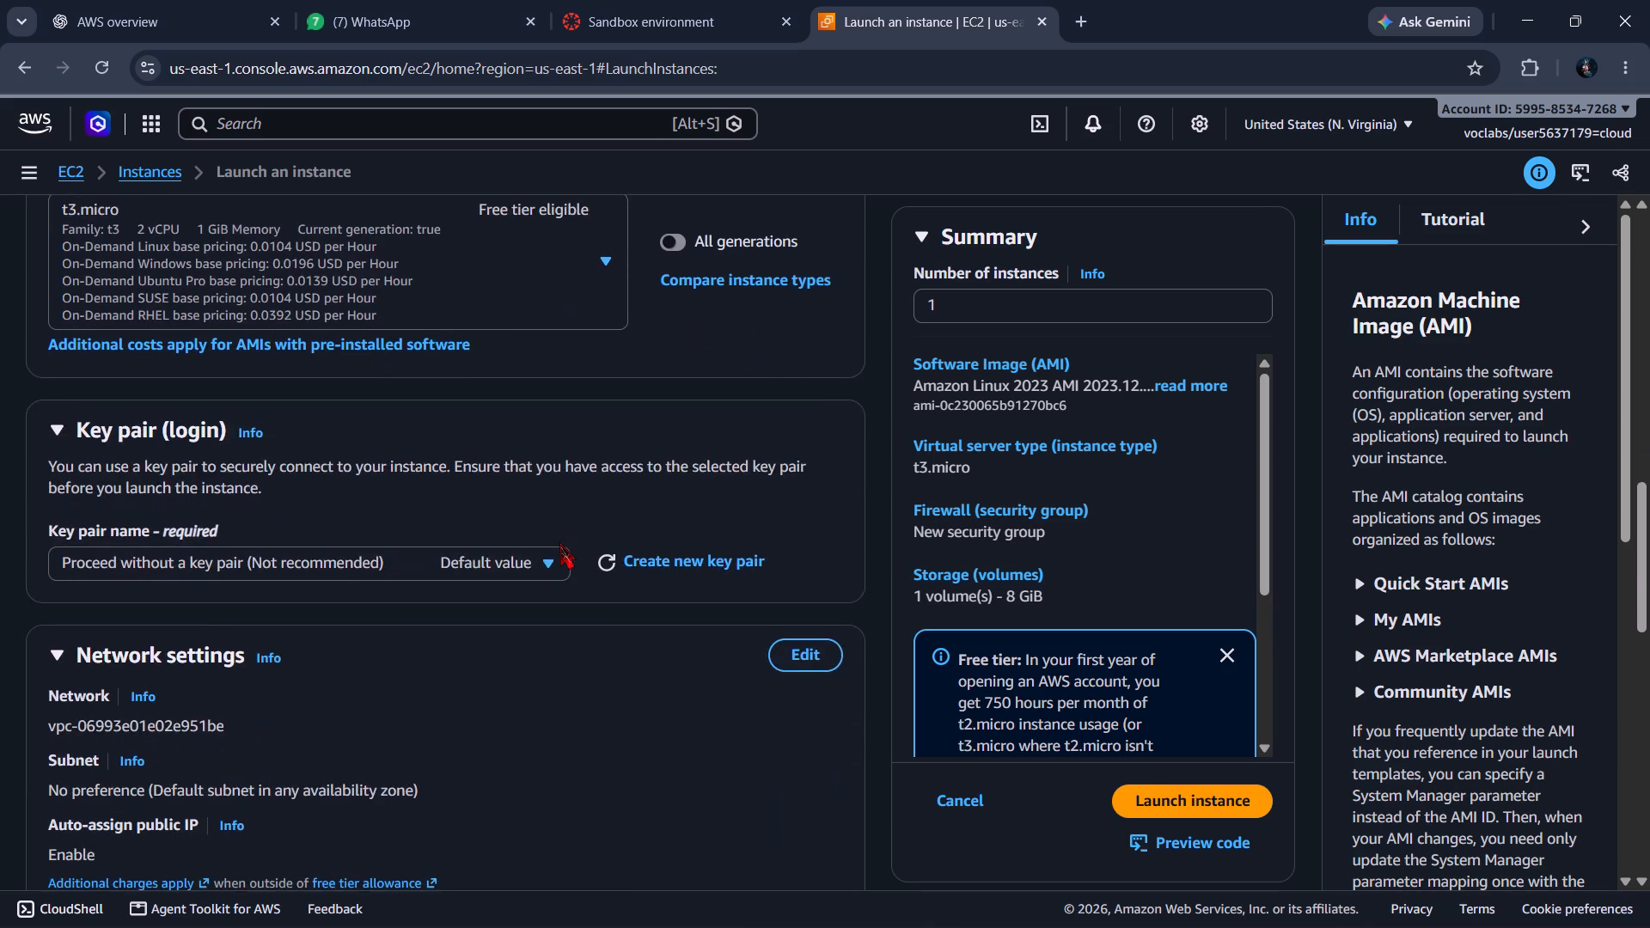
Read through the Network settings section, covering the network, subnet, public IP, firewall security group and SSH, HTTPS and HTTP traffic rules.
scroll(559, 542, "down", 2)
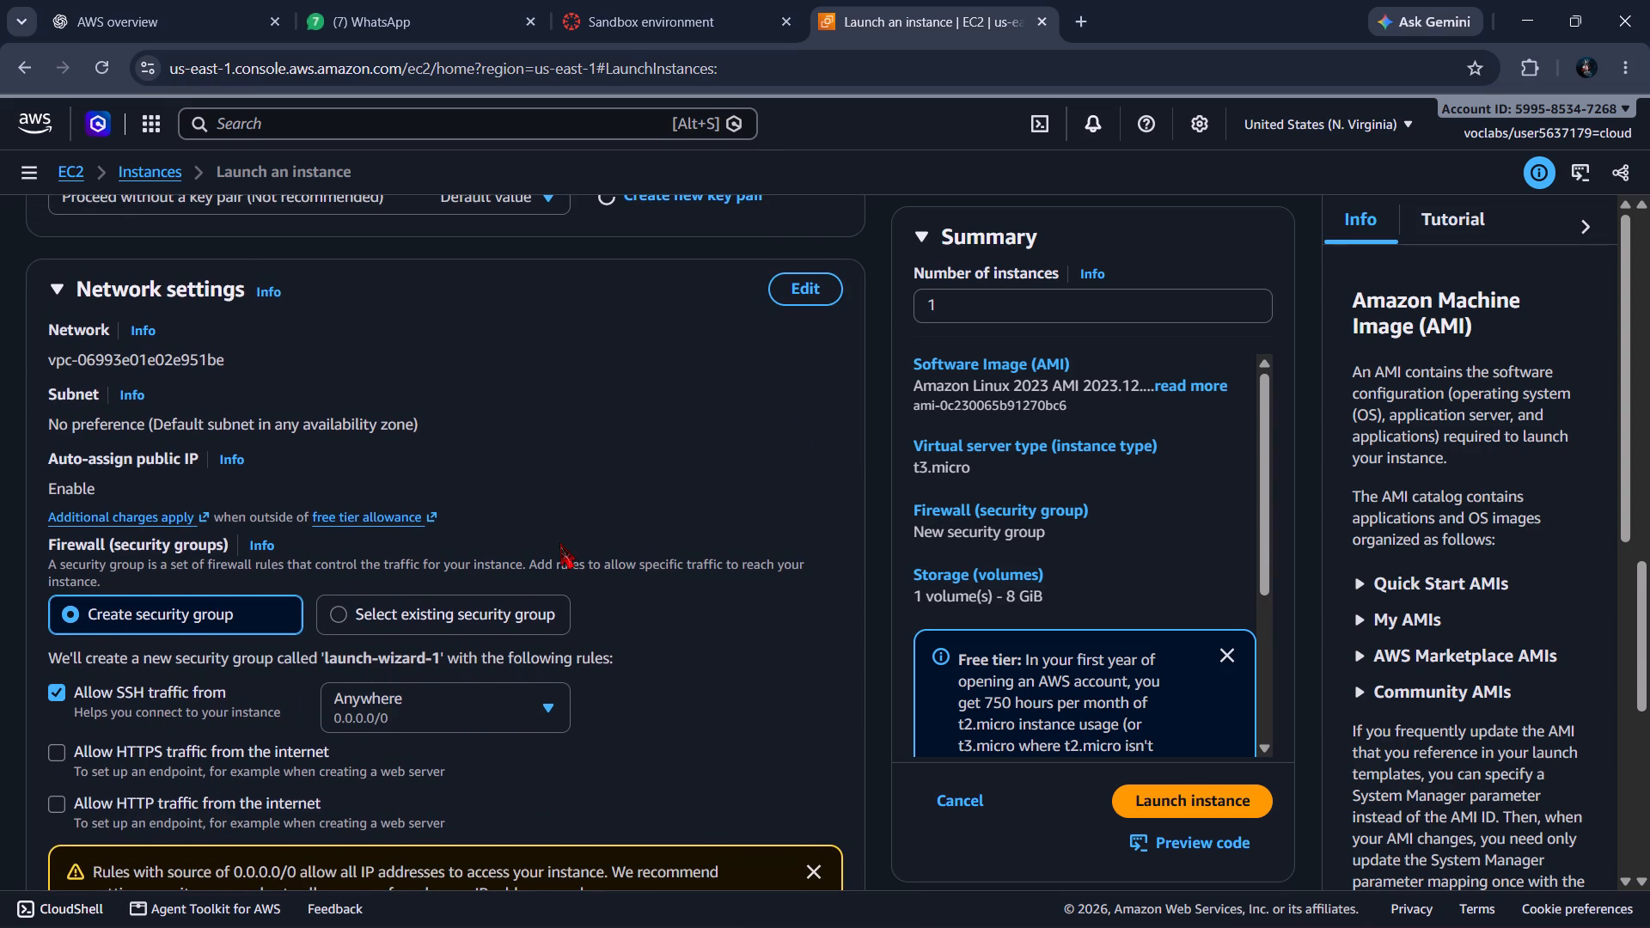
scroll(559, 542, "down", 1)
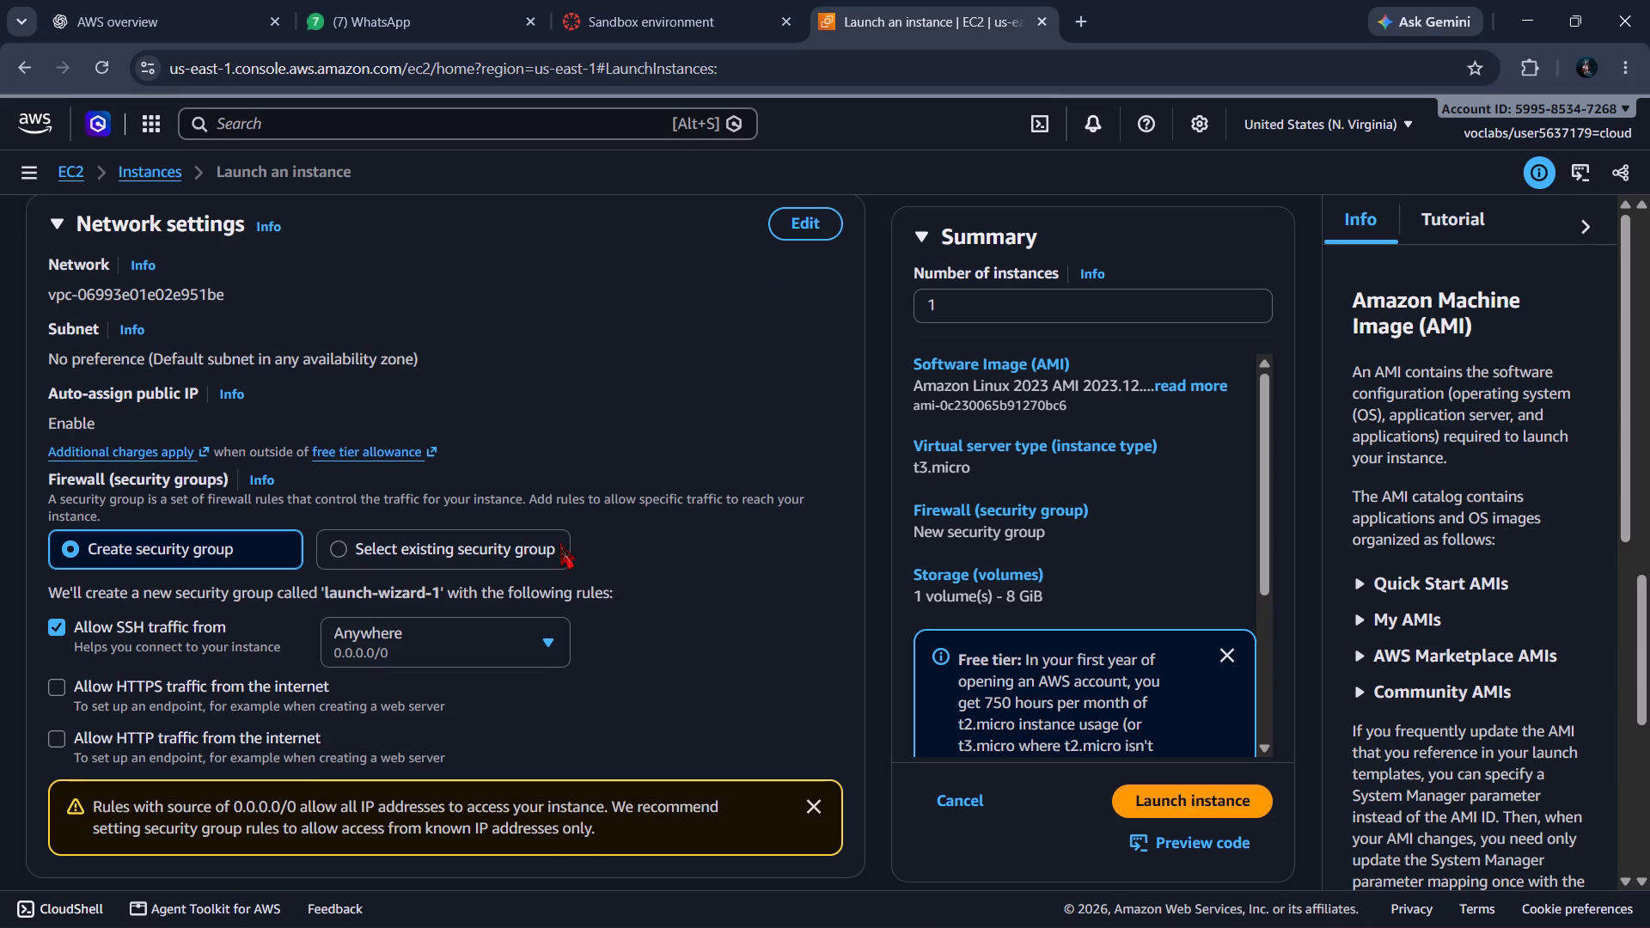
scroll(559, 542, "right", 1)
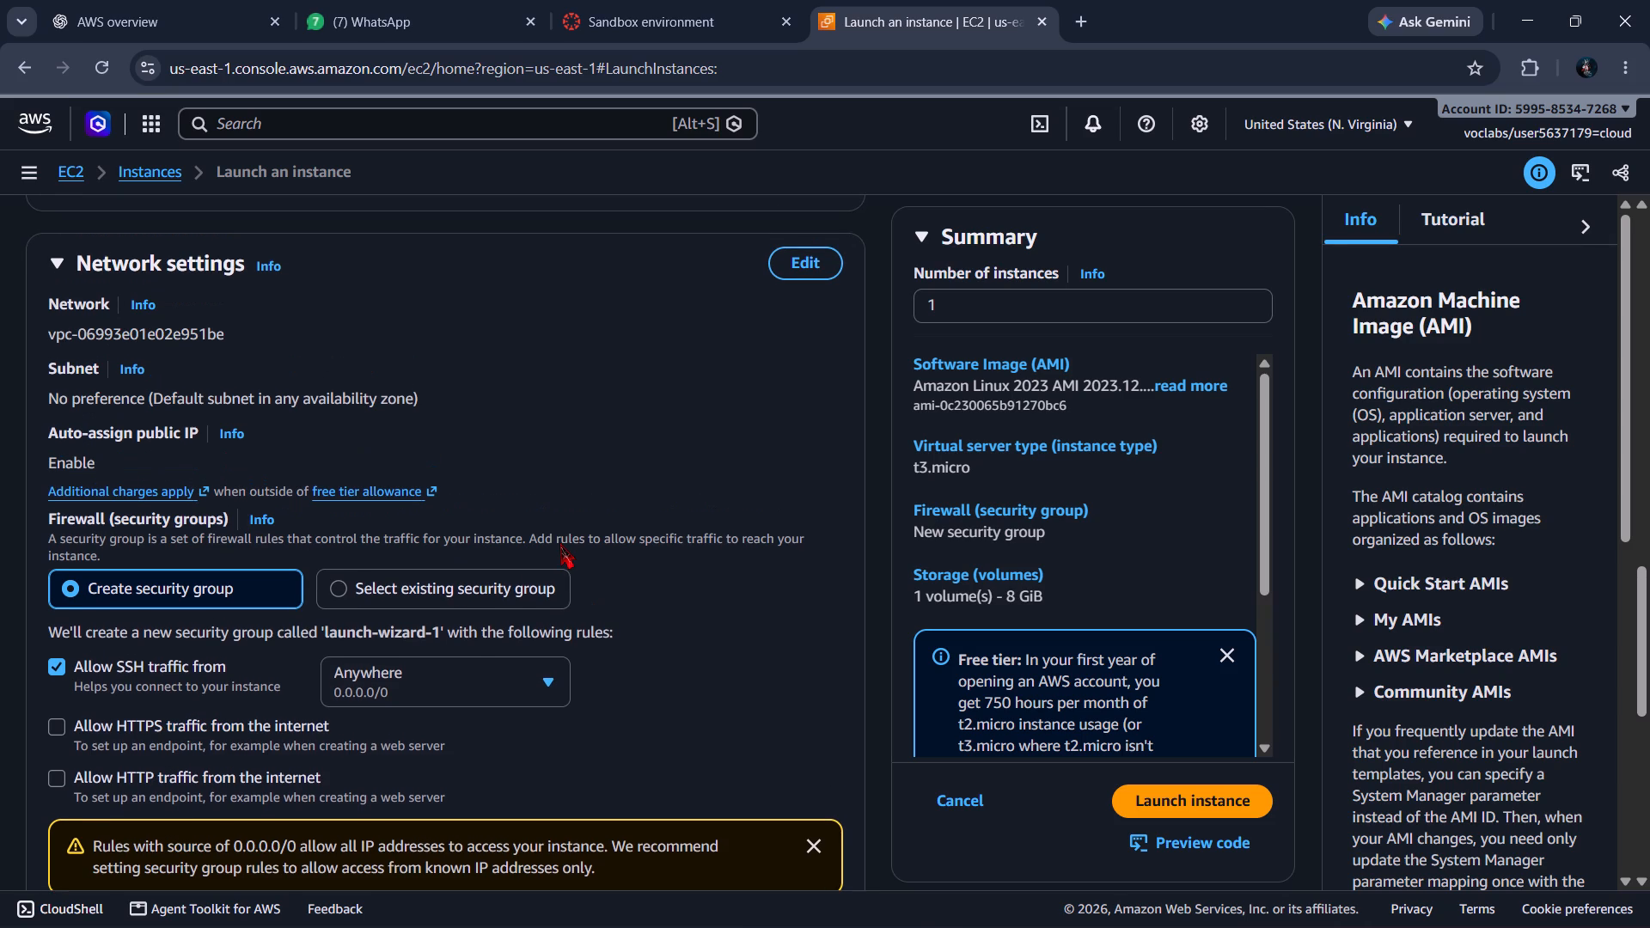
scroll(559, 542, "right", 2)
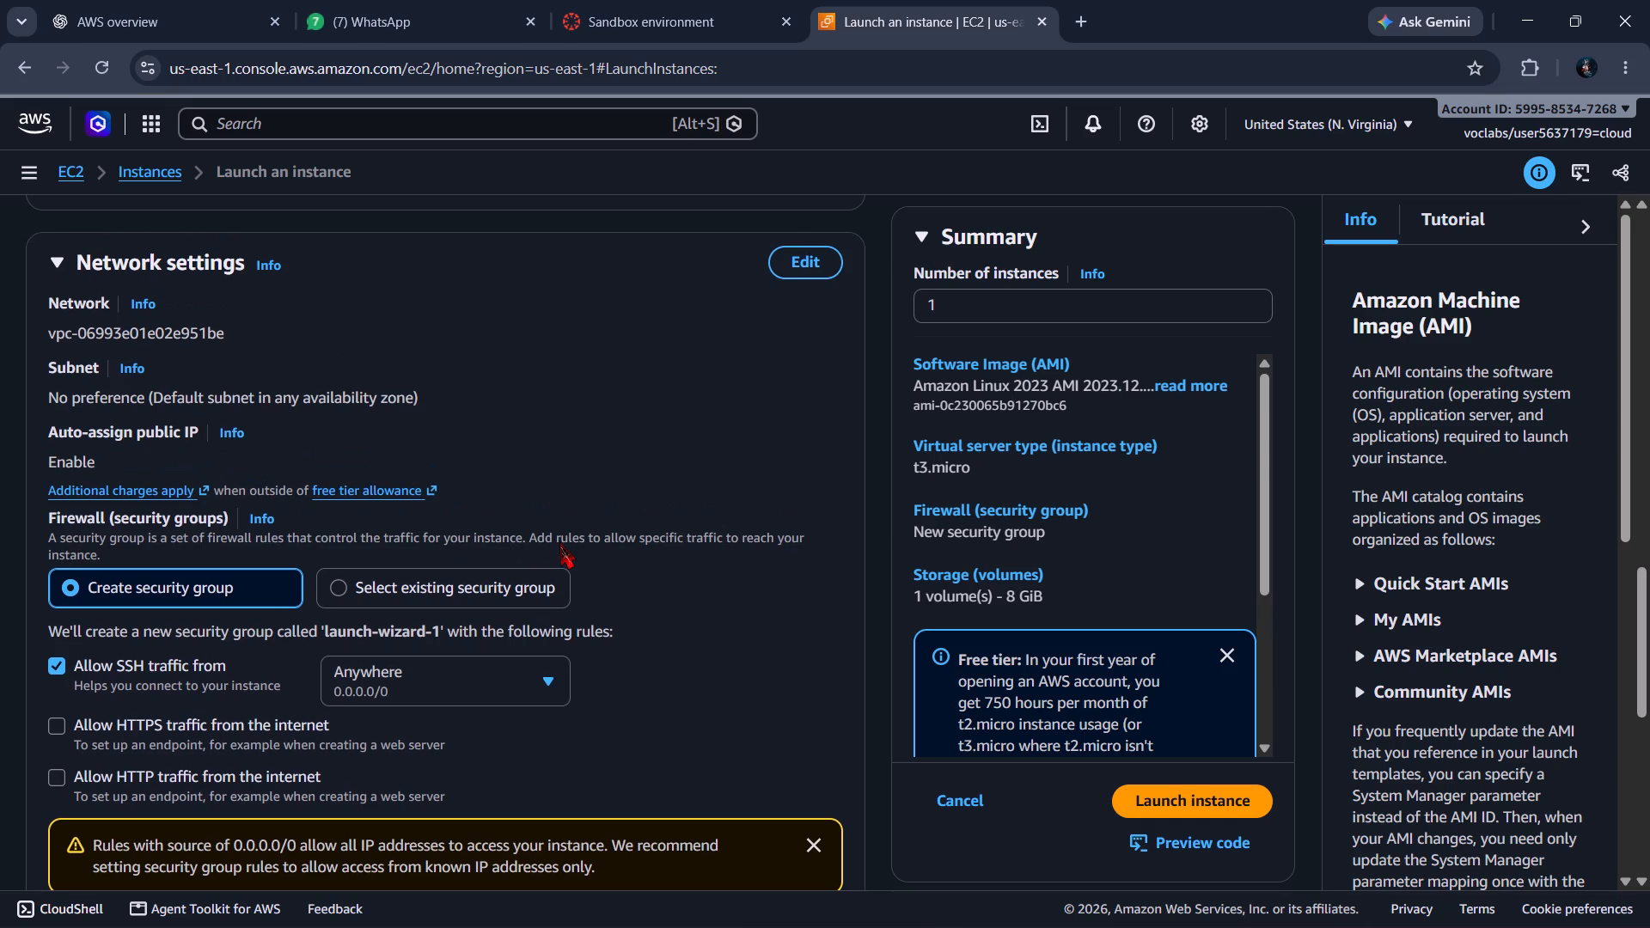
scroll(559, 542, "right", 7)
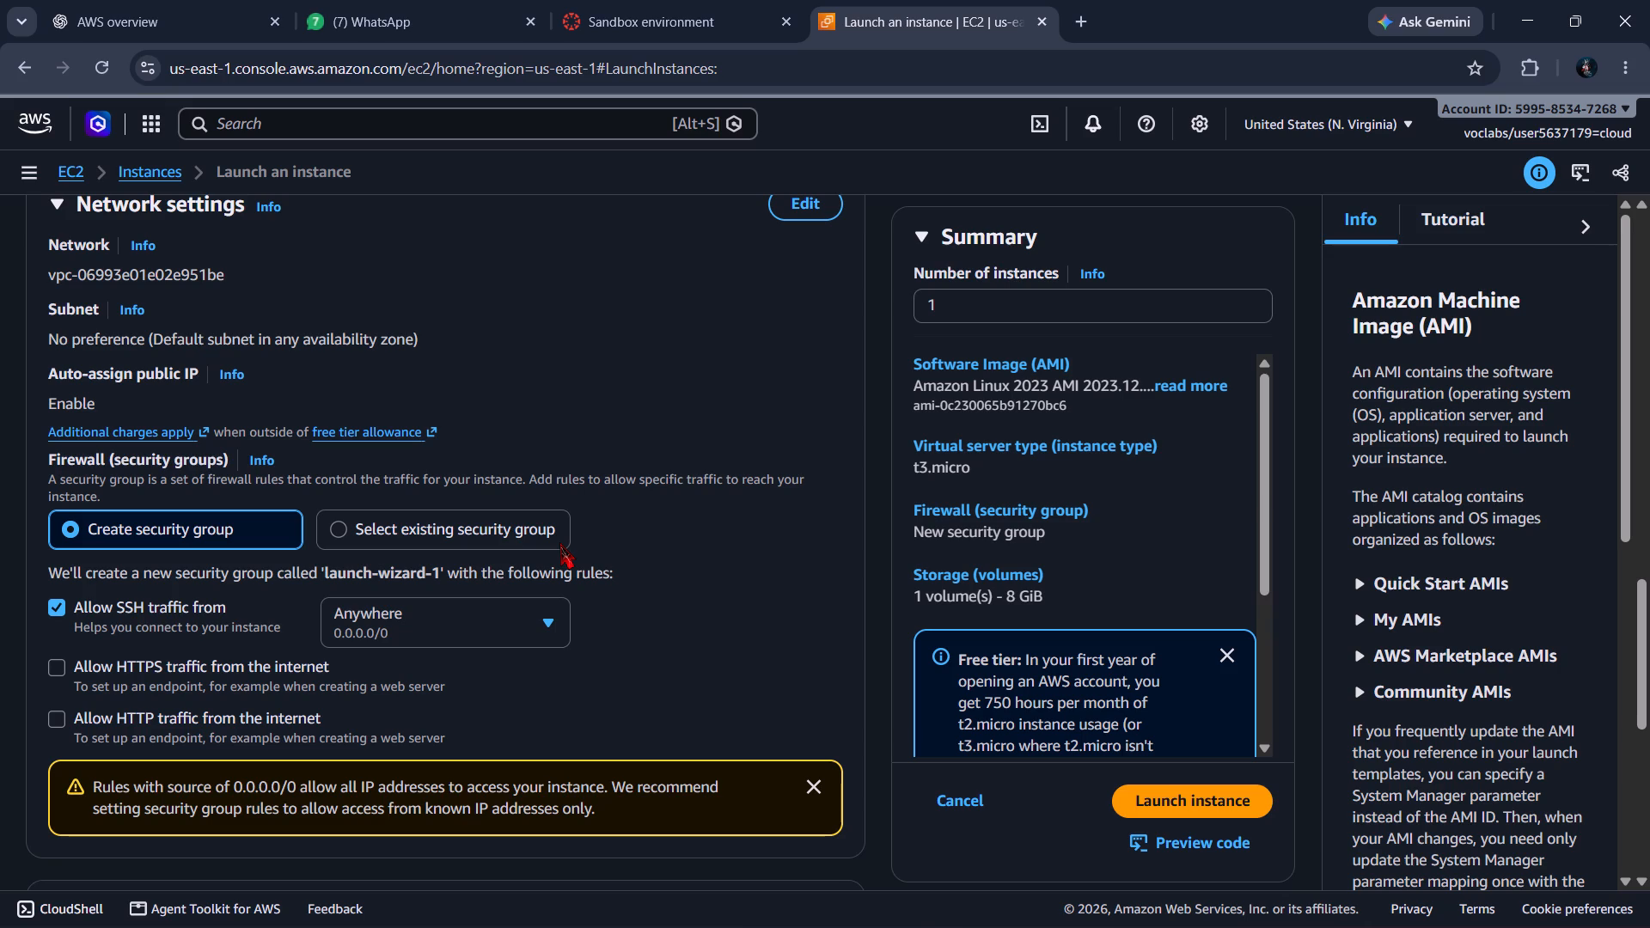
scroll(559, 542, "down", 1)
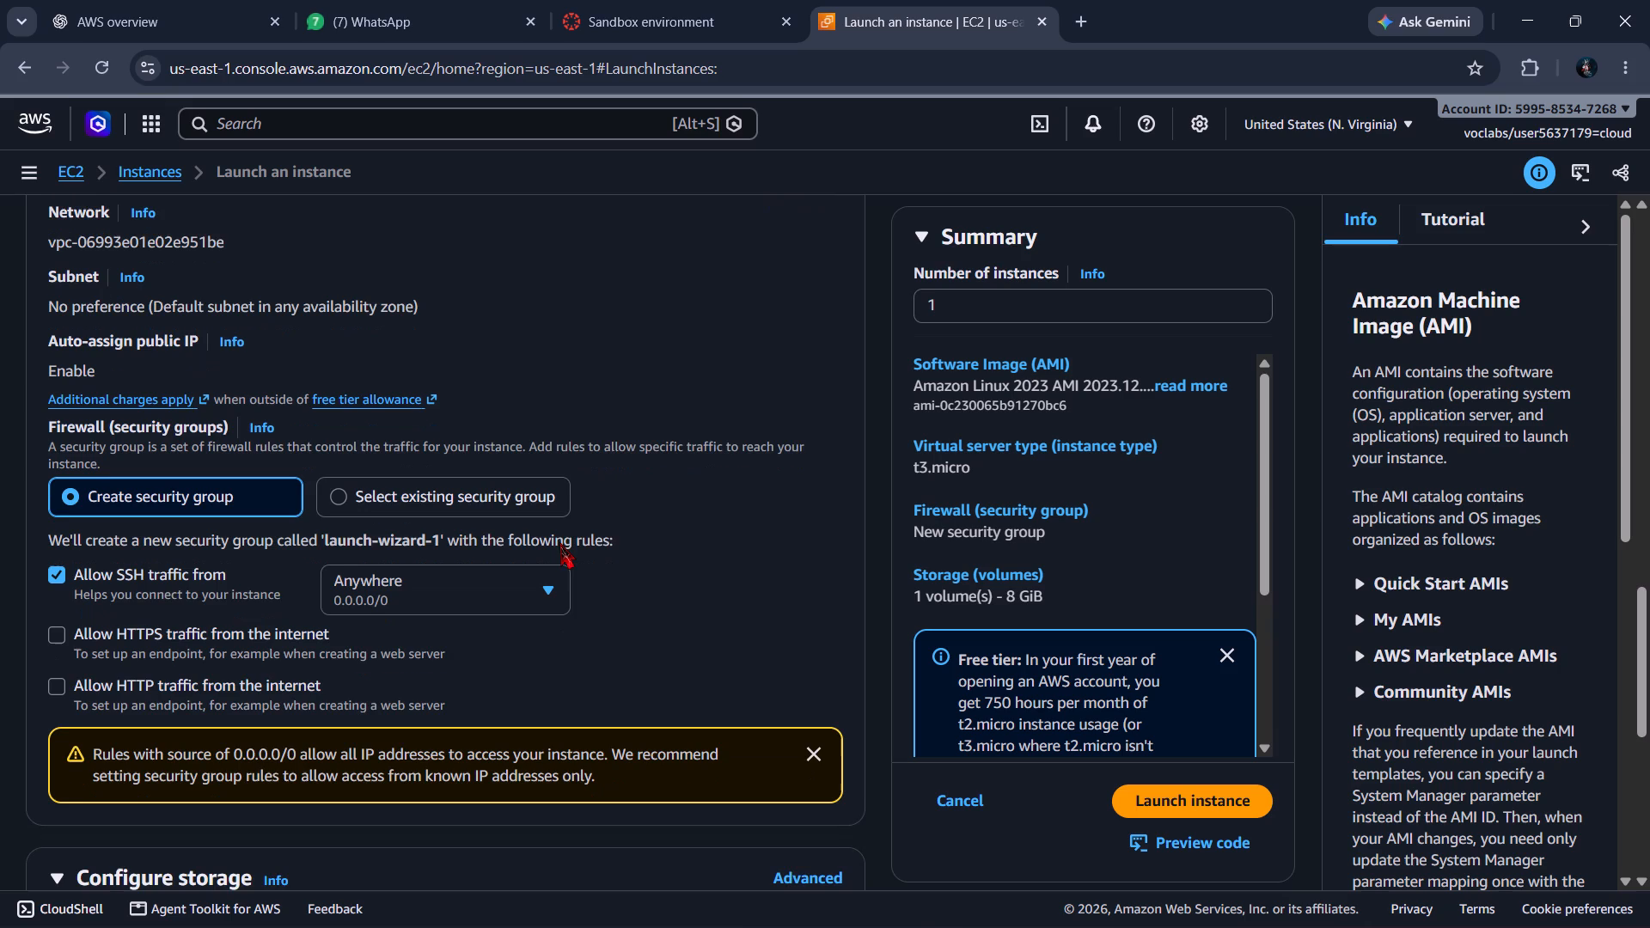
scroll(559, 542, "down", 1)
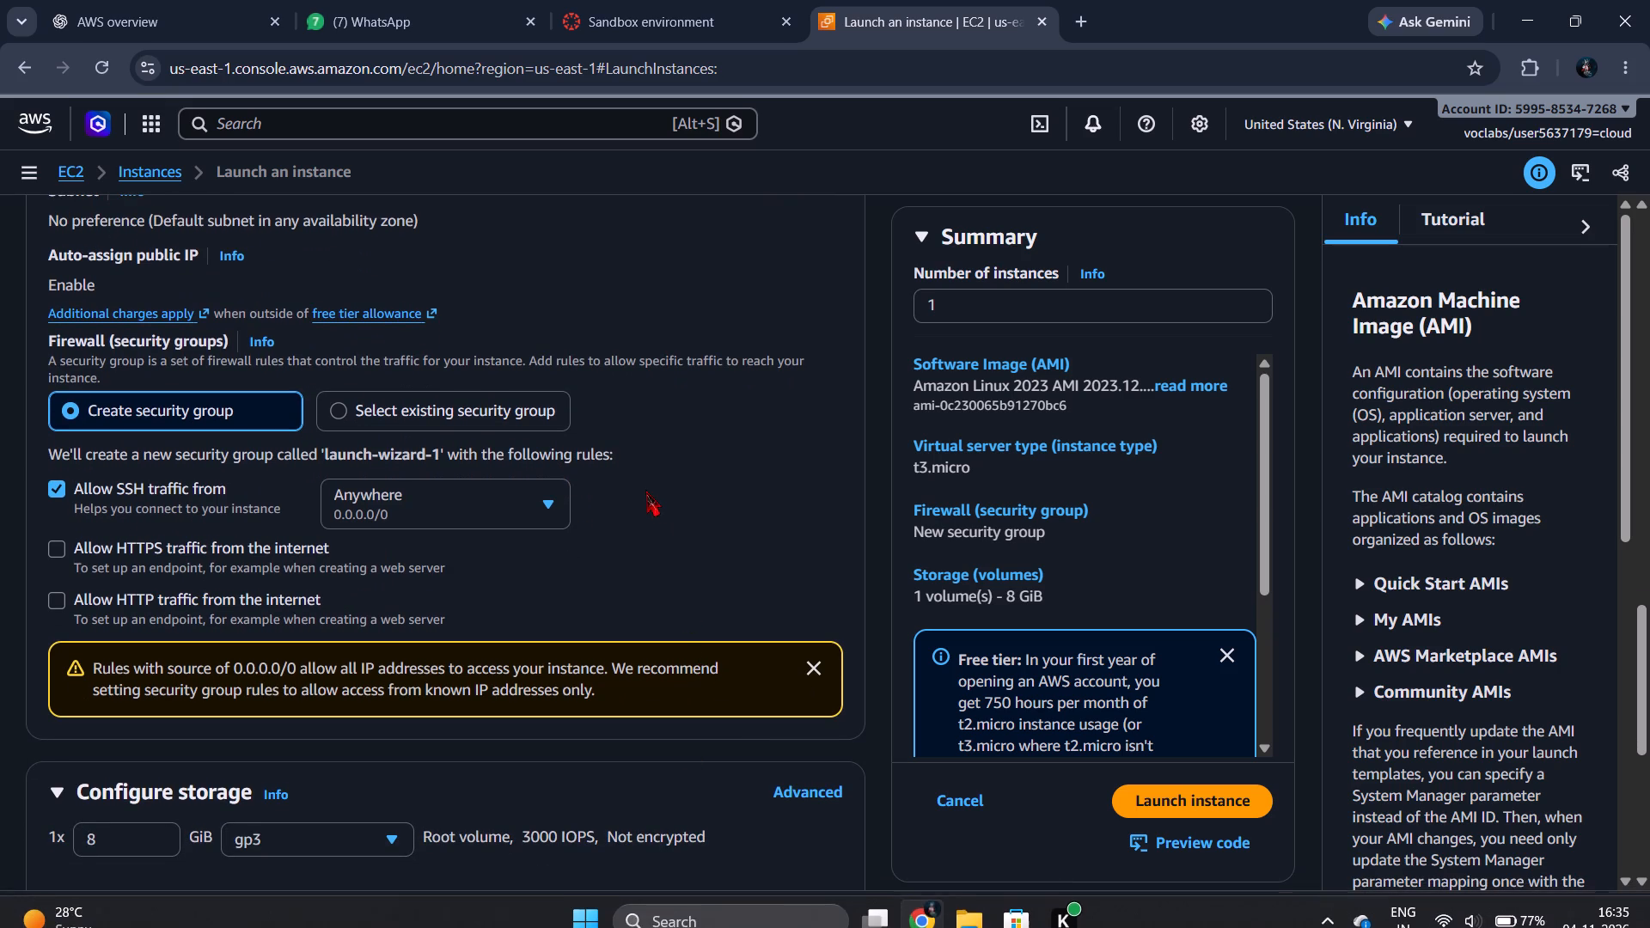
scroll(642, 493, "right", 1)
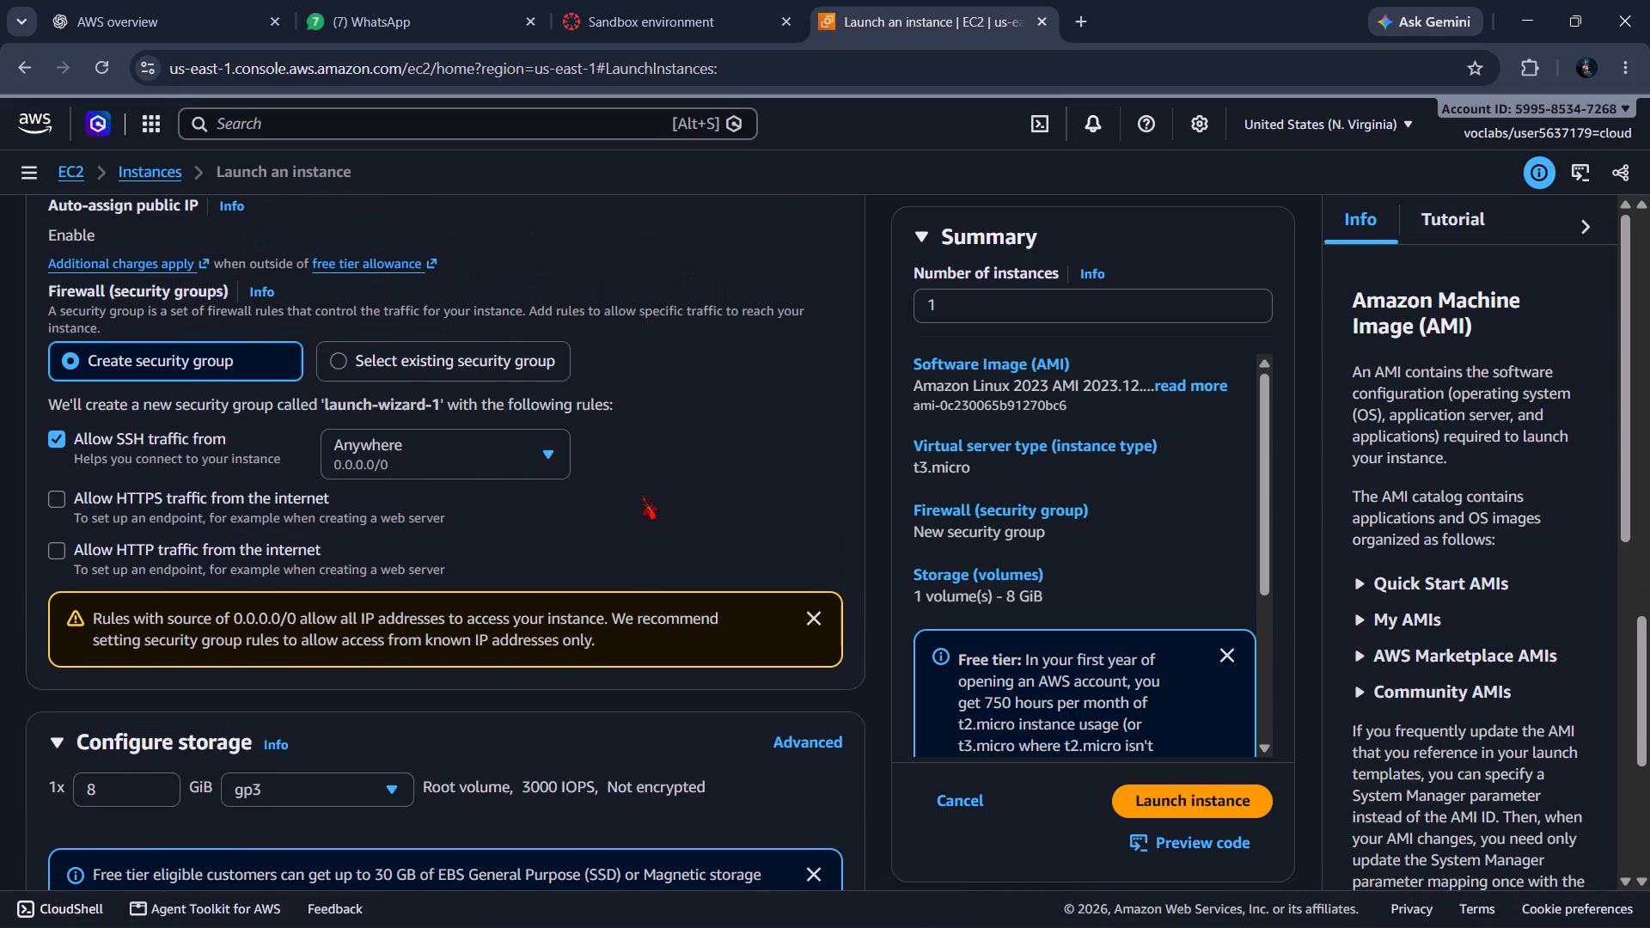
scroll(642, 493, "up", 1)
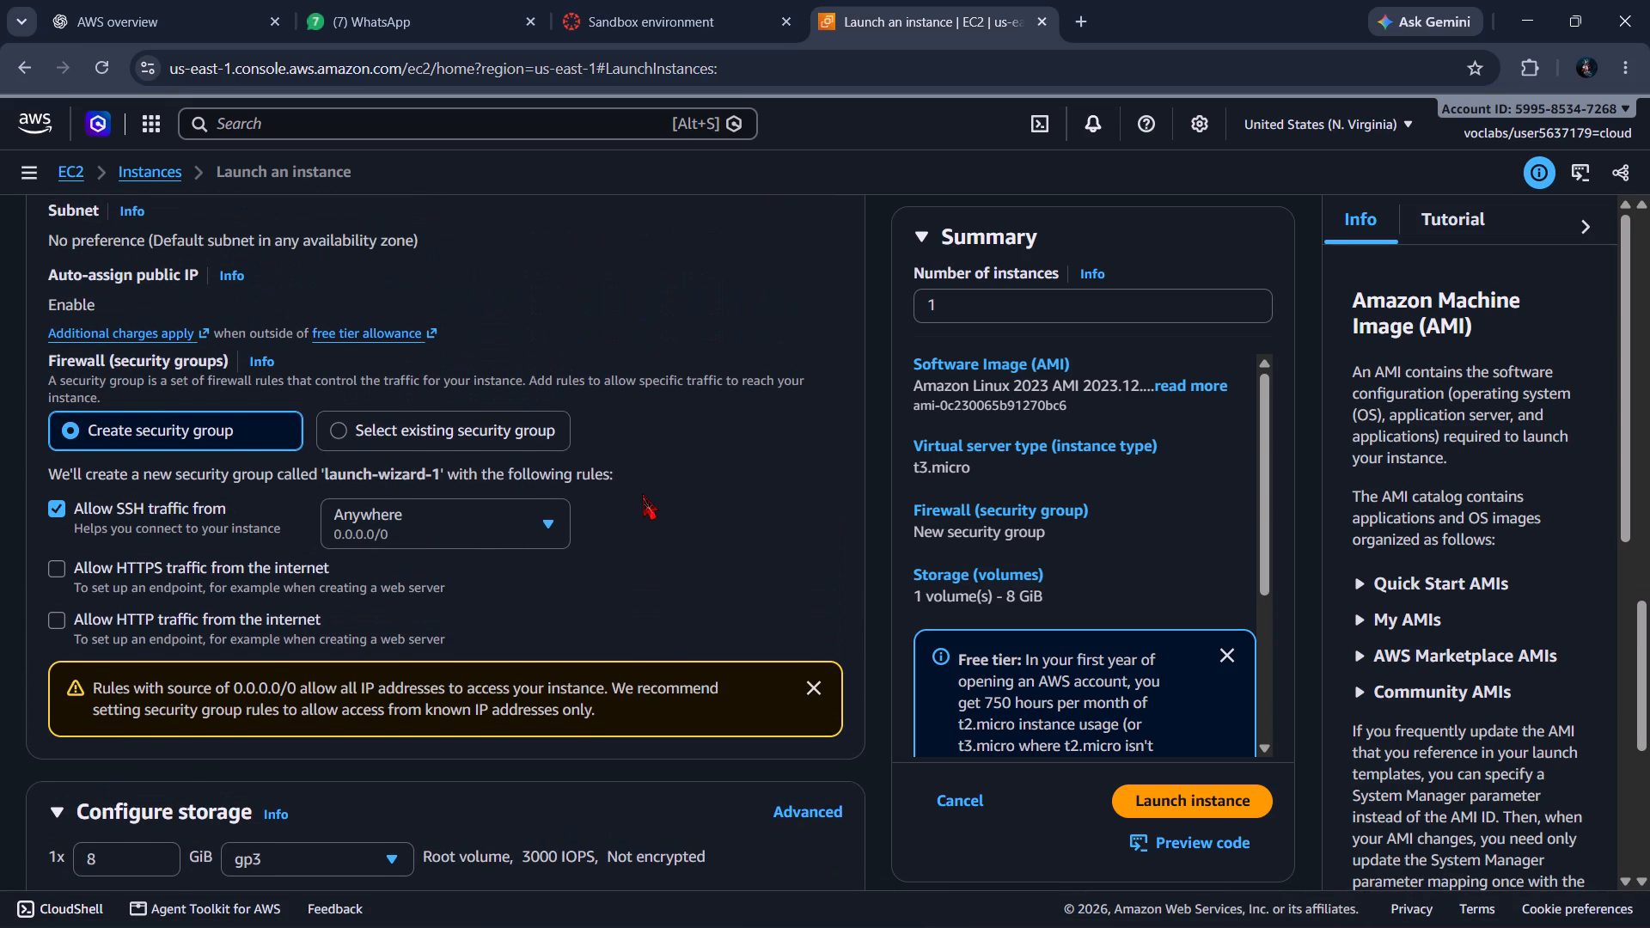
scroll(642, 493, "up", 1)
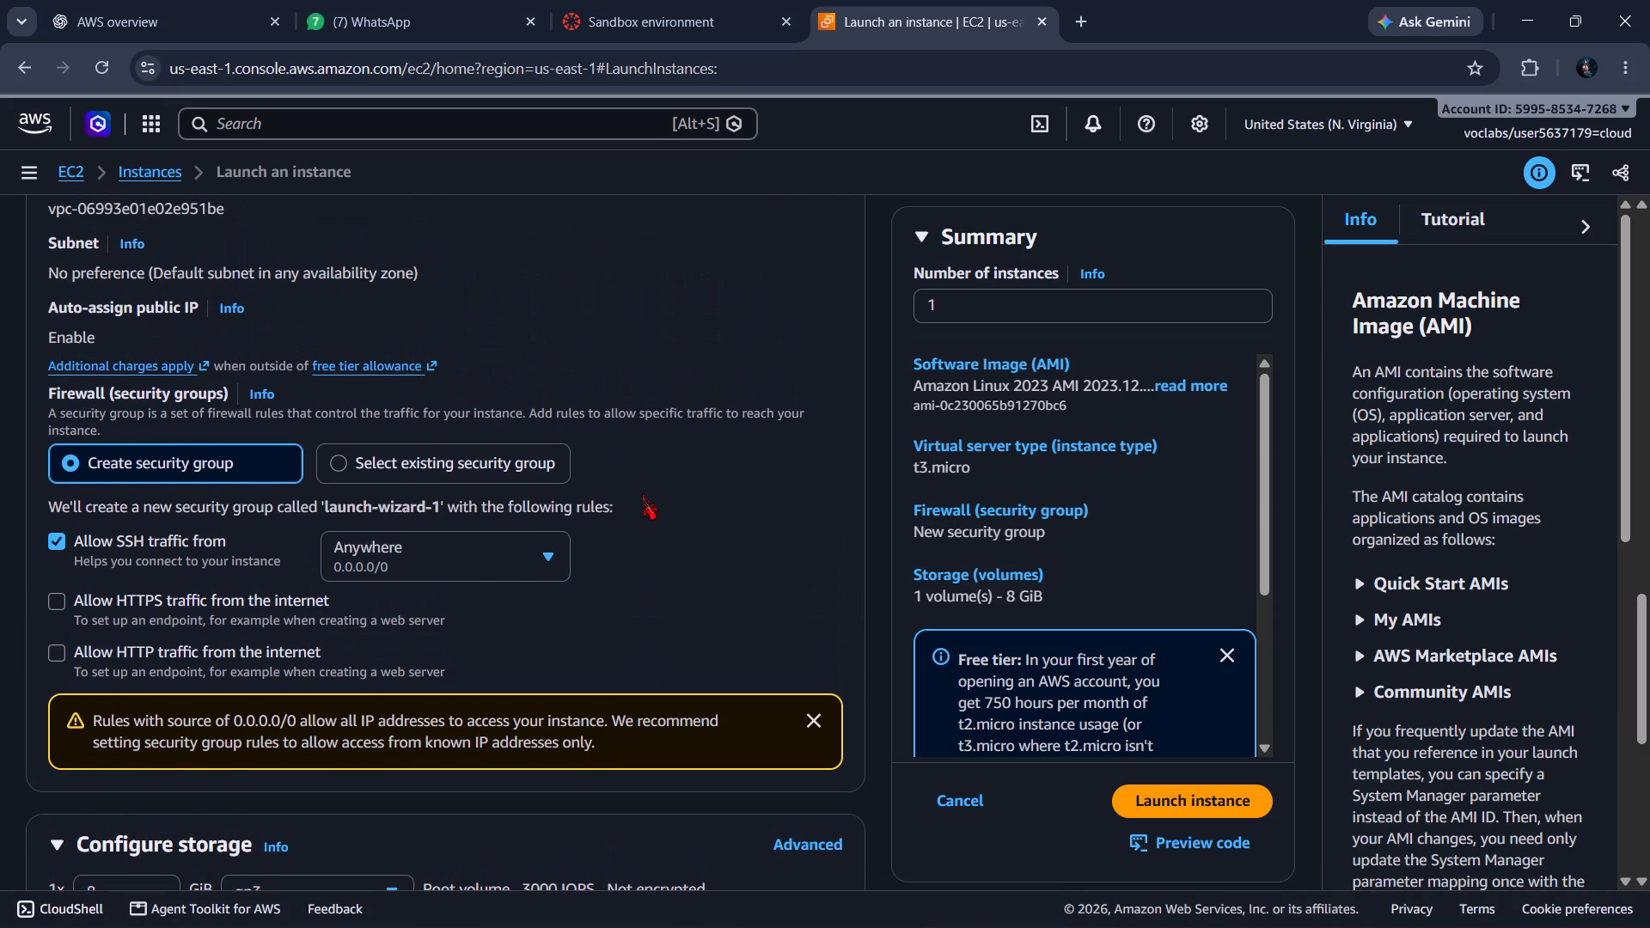
scroll(642, 493, "up", 1)
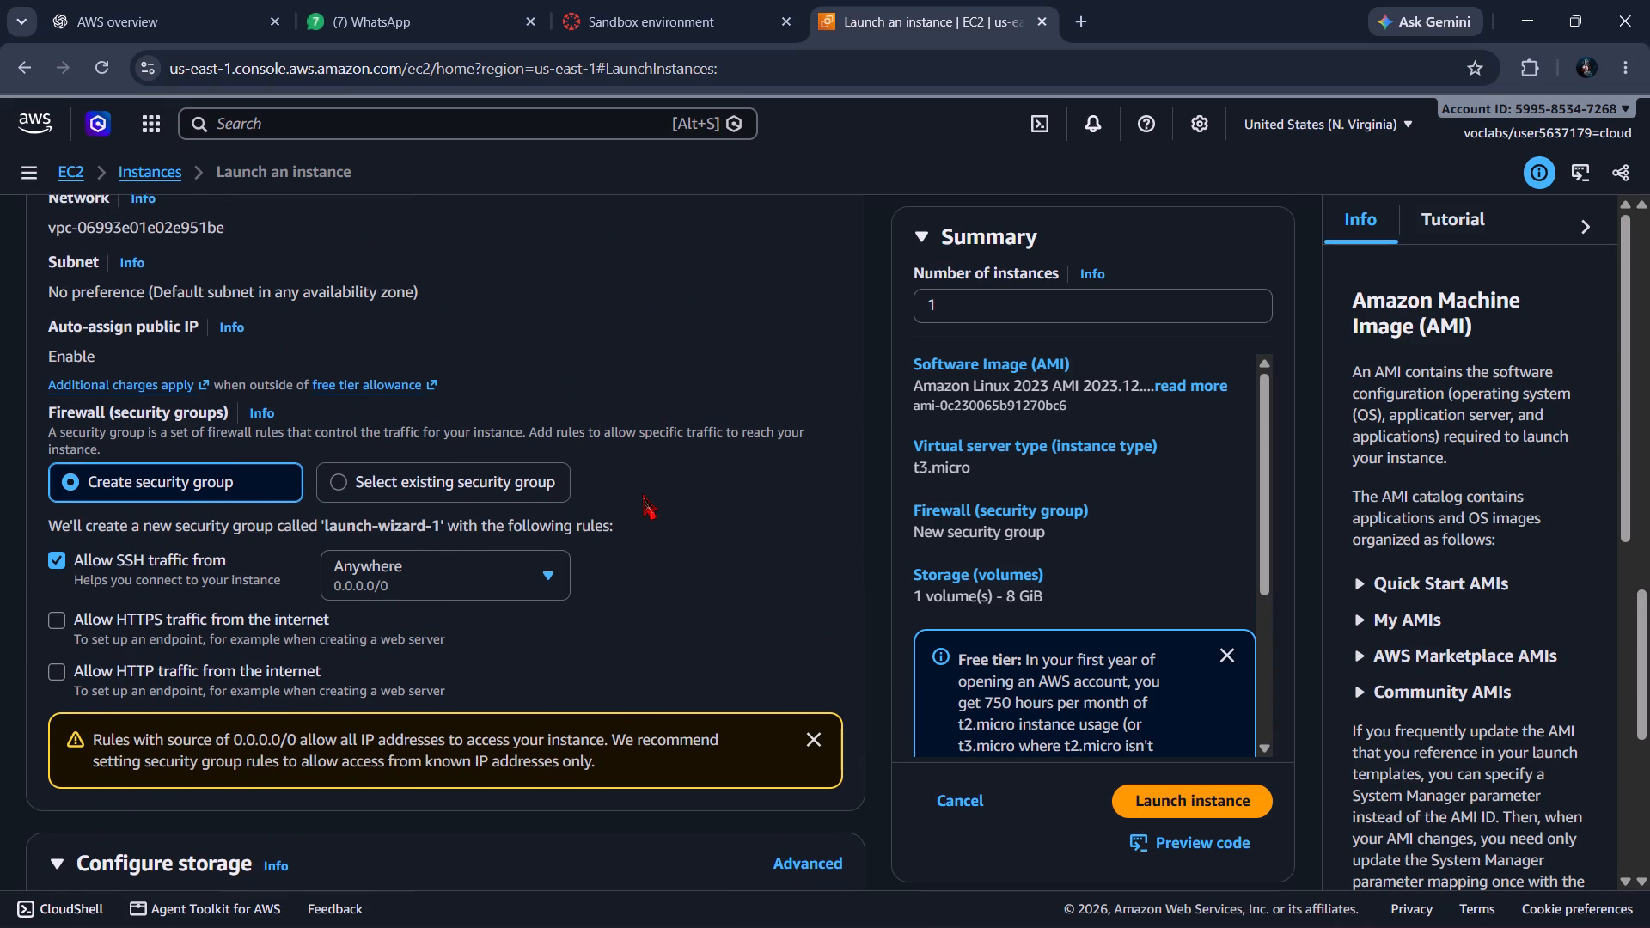
scroll(642, 493, "up", 1)
Examine the Configure storage section, including the root volume's size and type, the free tier note, backup information and file system options.
scroll(642, 493, "down", 2)
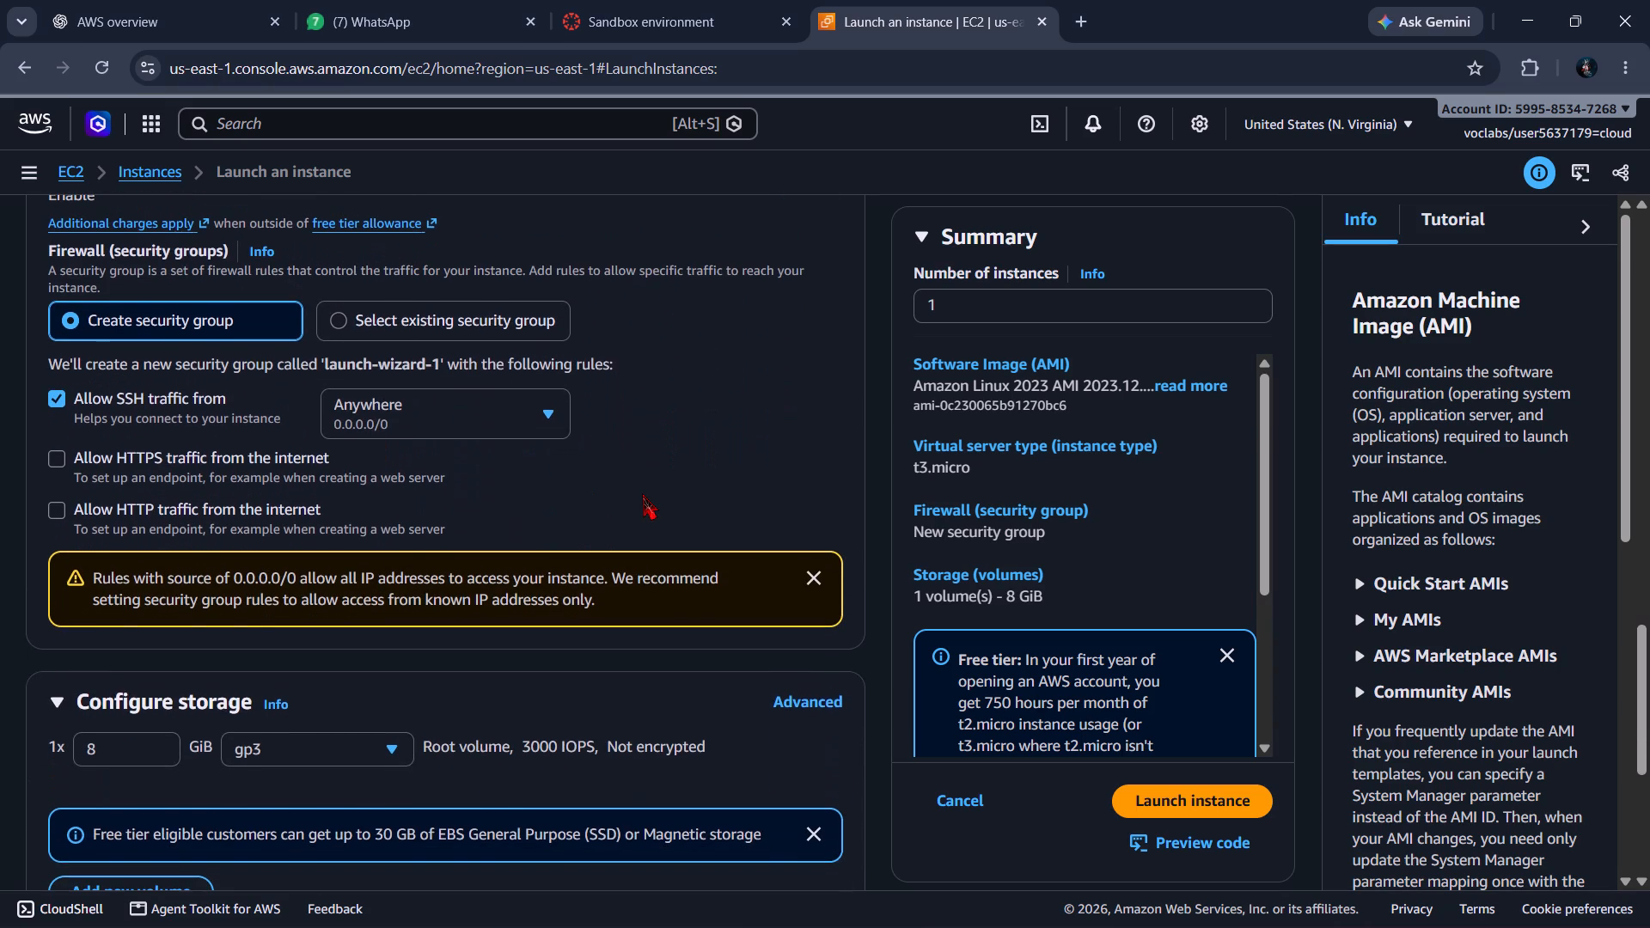
scroll(642, 493, "down", 1)
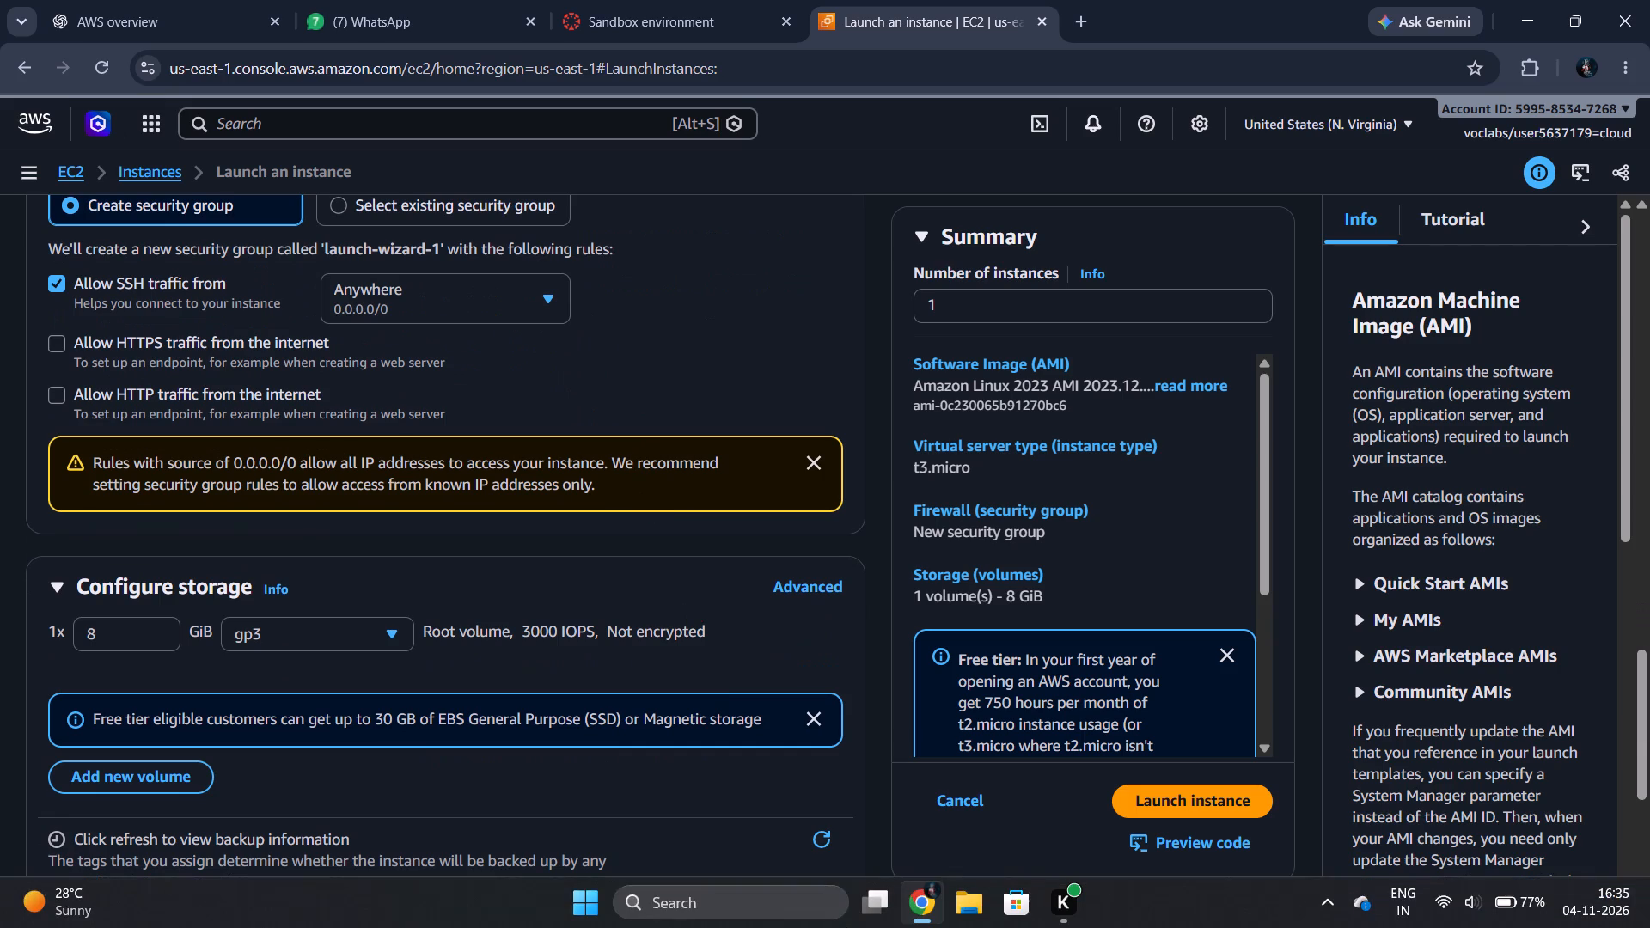
scroll(775, 675, "down", 1)
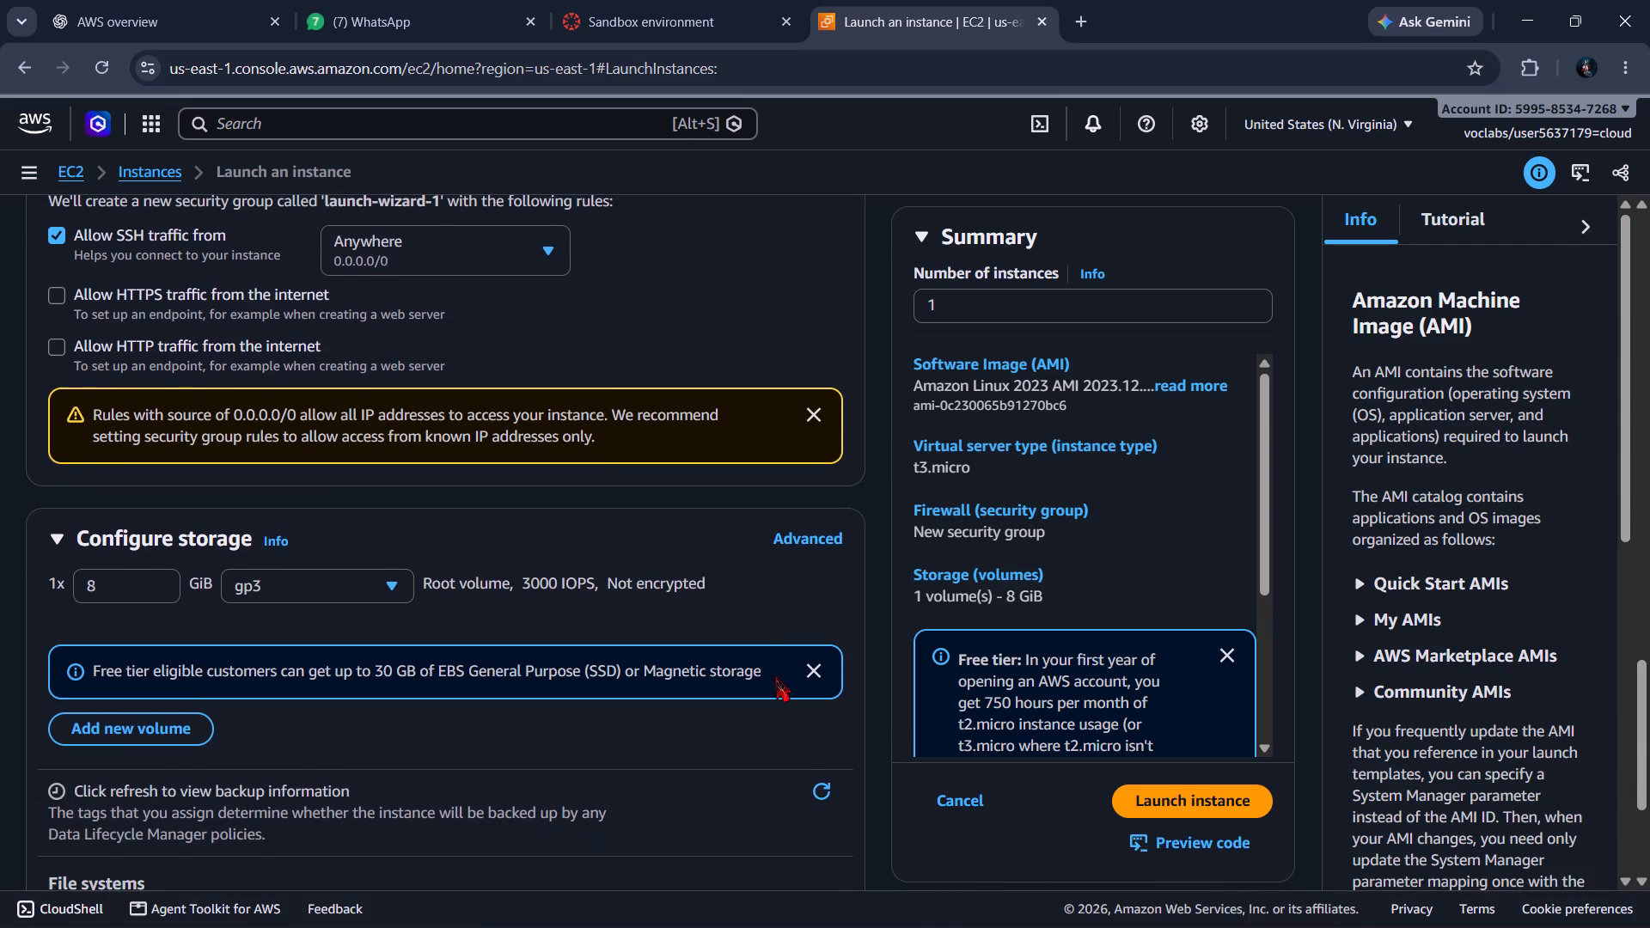
scroll(775, 675, "down", 5)
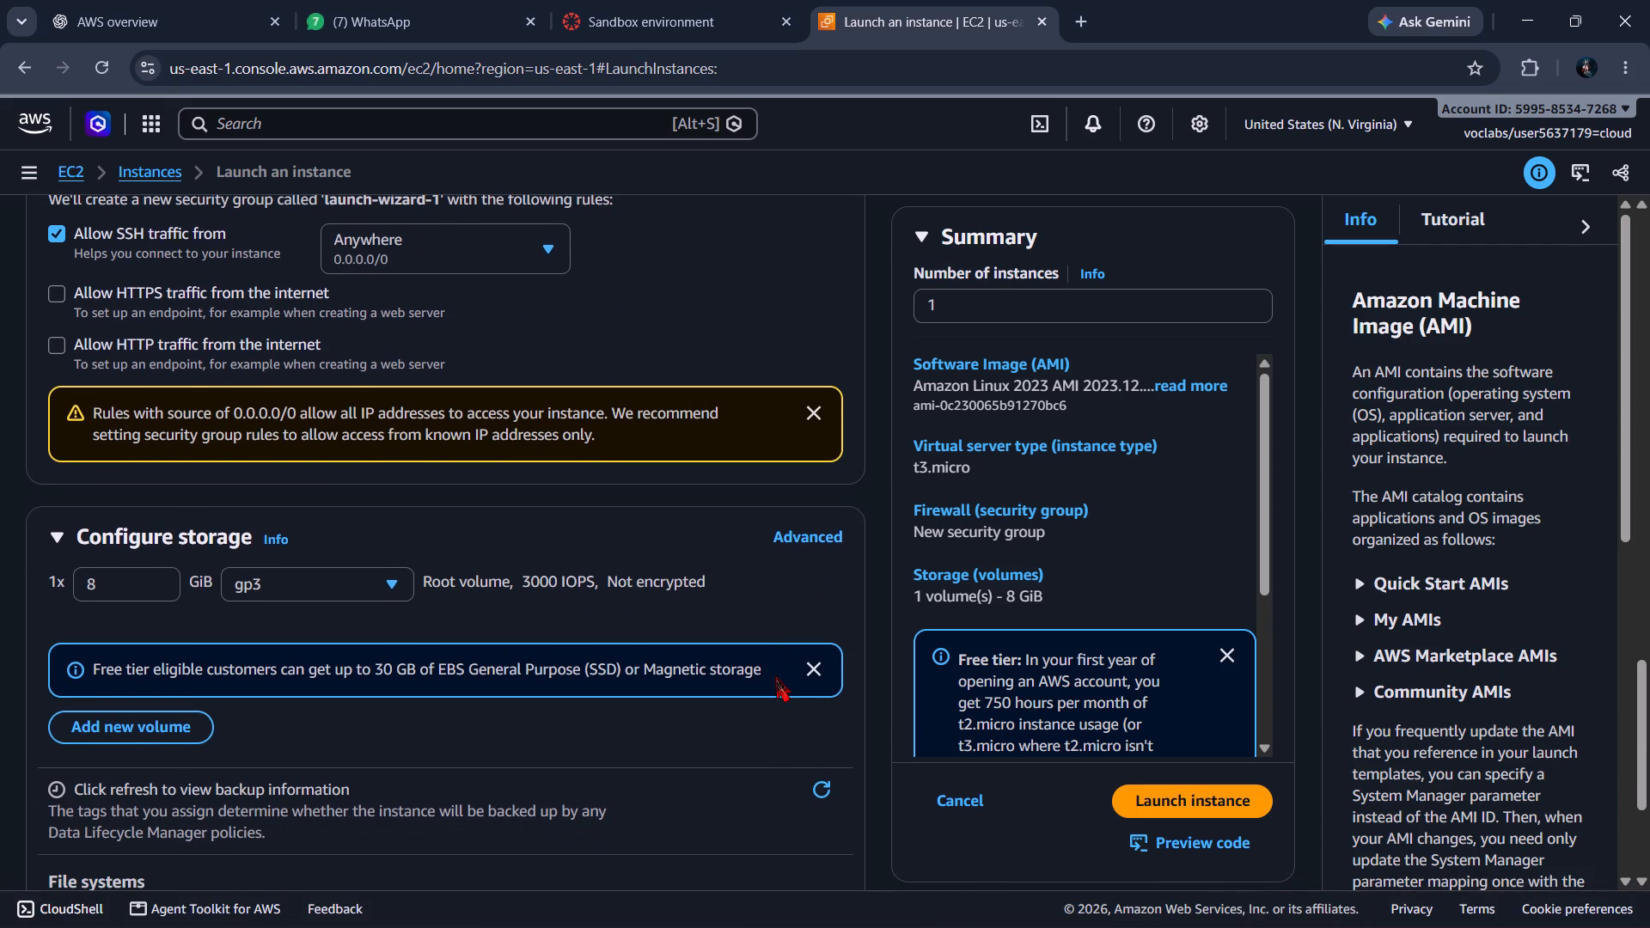
scroll(775, 675, "down", 5)
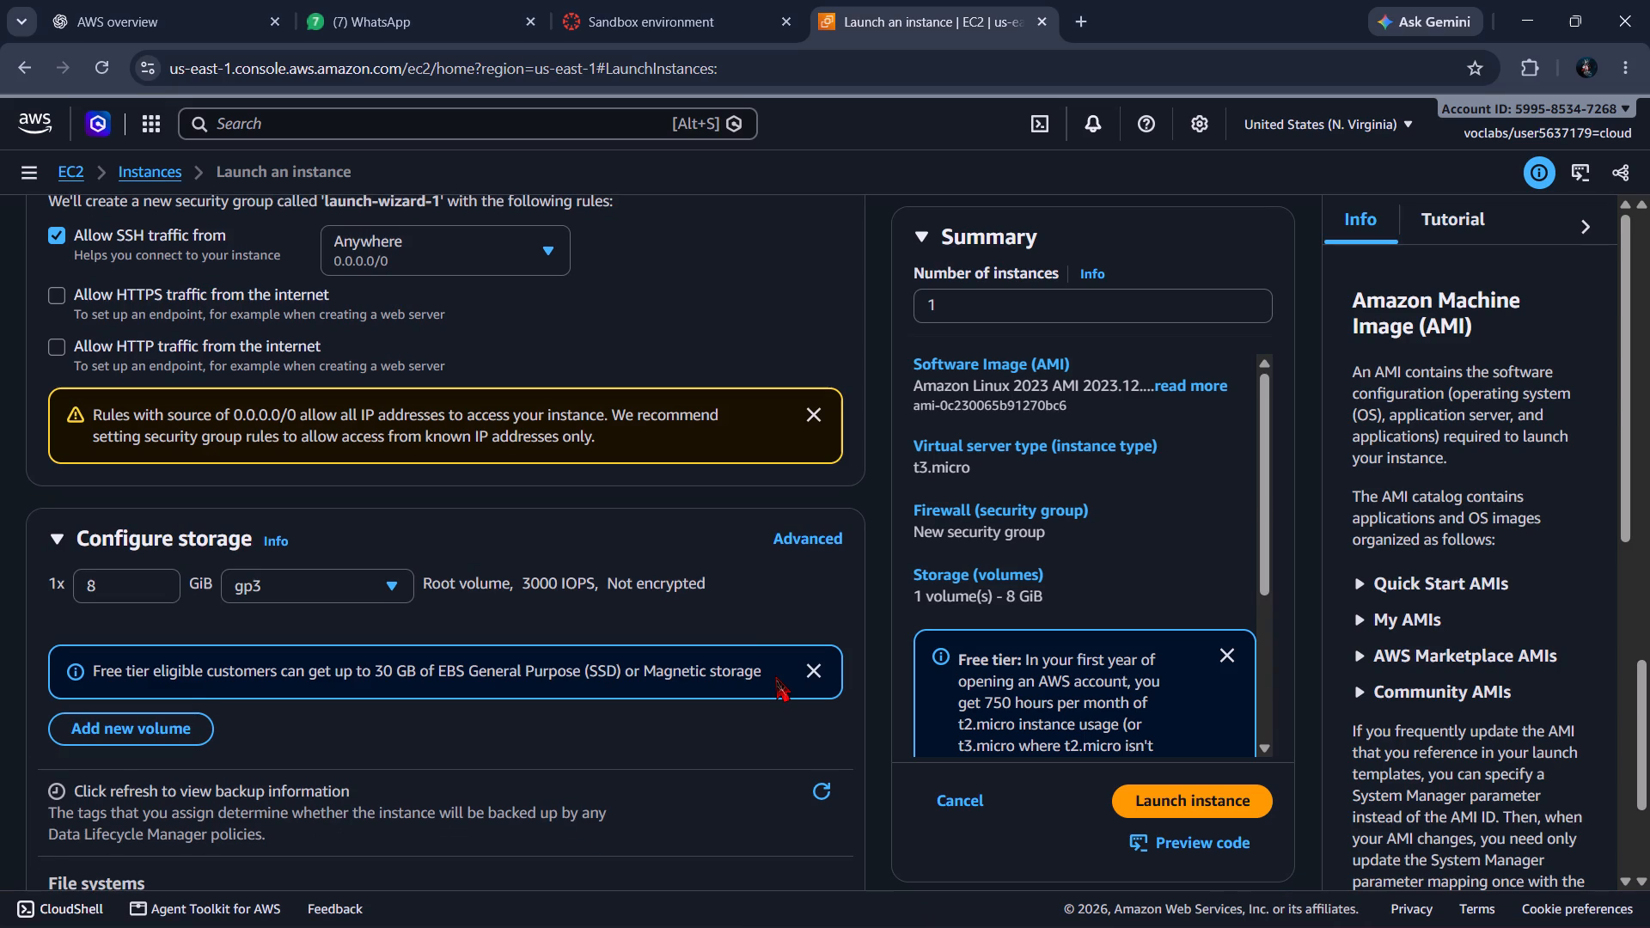
scroll(775, 675, "down", 2)
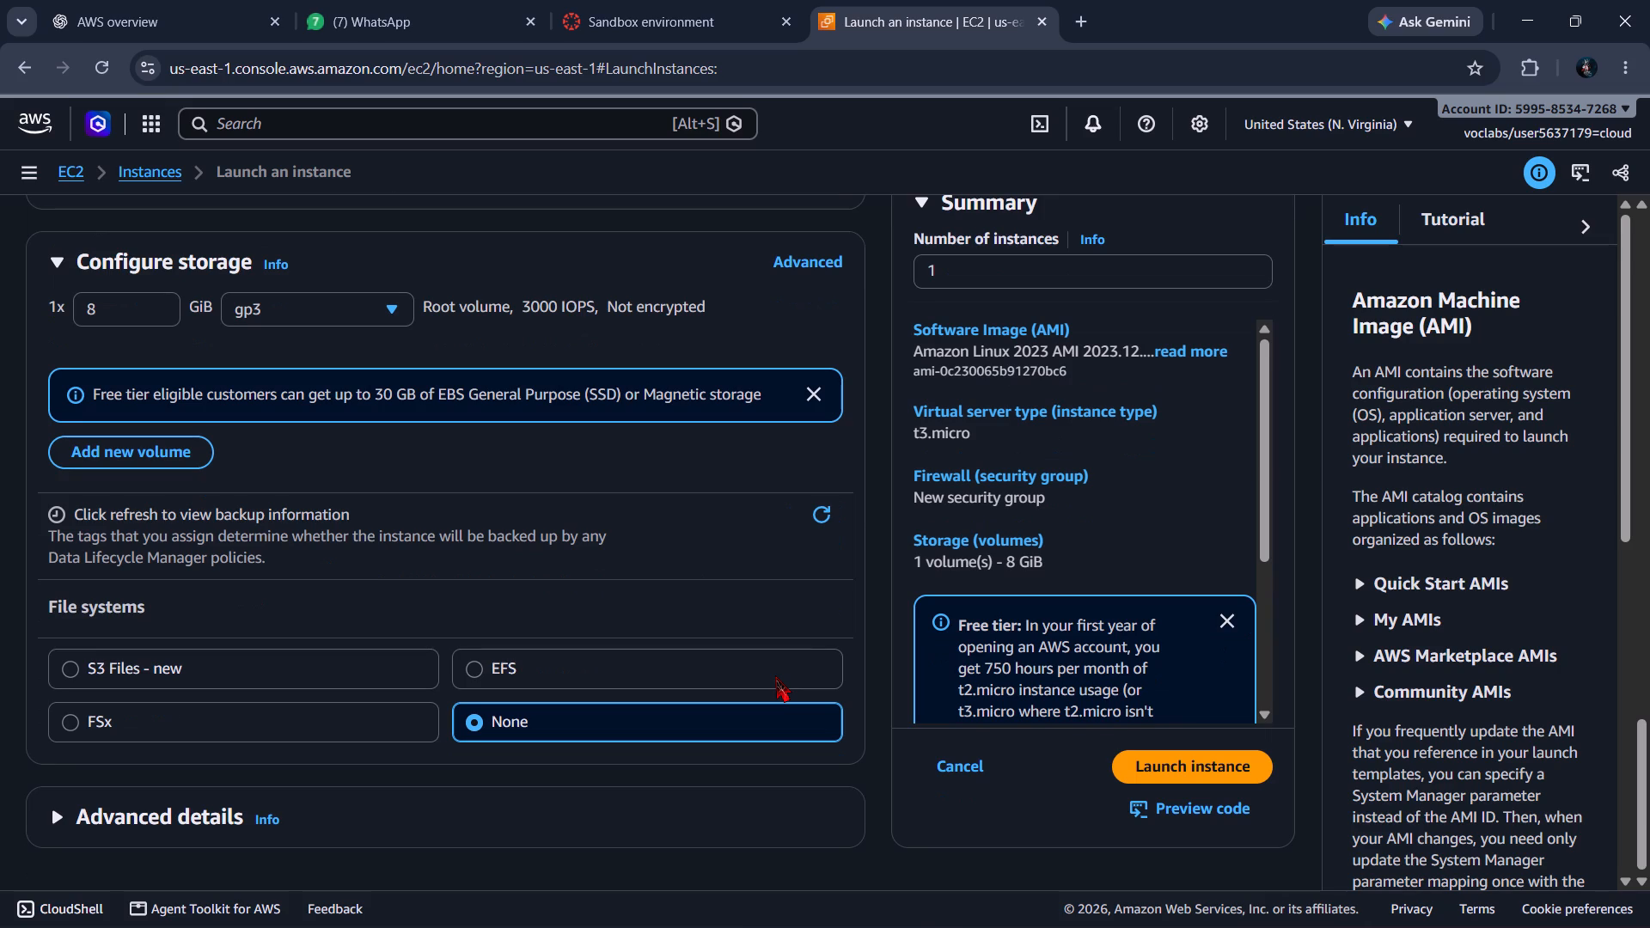
scroll(775, 675, "down", 1)
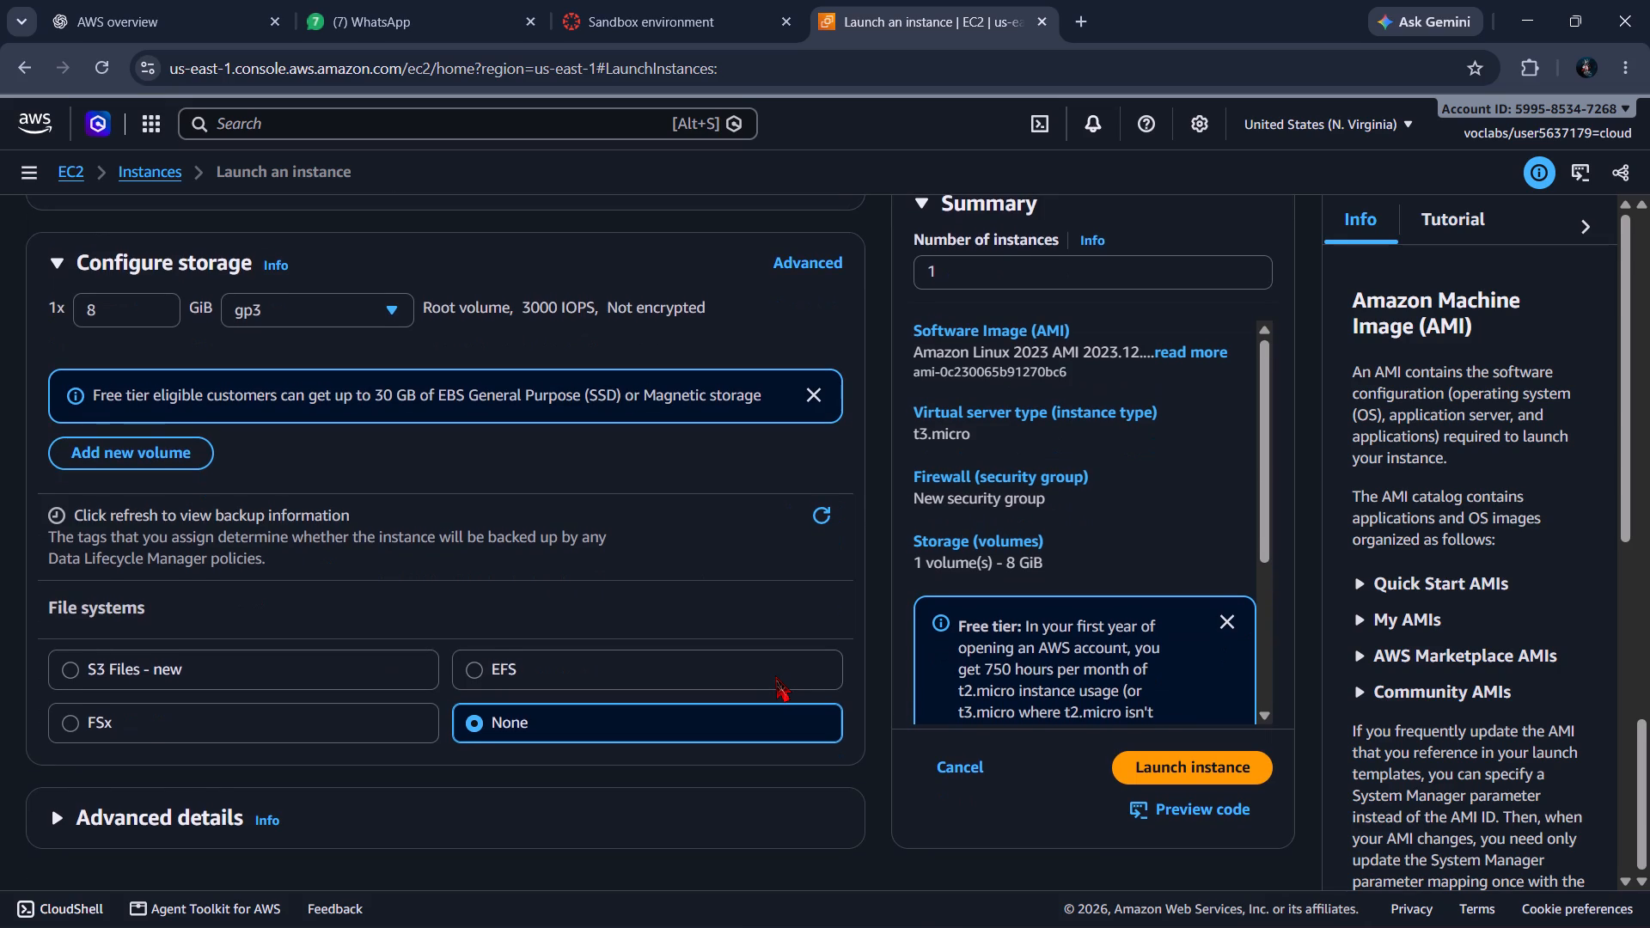
Launch the EC2 instance with the current launch form configuration.
left_click(1258, 759)
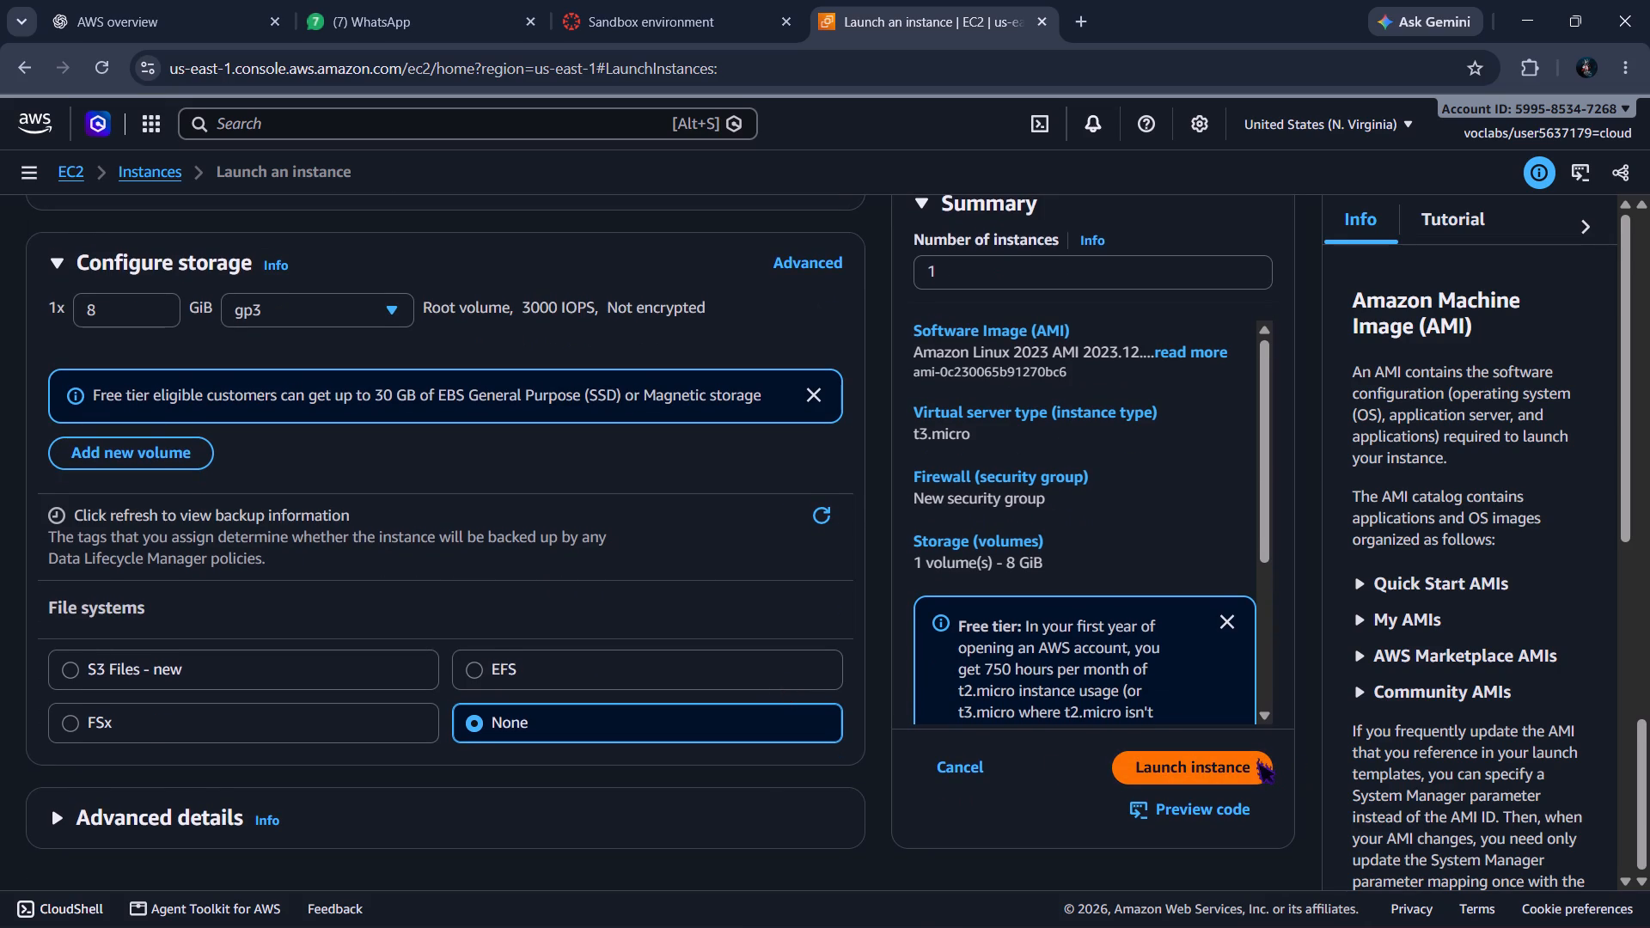
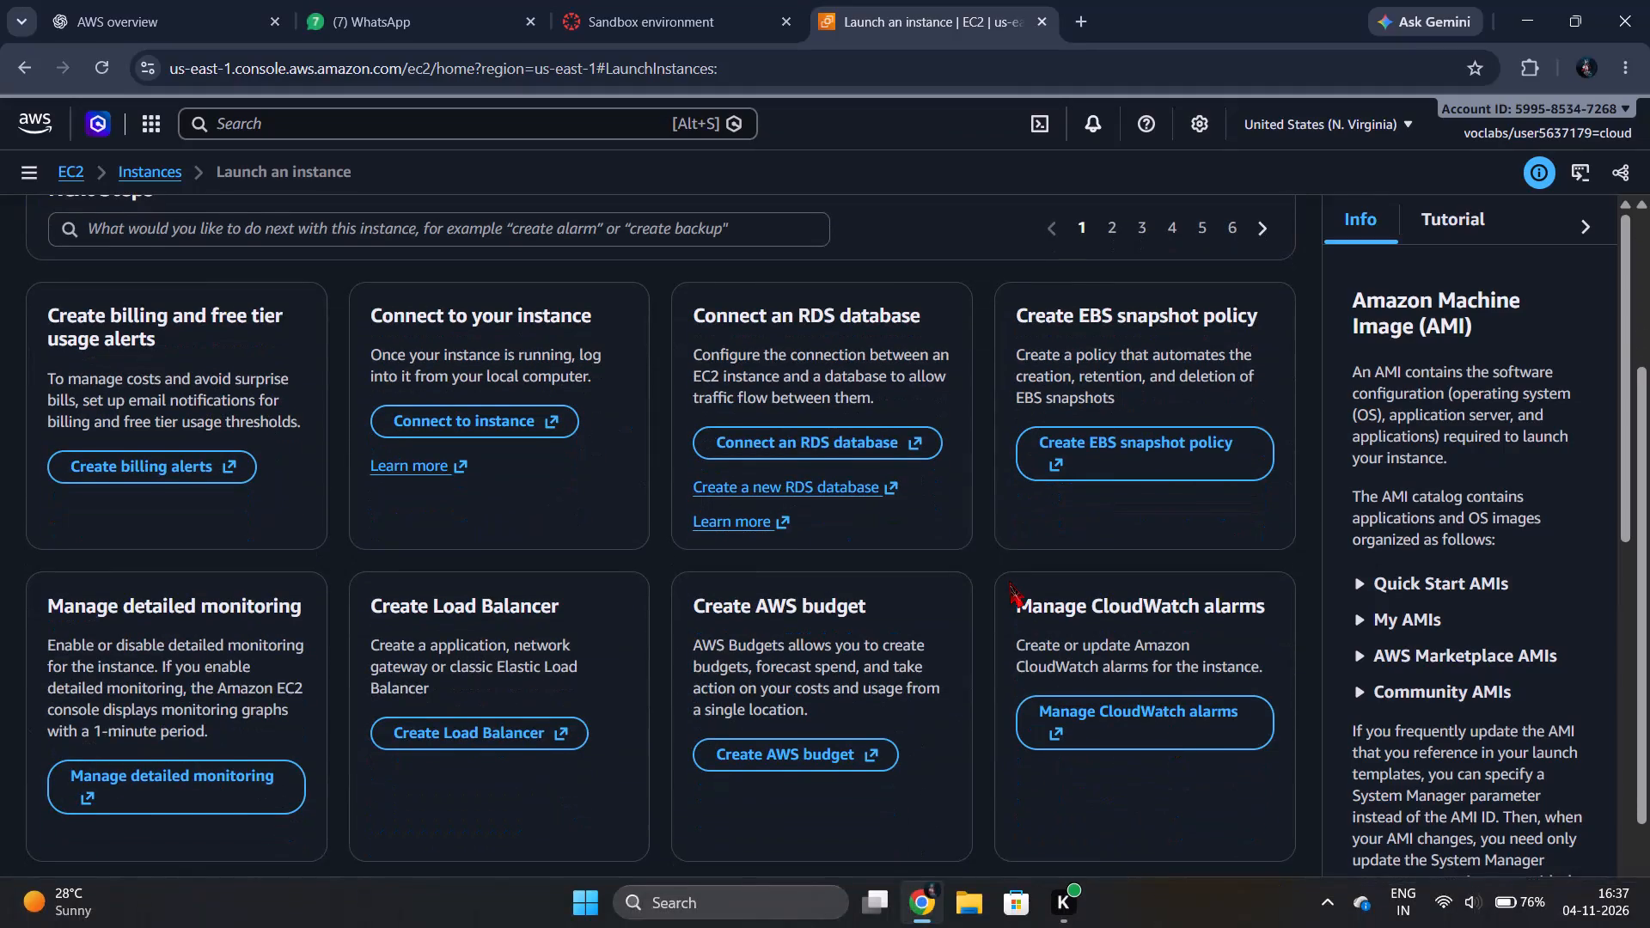
Review the launch result and the Next Steps suggestions, including billing alerts, connecting to the instance, load balancer and detailed monitoring.
scroll(1007, 578, "up", 4)
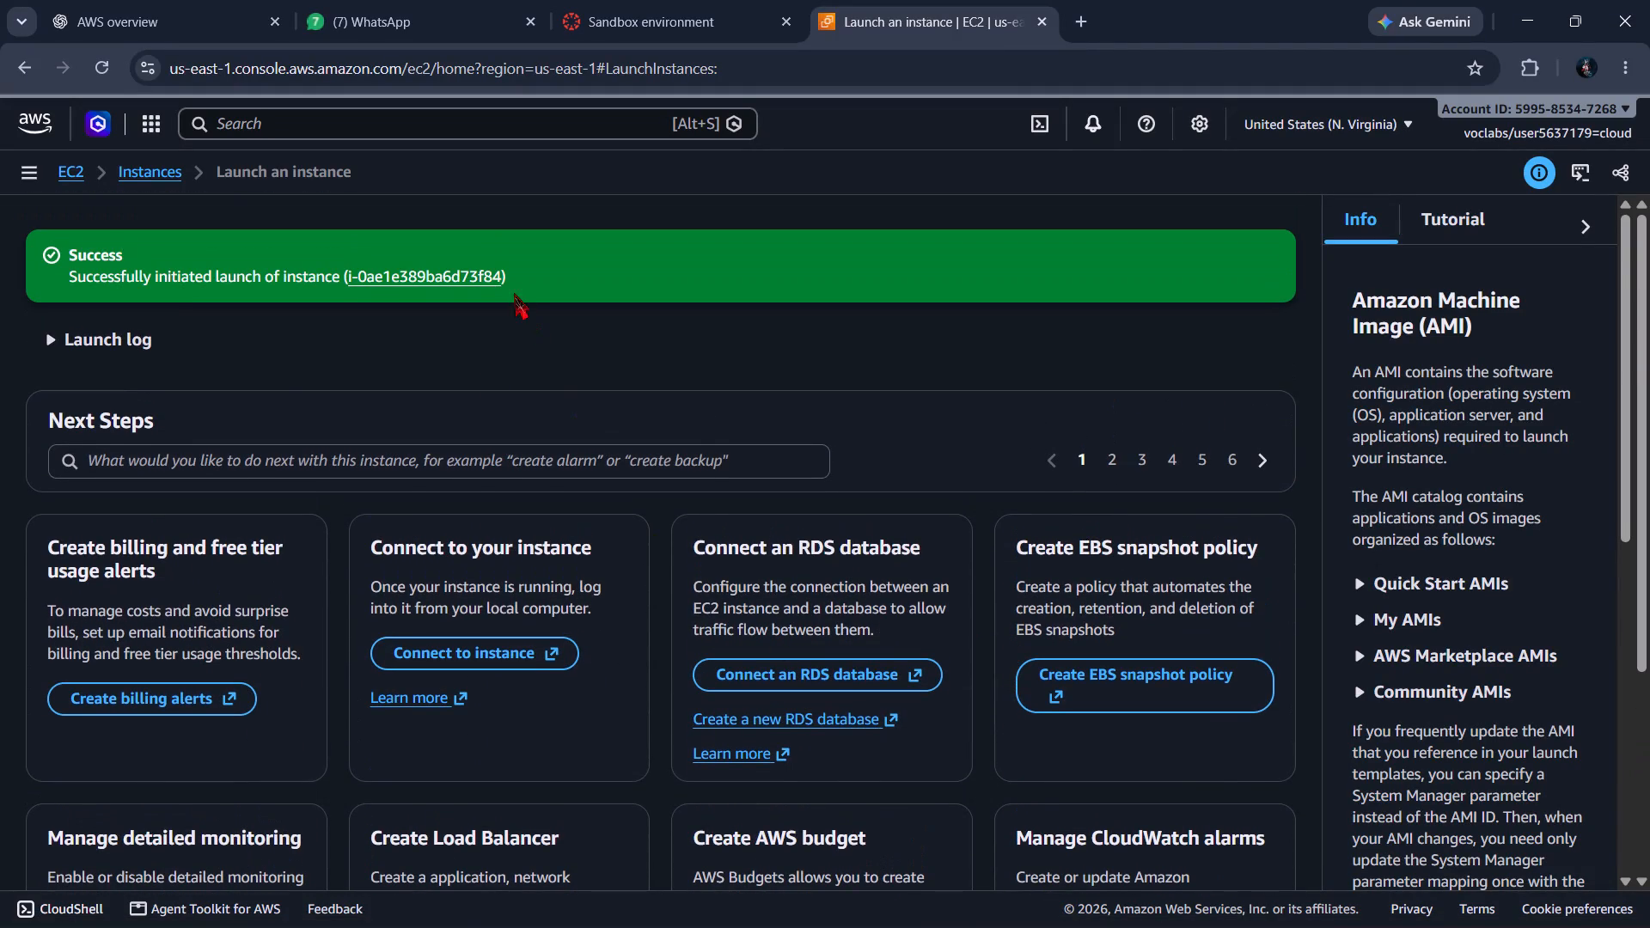
scroll(479, 394, "up", 1)
scroll(479, 394, "down", 1)
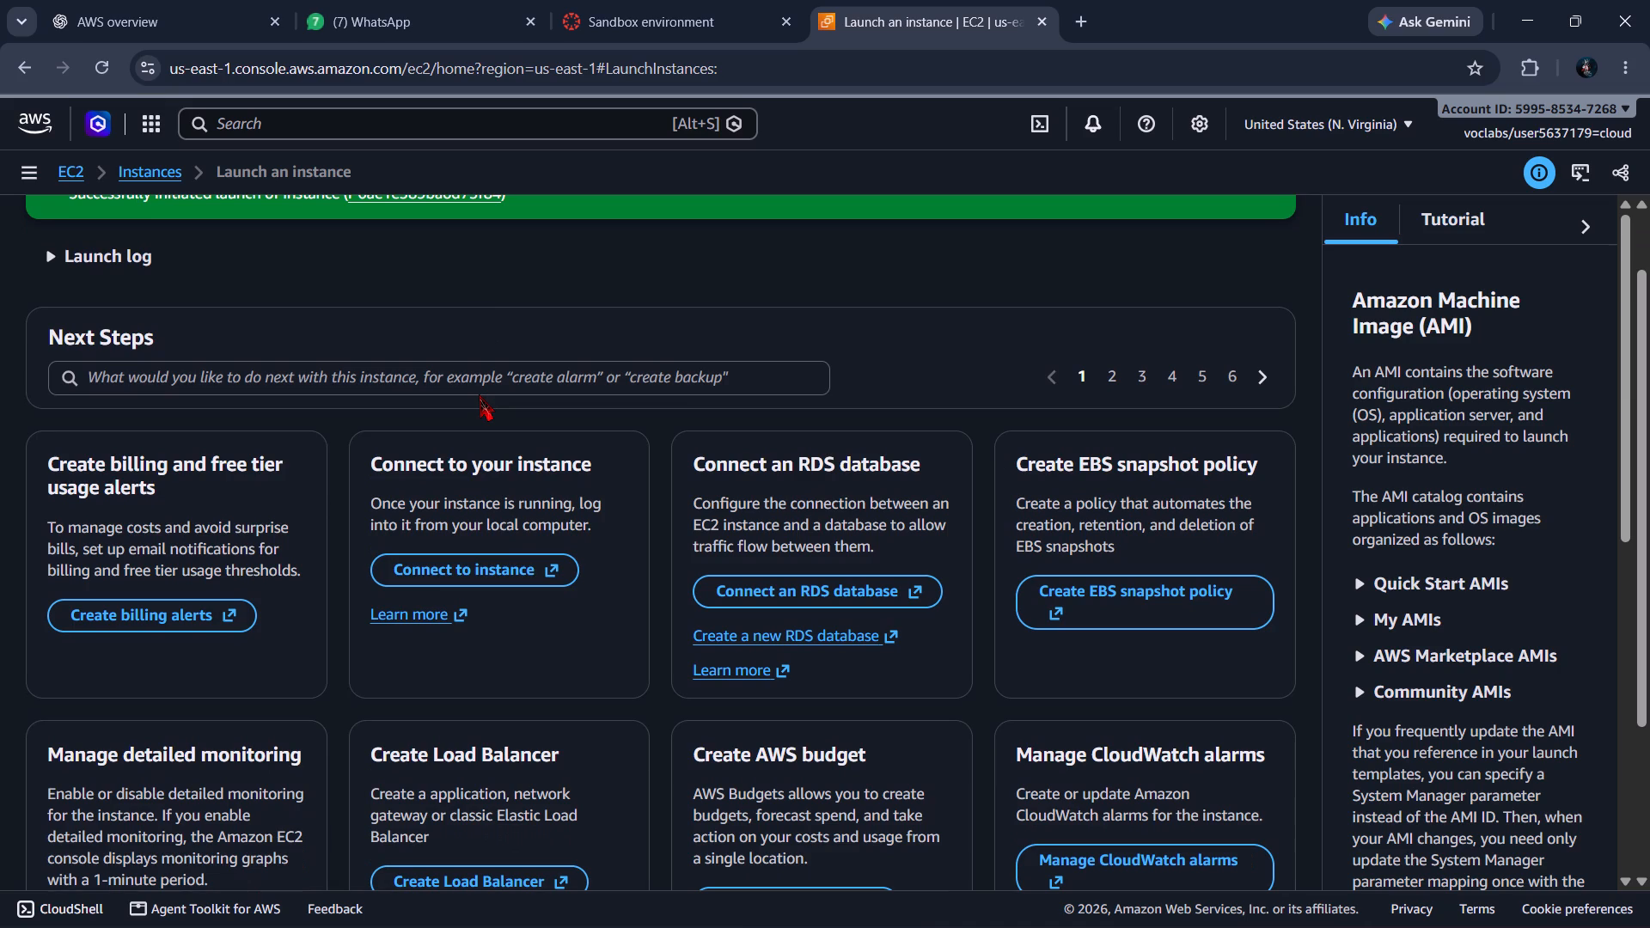
scroll(479, 394, "down", 2)
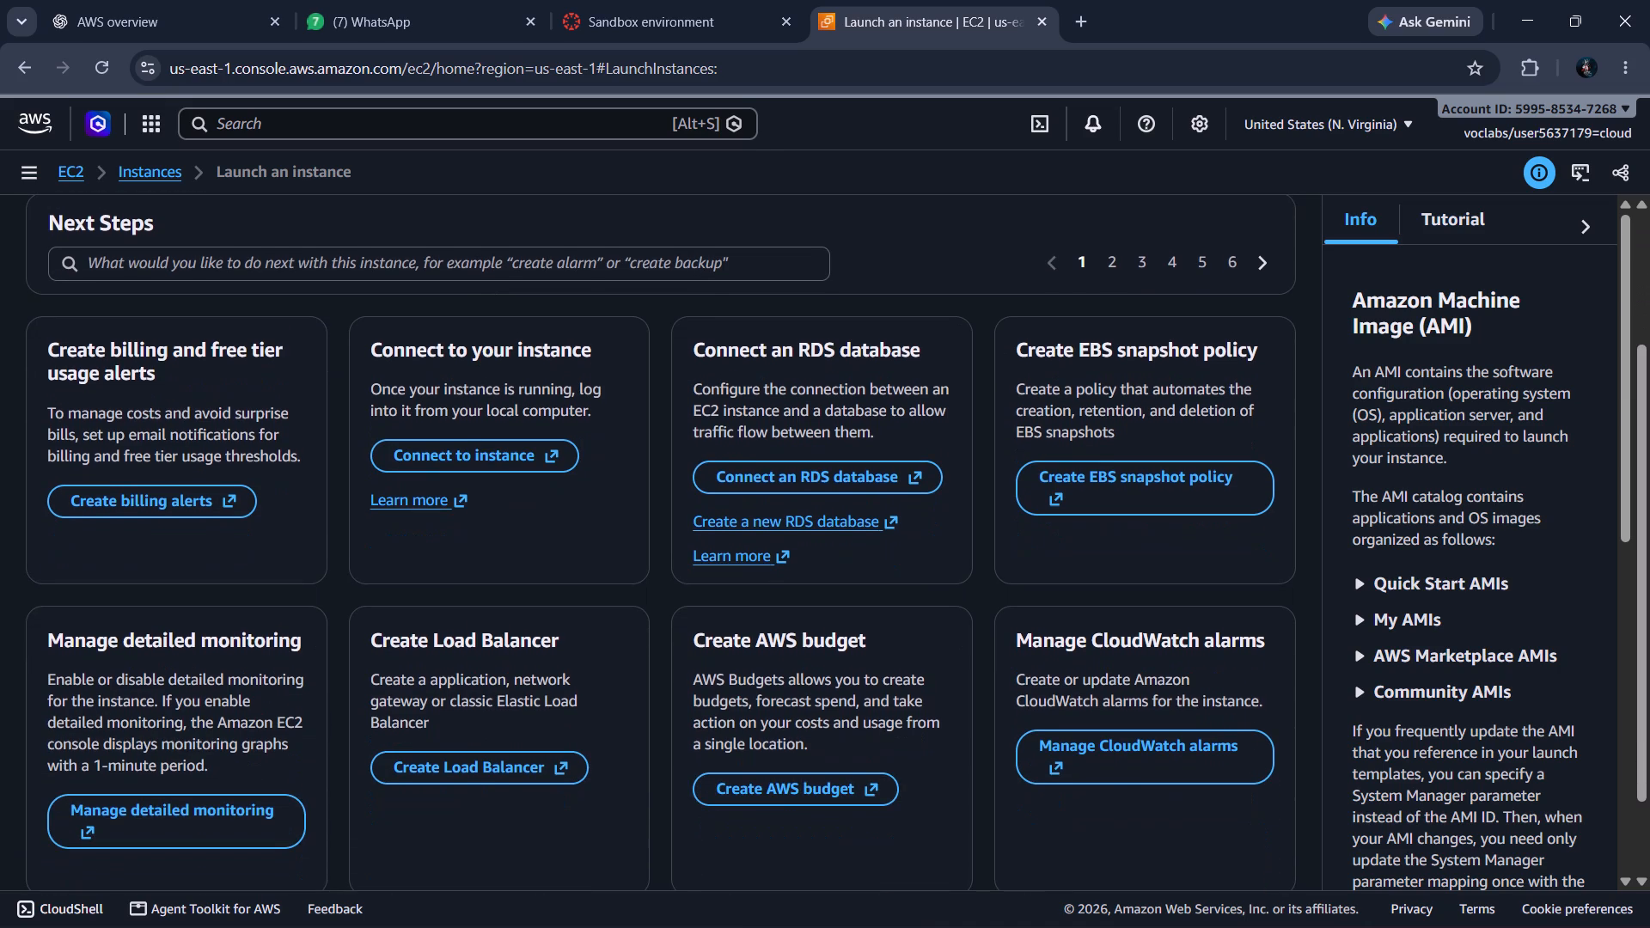
scroll(479, 394, "down", 2)
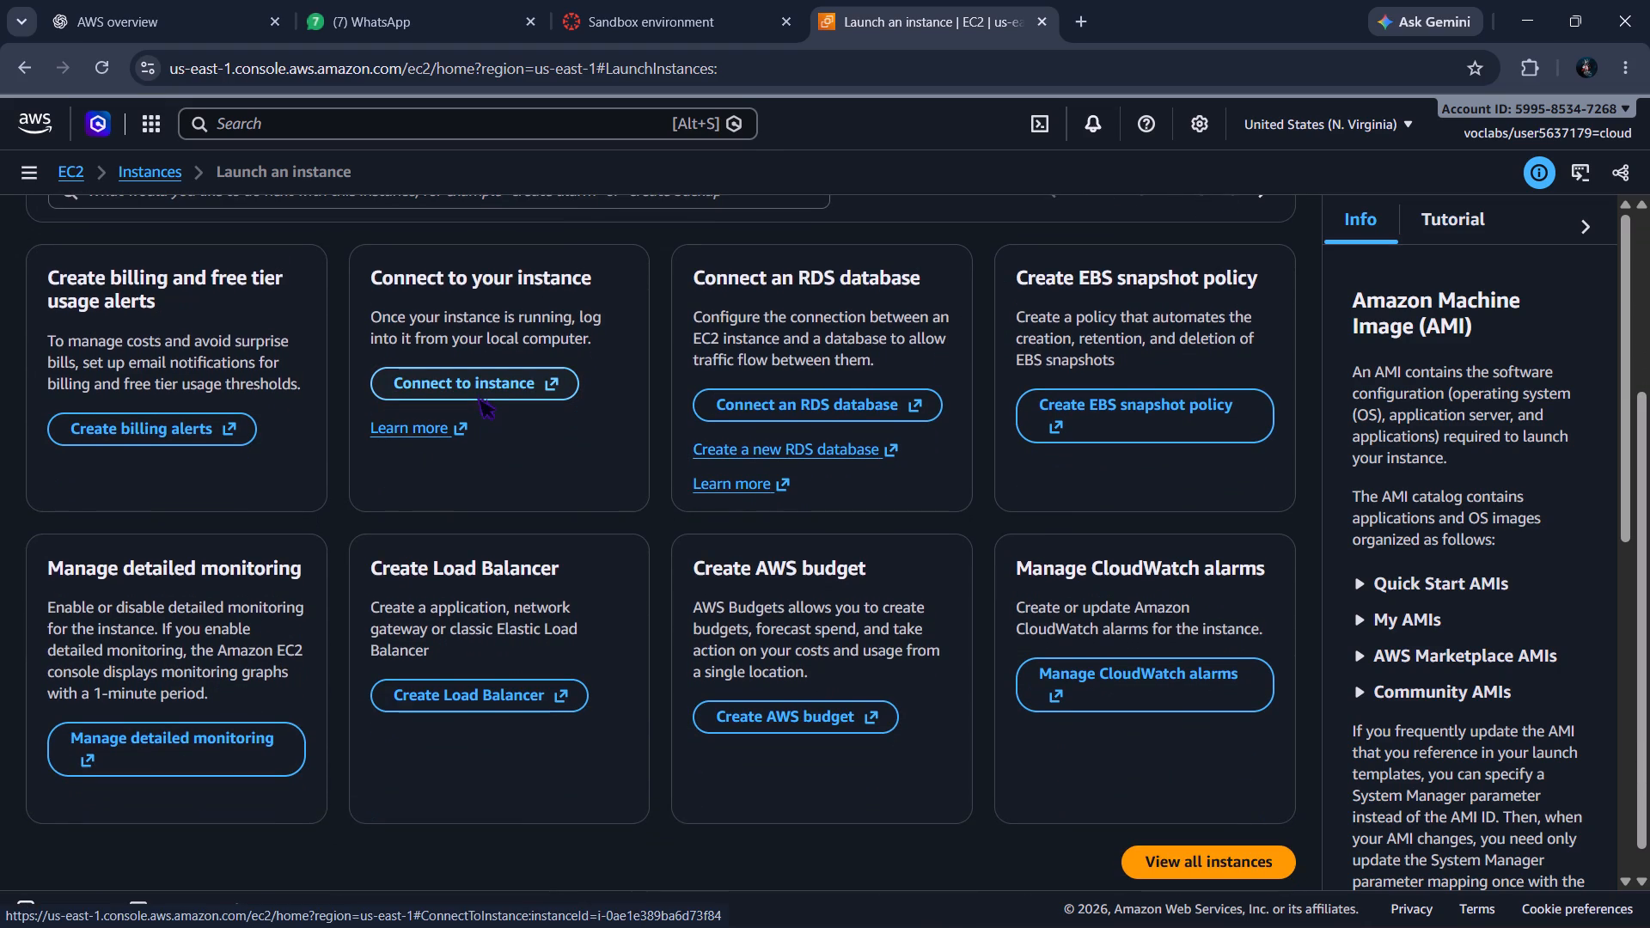
scroll(479, 394, "down", 2)
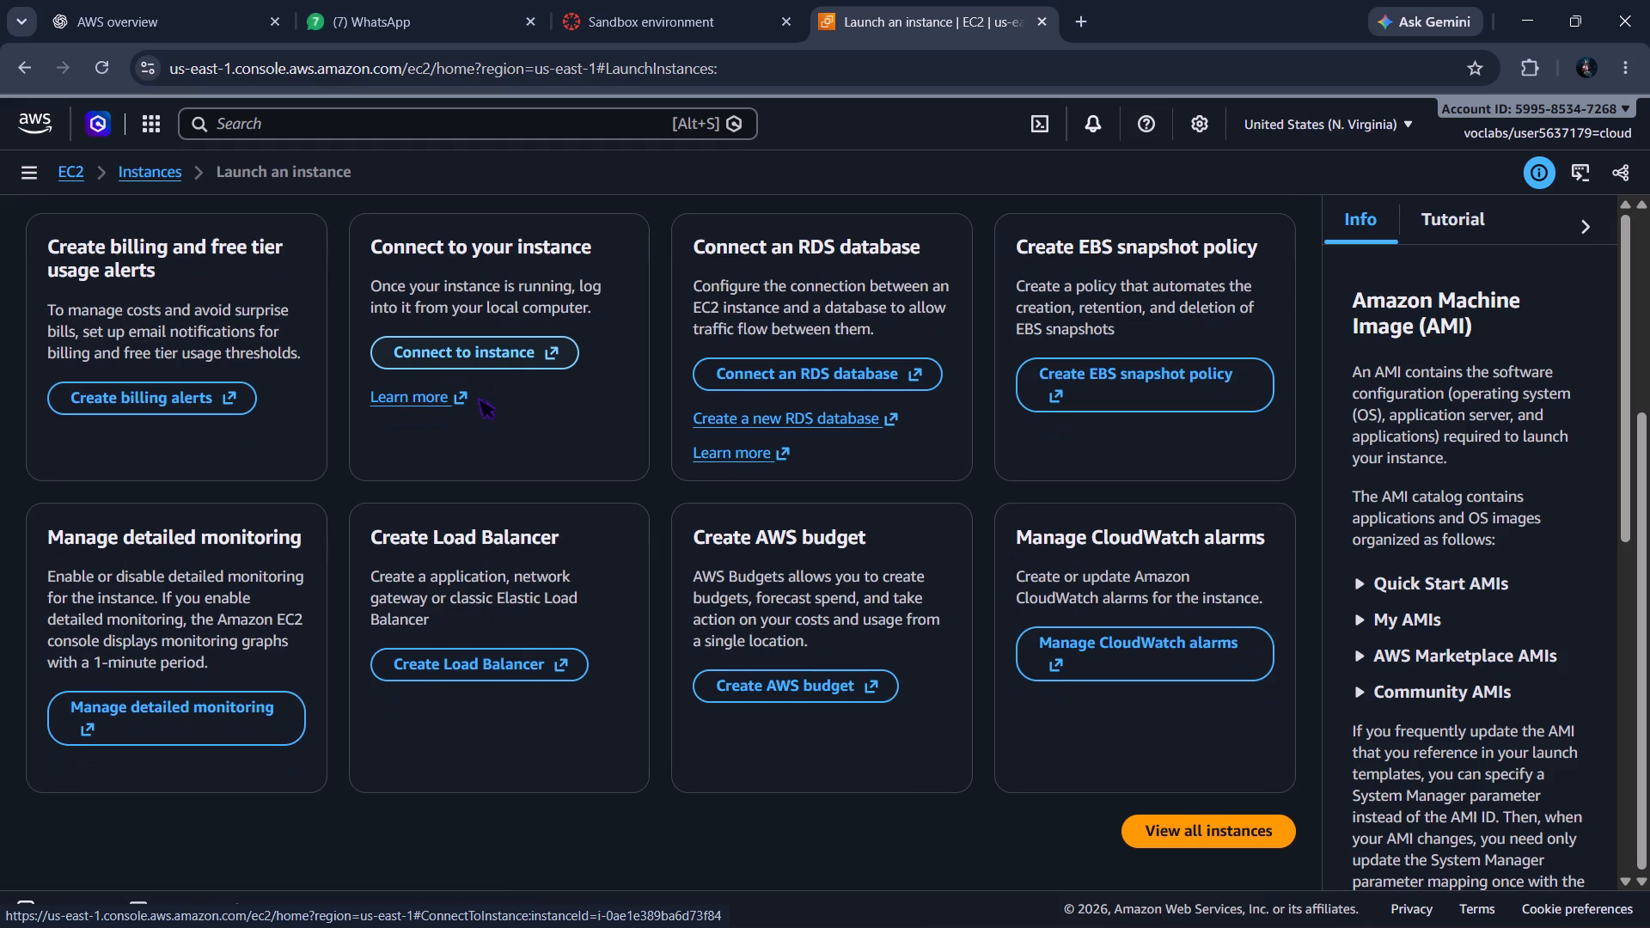
scroll(479, 394, "down", 2)
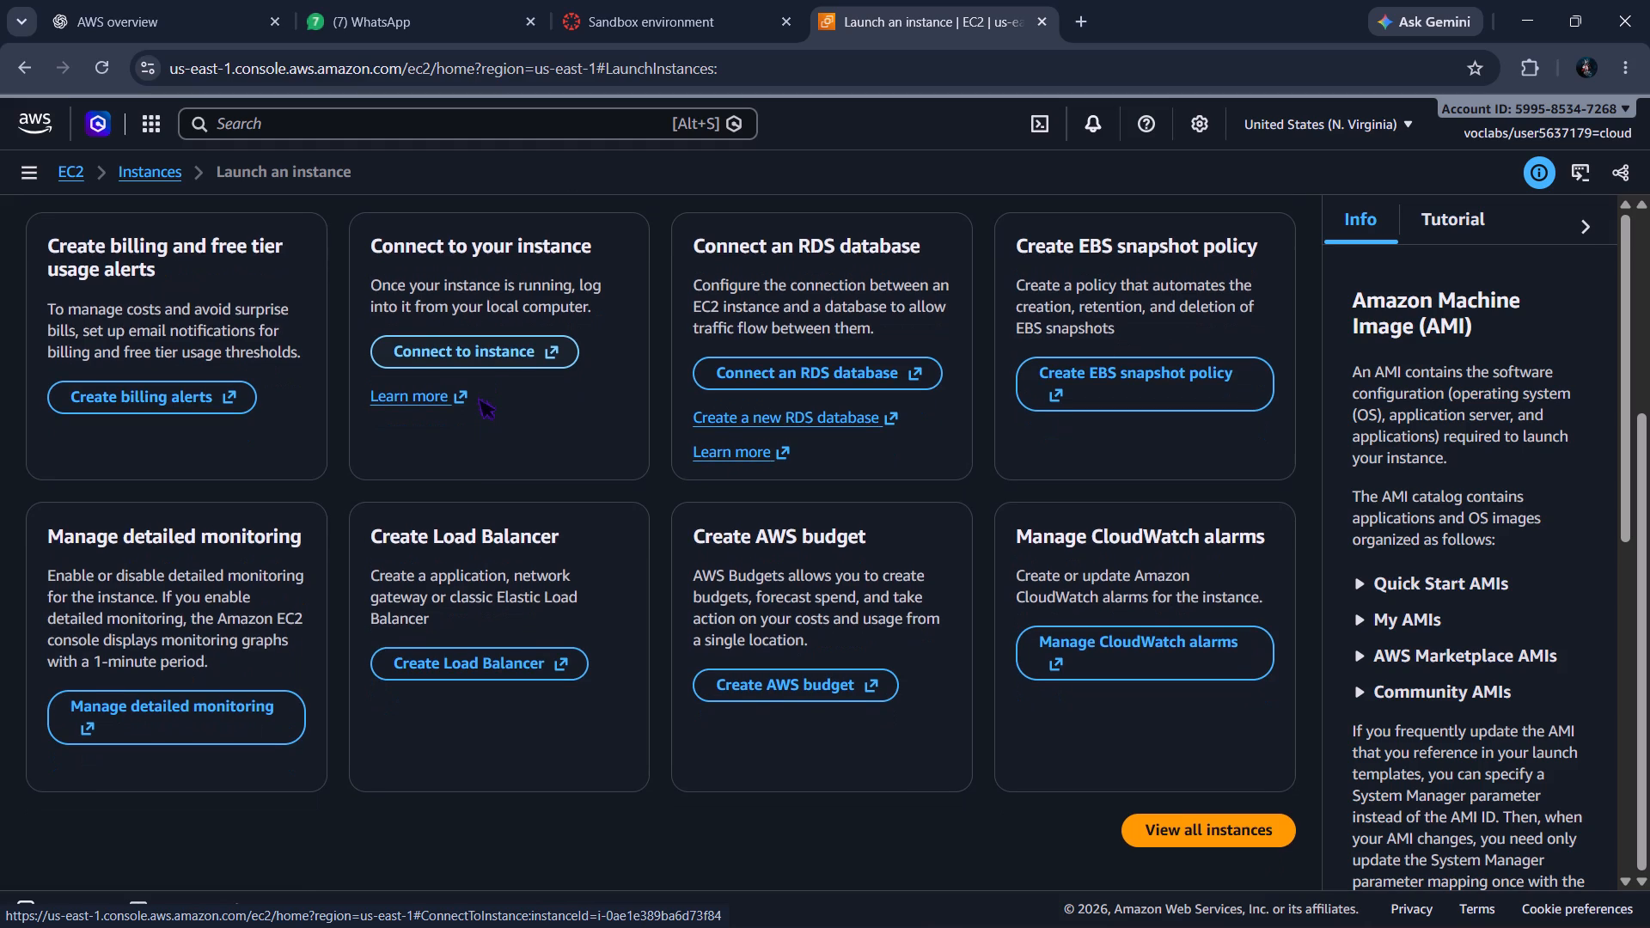
scroll(479, 394, "down", 3)
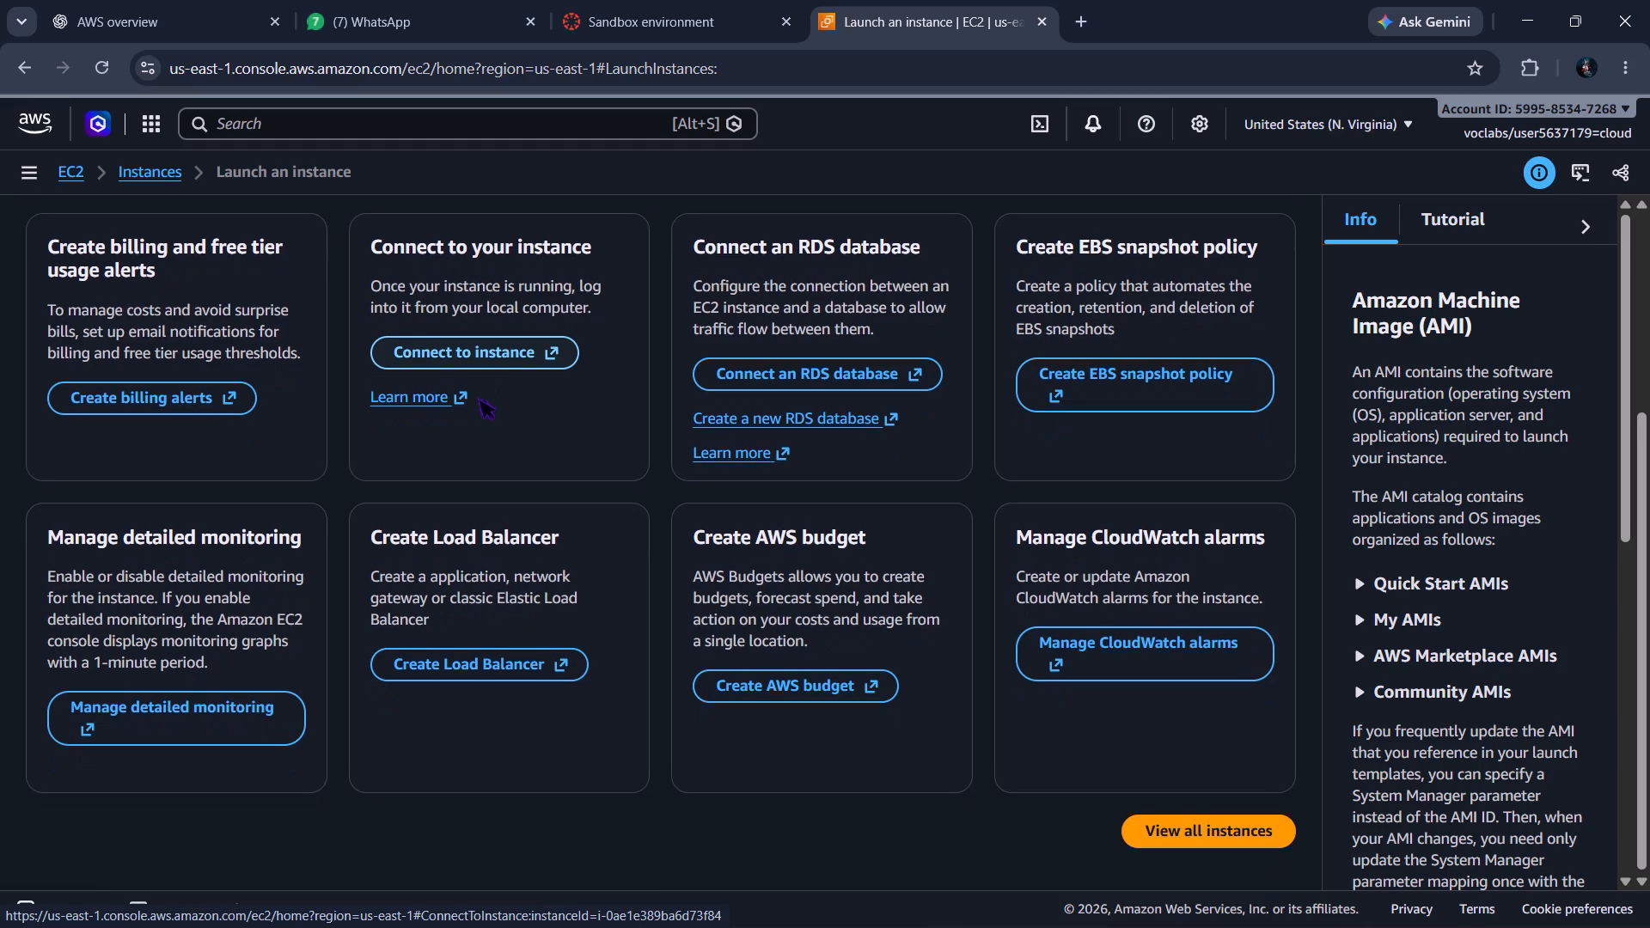
scroll(479, 394, "down", 6)
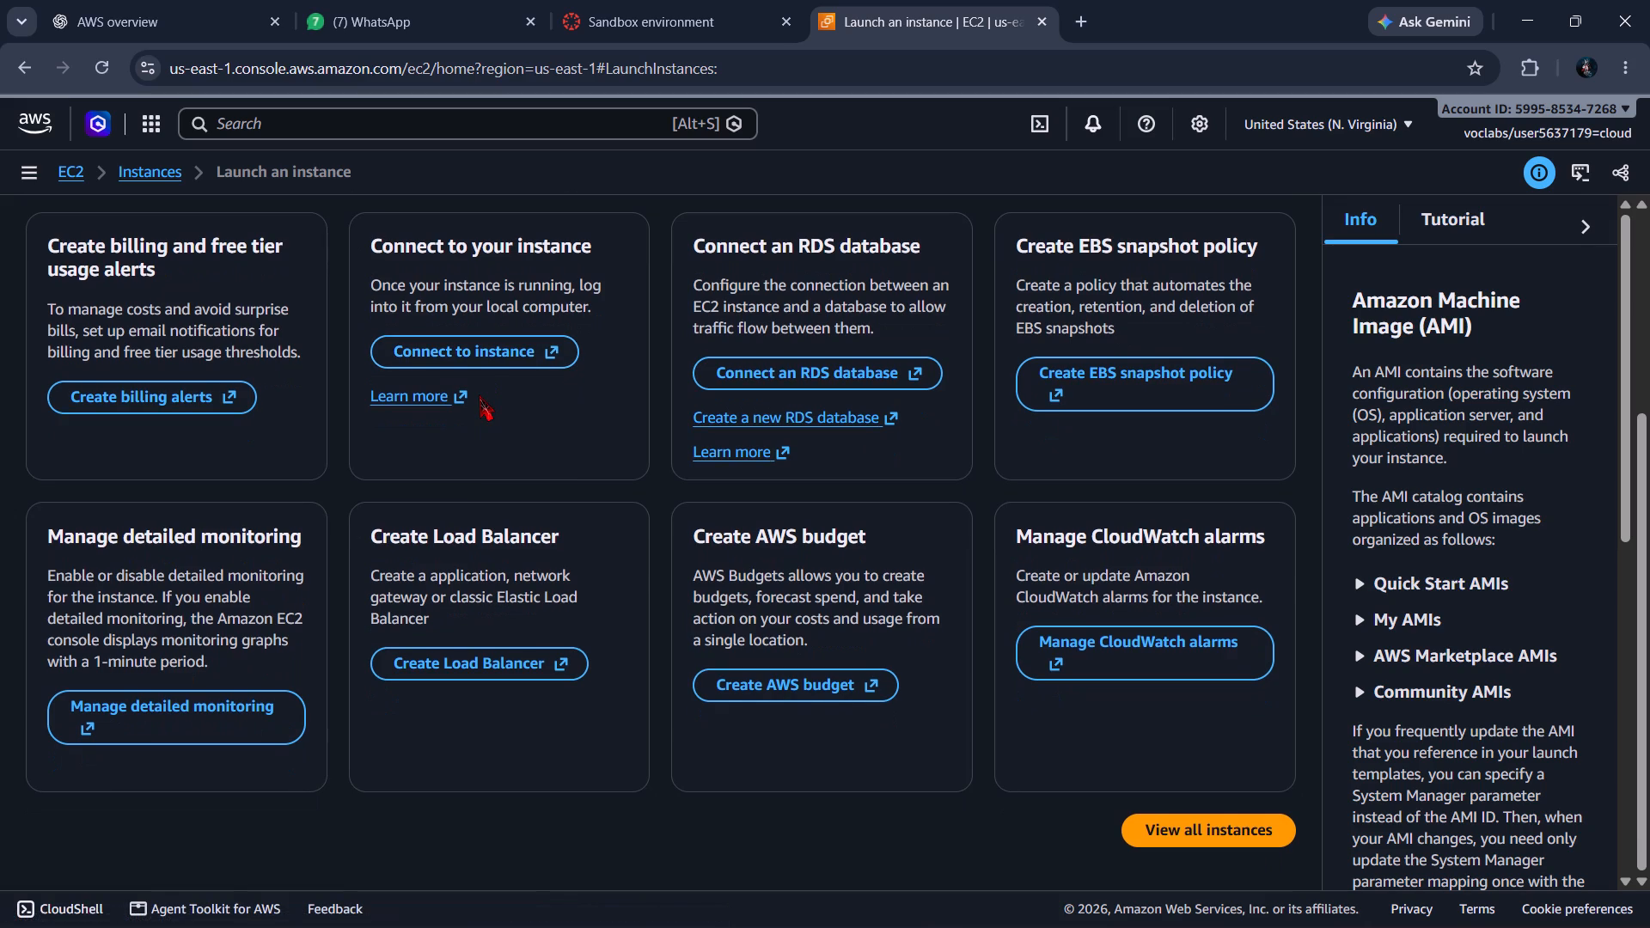
scroll(479, 394, "down", 1)
scroll(479, 394, "up", 3)
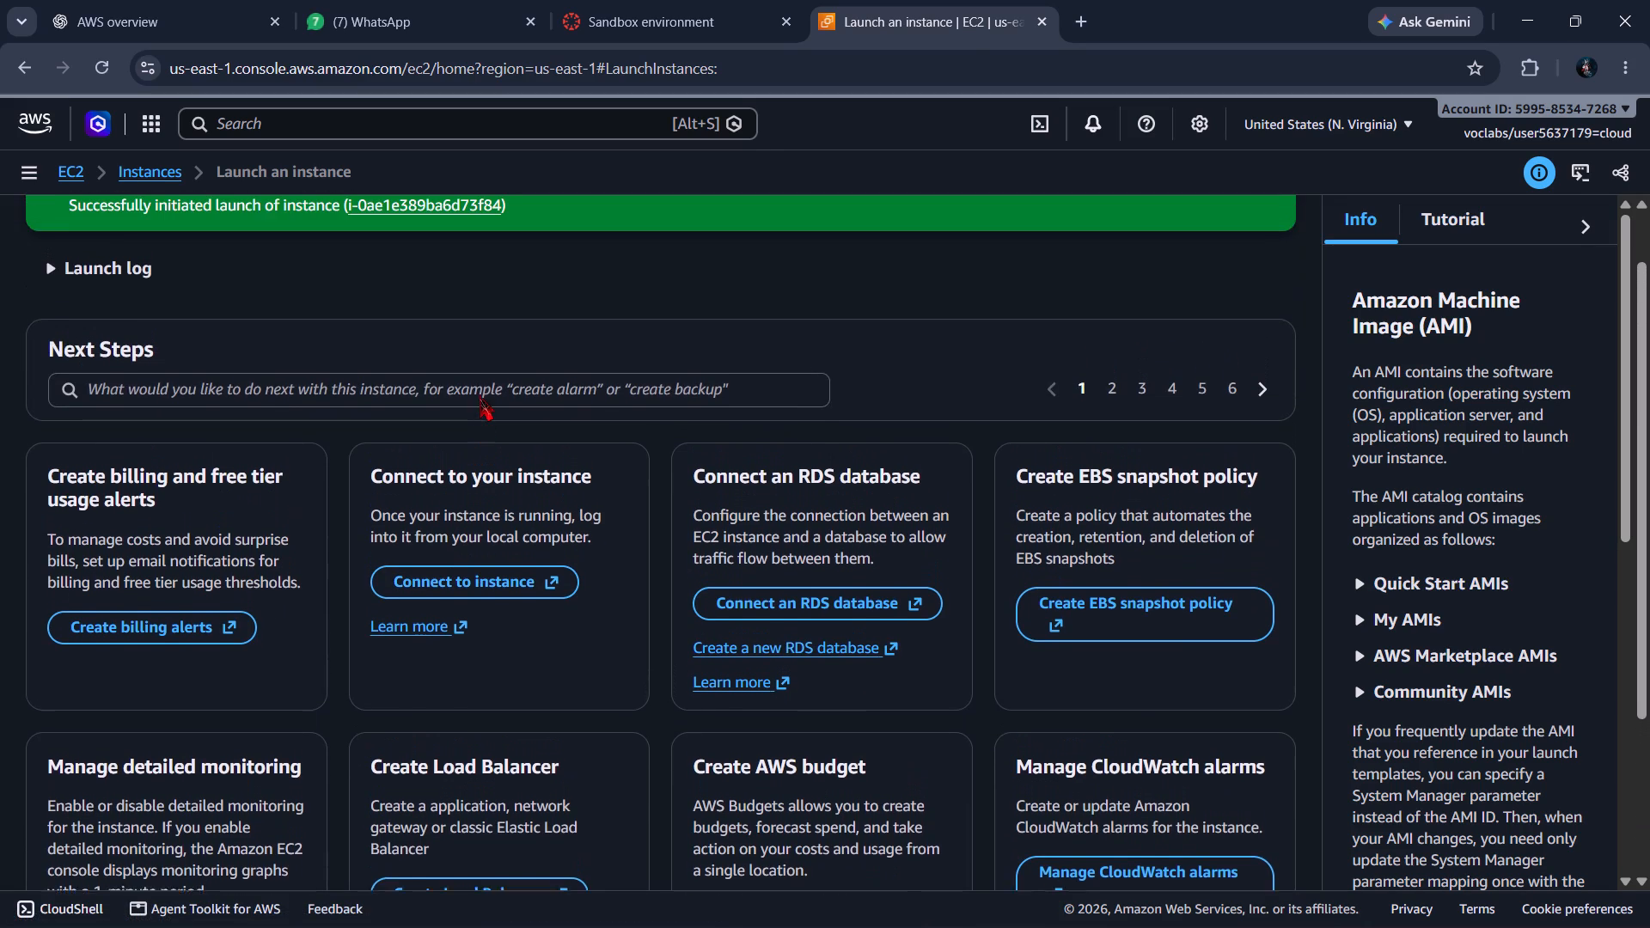
scroll(479, 394, "up", 2)
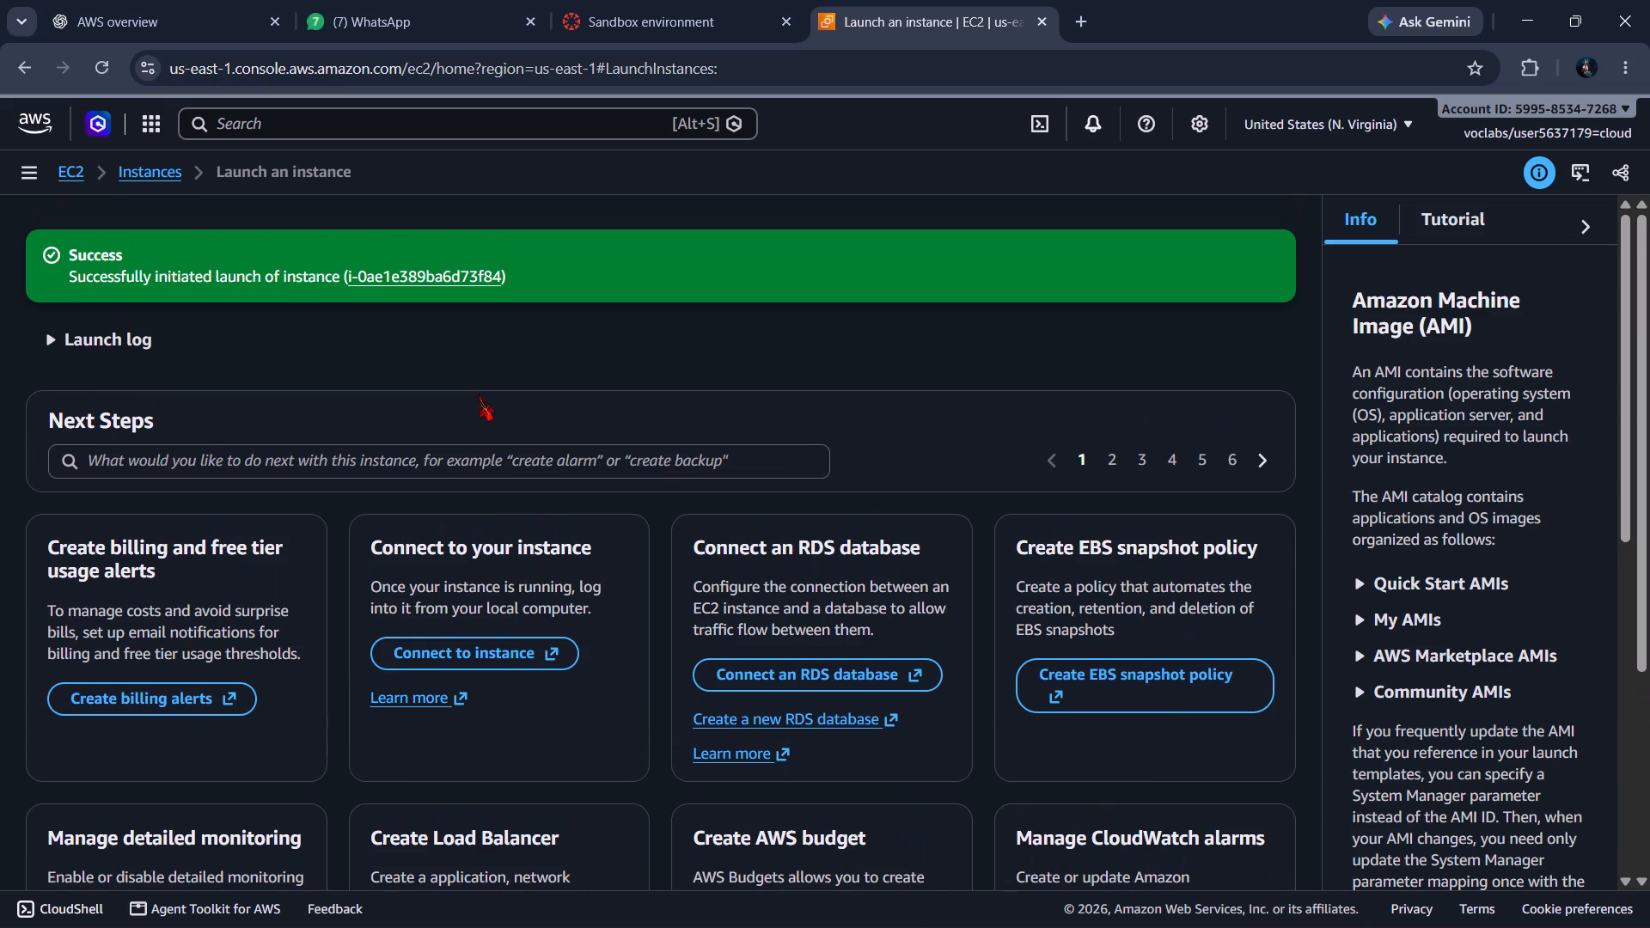
scroll(479, 394, "up", 2)
Go over the Next Steps cards again, including the RDS database, EBS snapshot policy, AWS budget and CloudWatch alarms options.
scroll(766, 581, "down", 1)
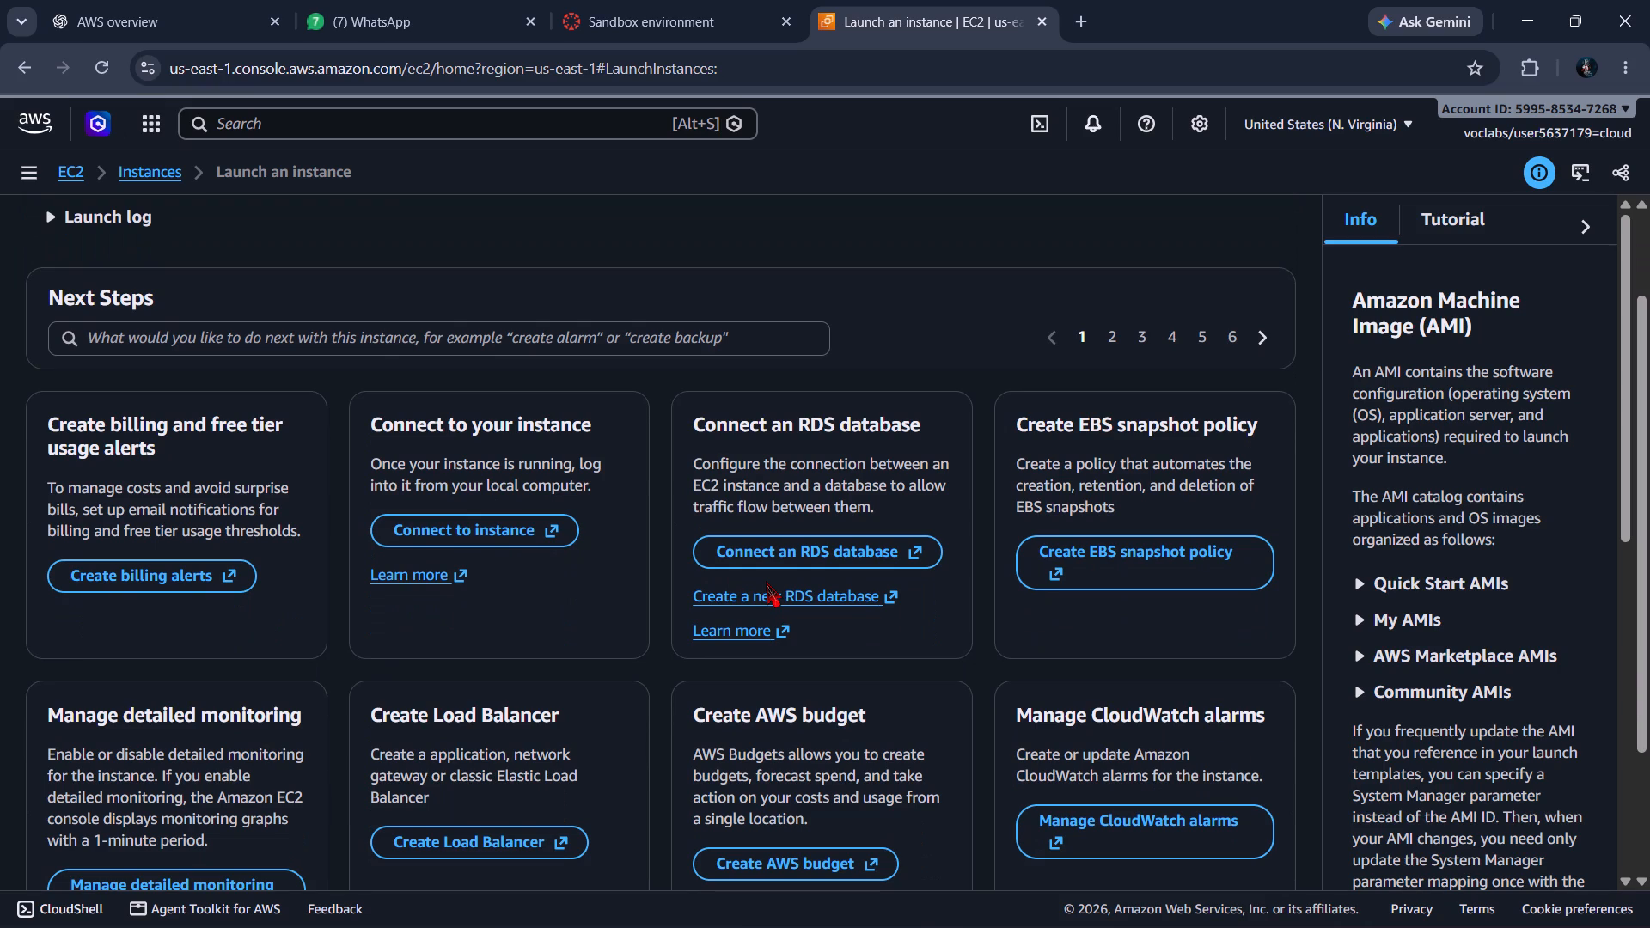
scroll(766, 581, "right", 1)
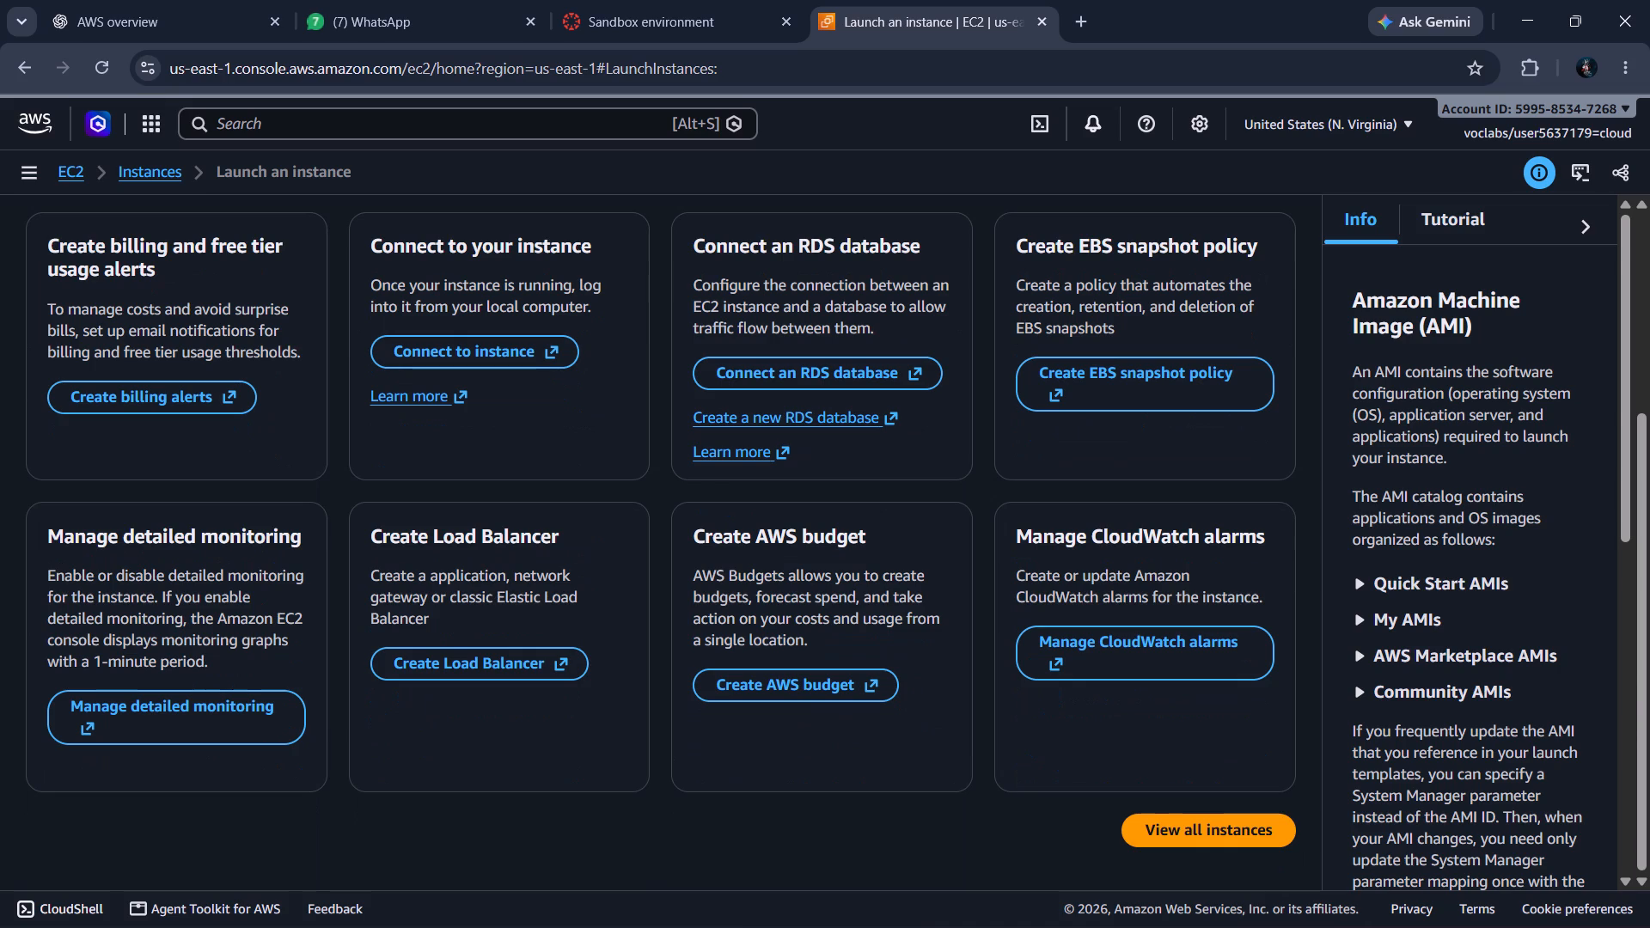
scroll(766, 581, "down", 3)
scroll(766, 581, "up", 1)
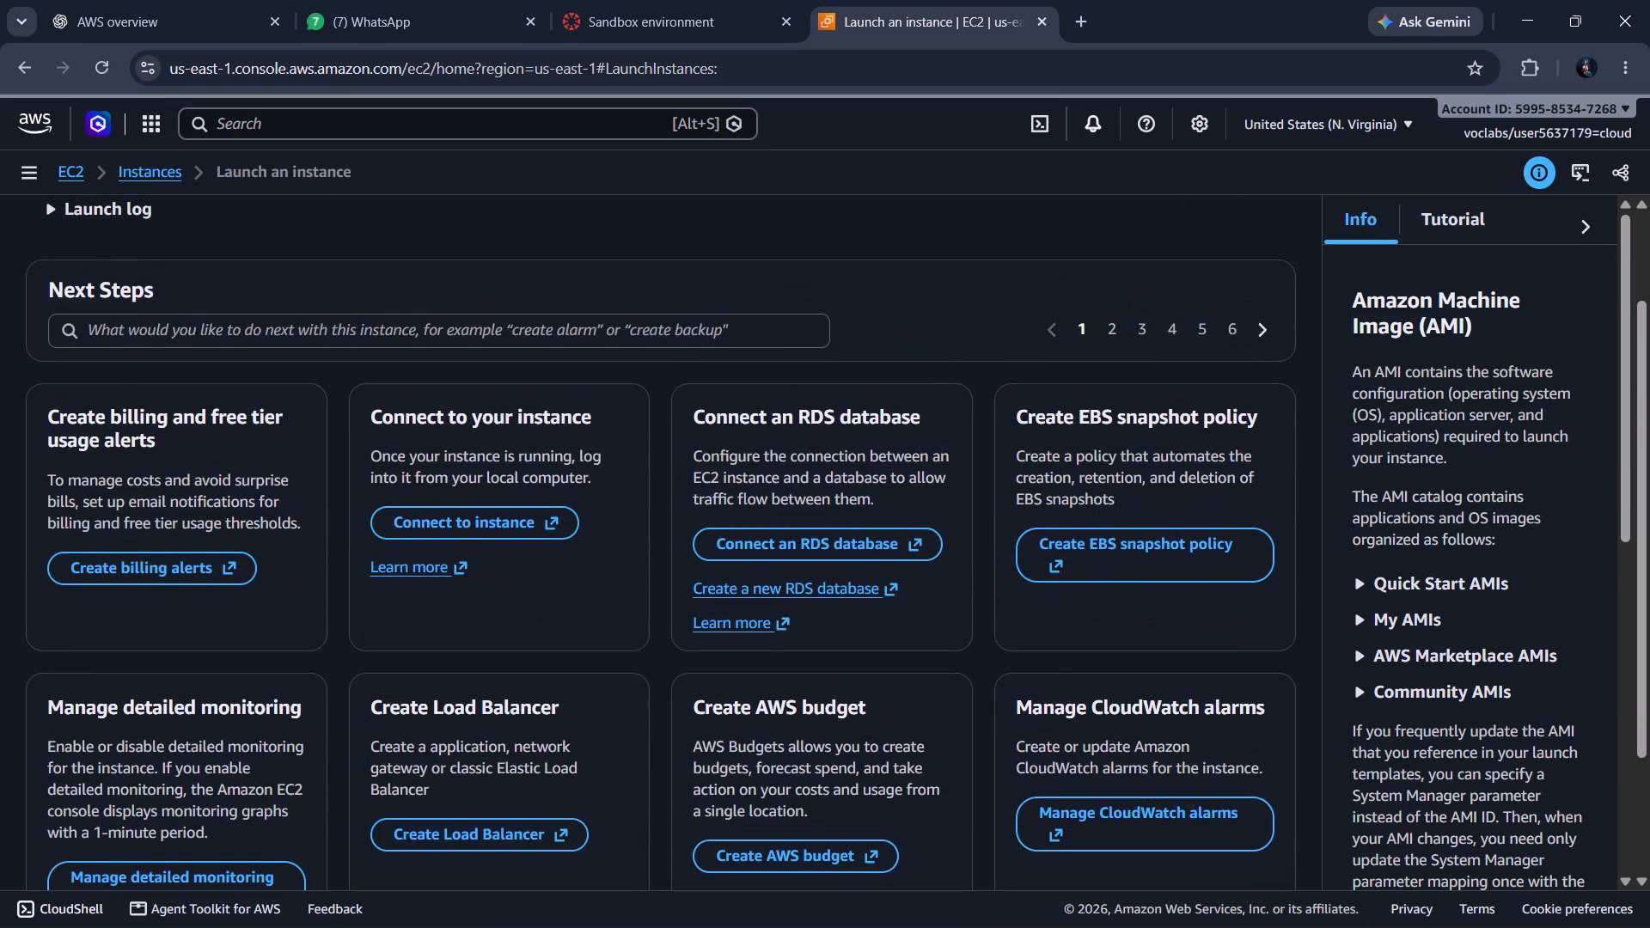
scroll(766, 581, "up", 6)
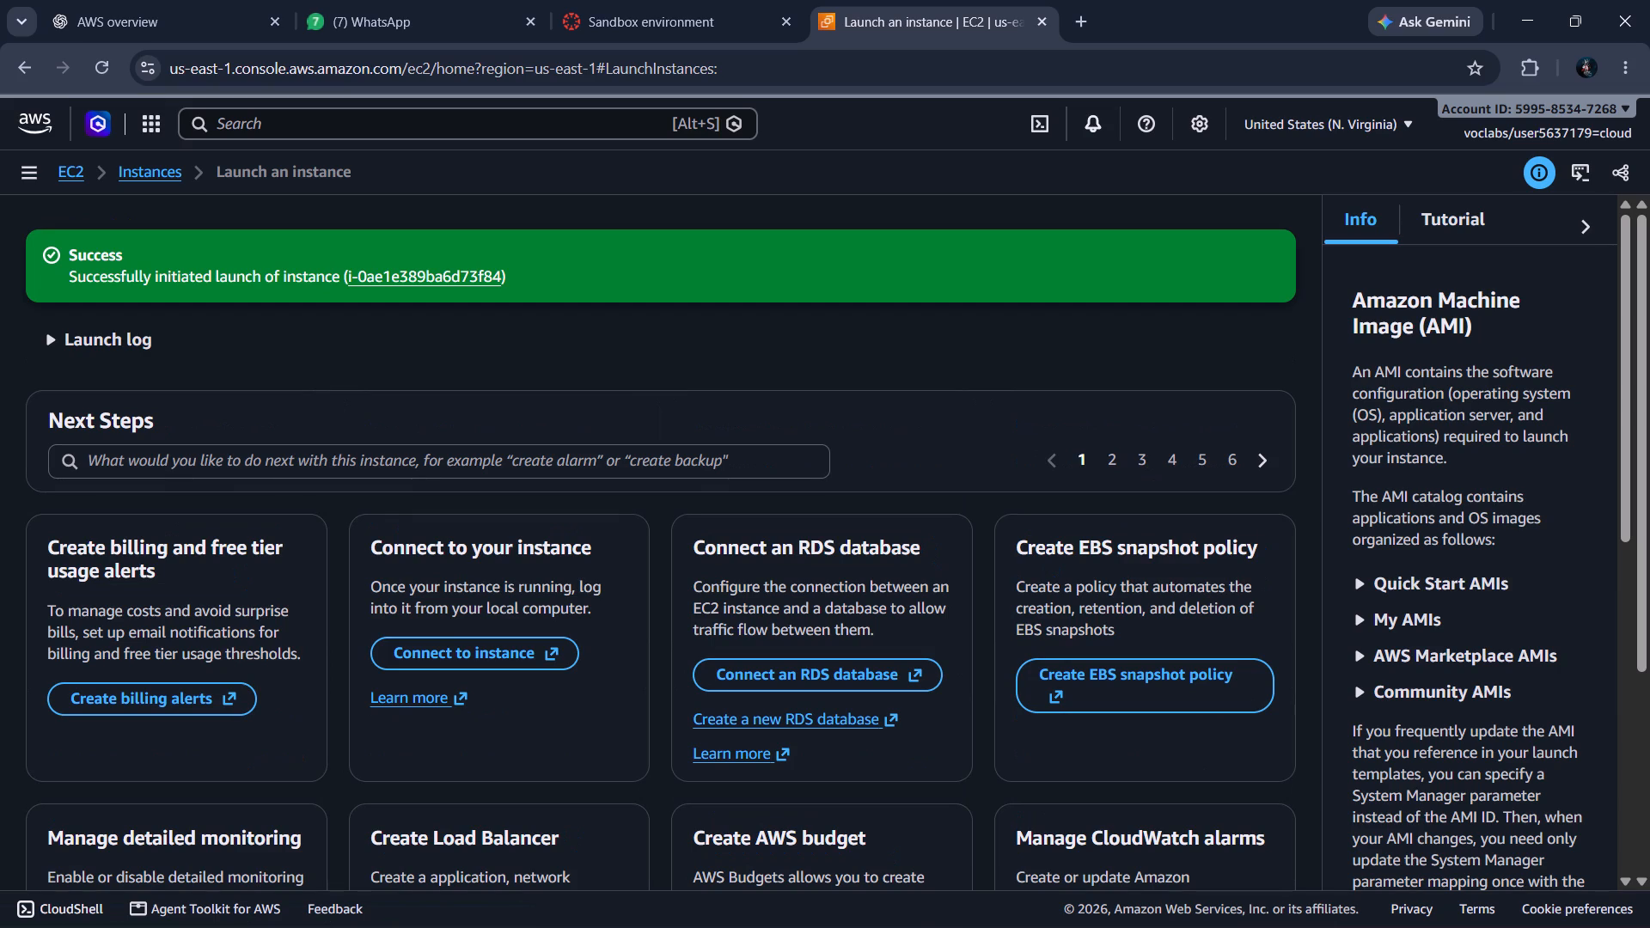
scroll(766, 581, "down", 1)
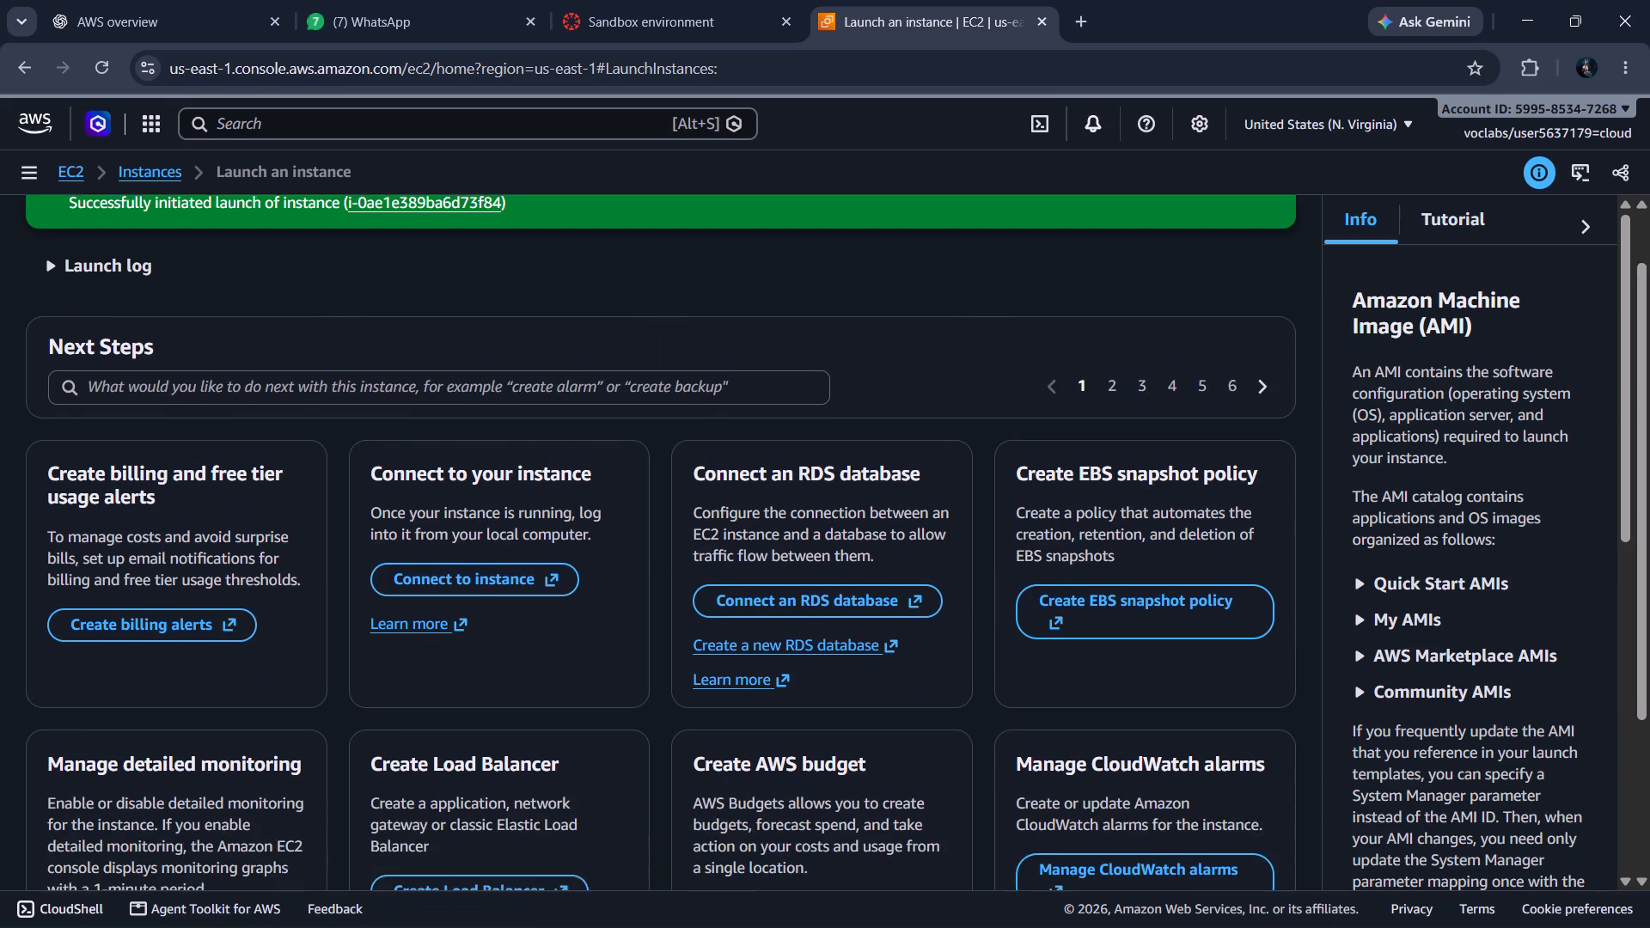
scroll(766, 581, "down", 1)
scroll(766, 581, "right", 1)
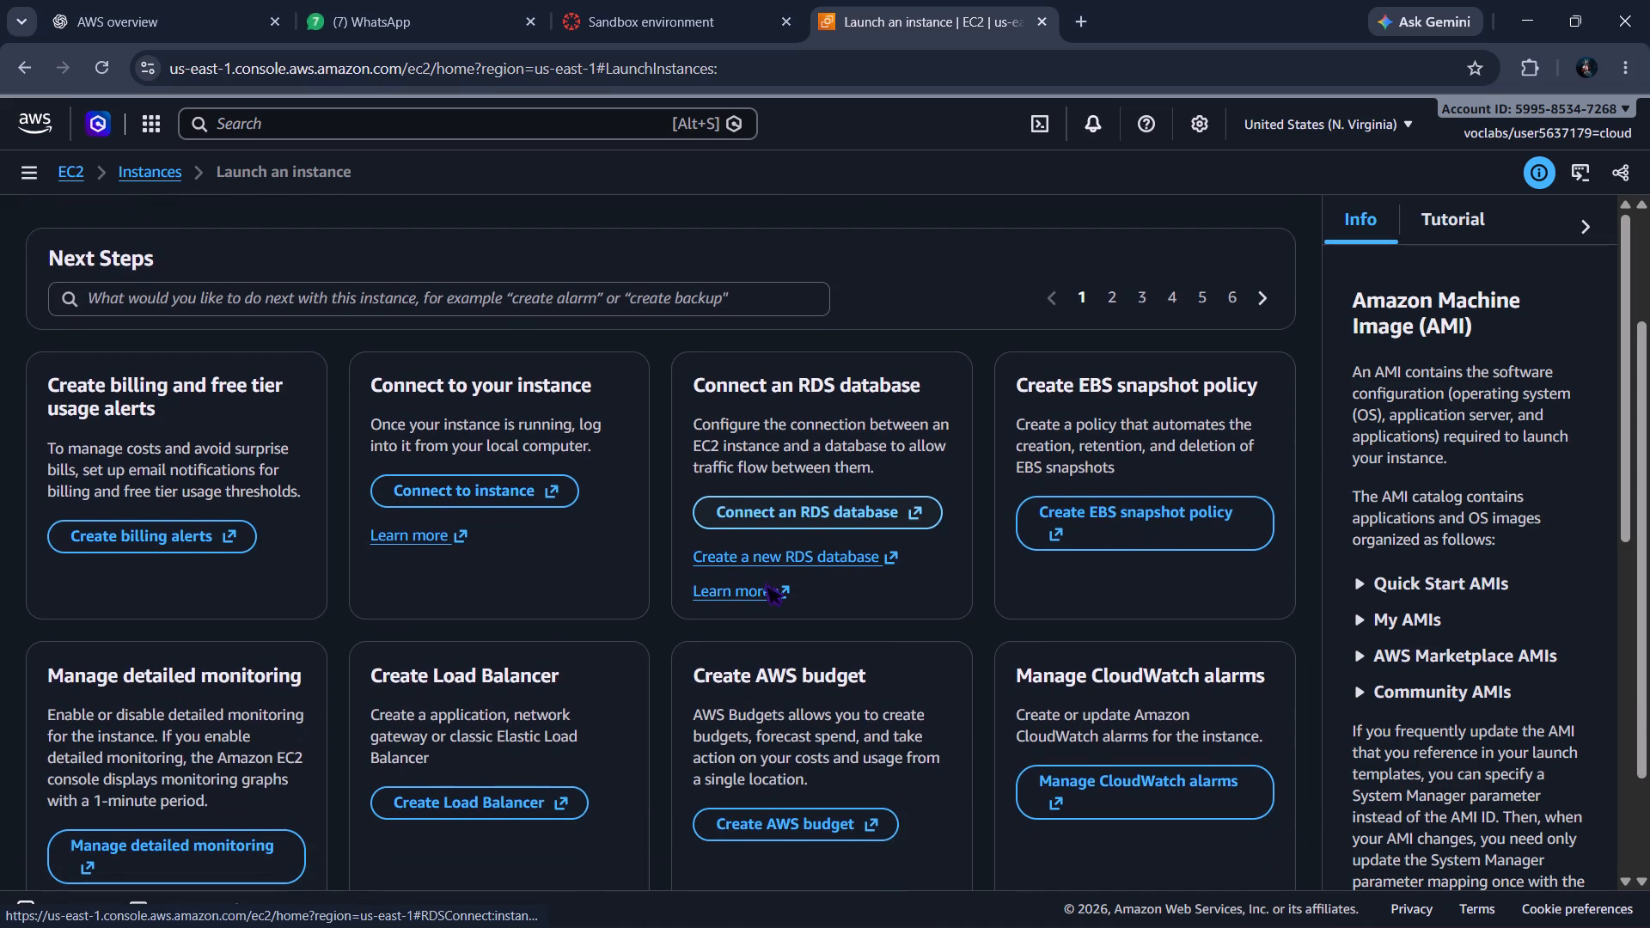
scroll(766, 581, "right", 1)
scroll(766, 581, "up", 4)
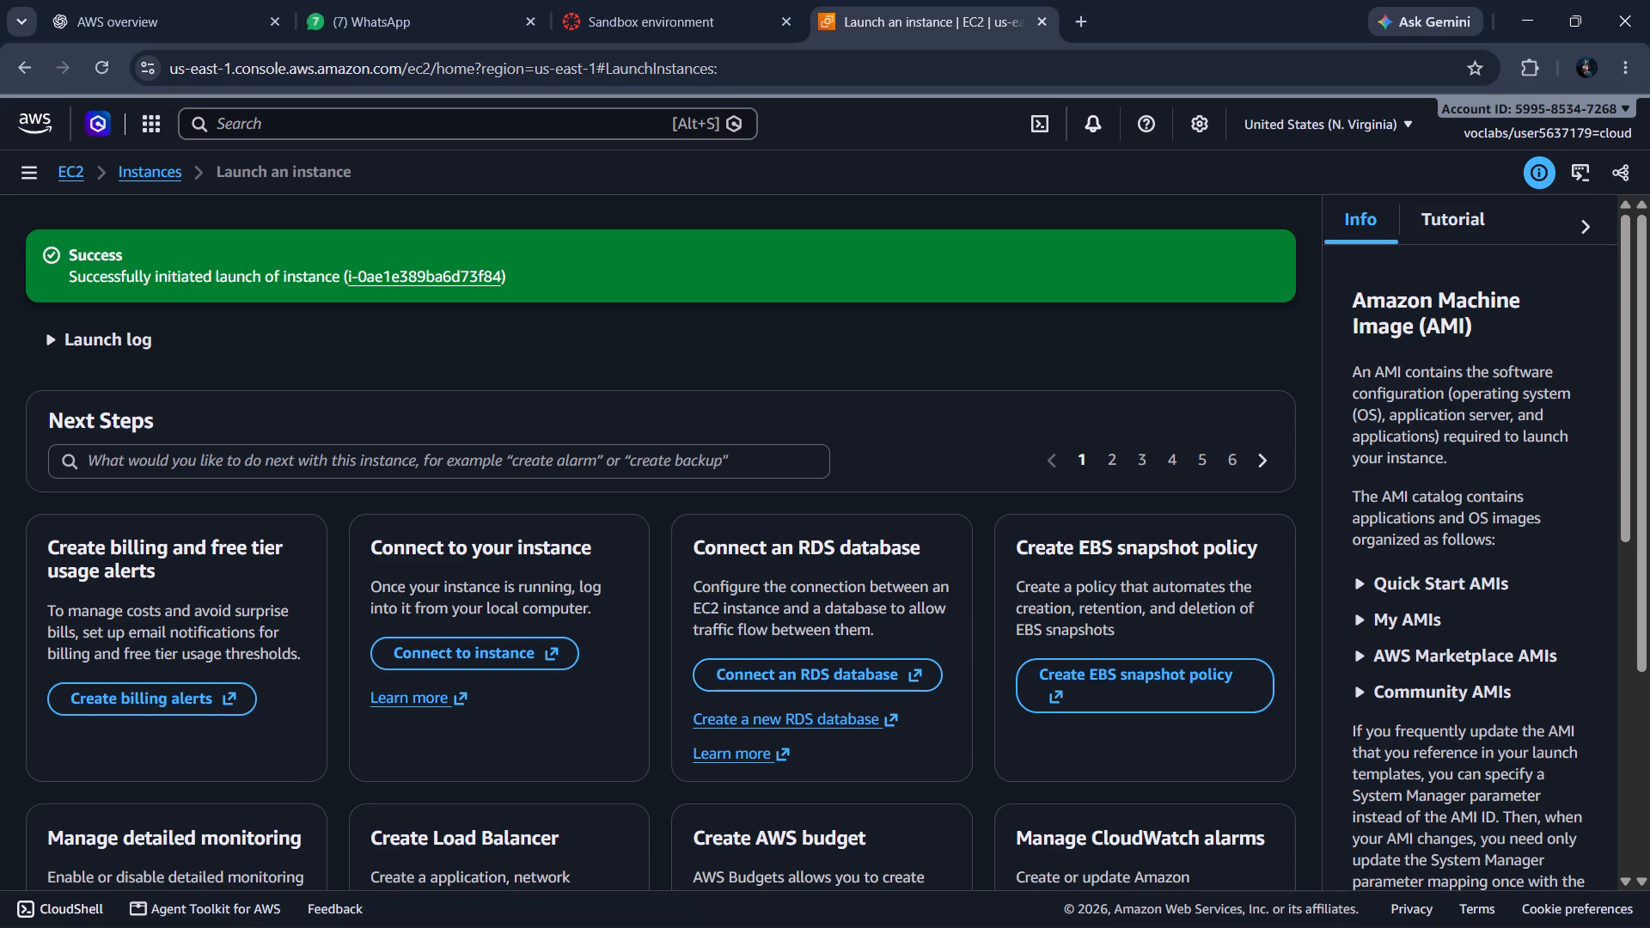
scroll(766, 581, "up", 3)
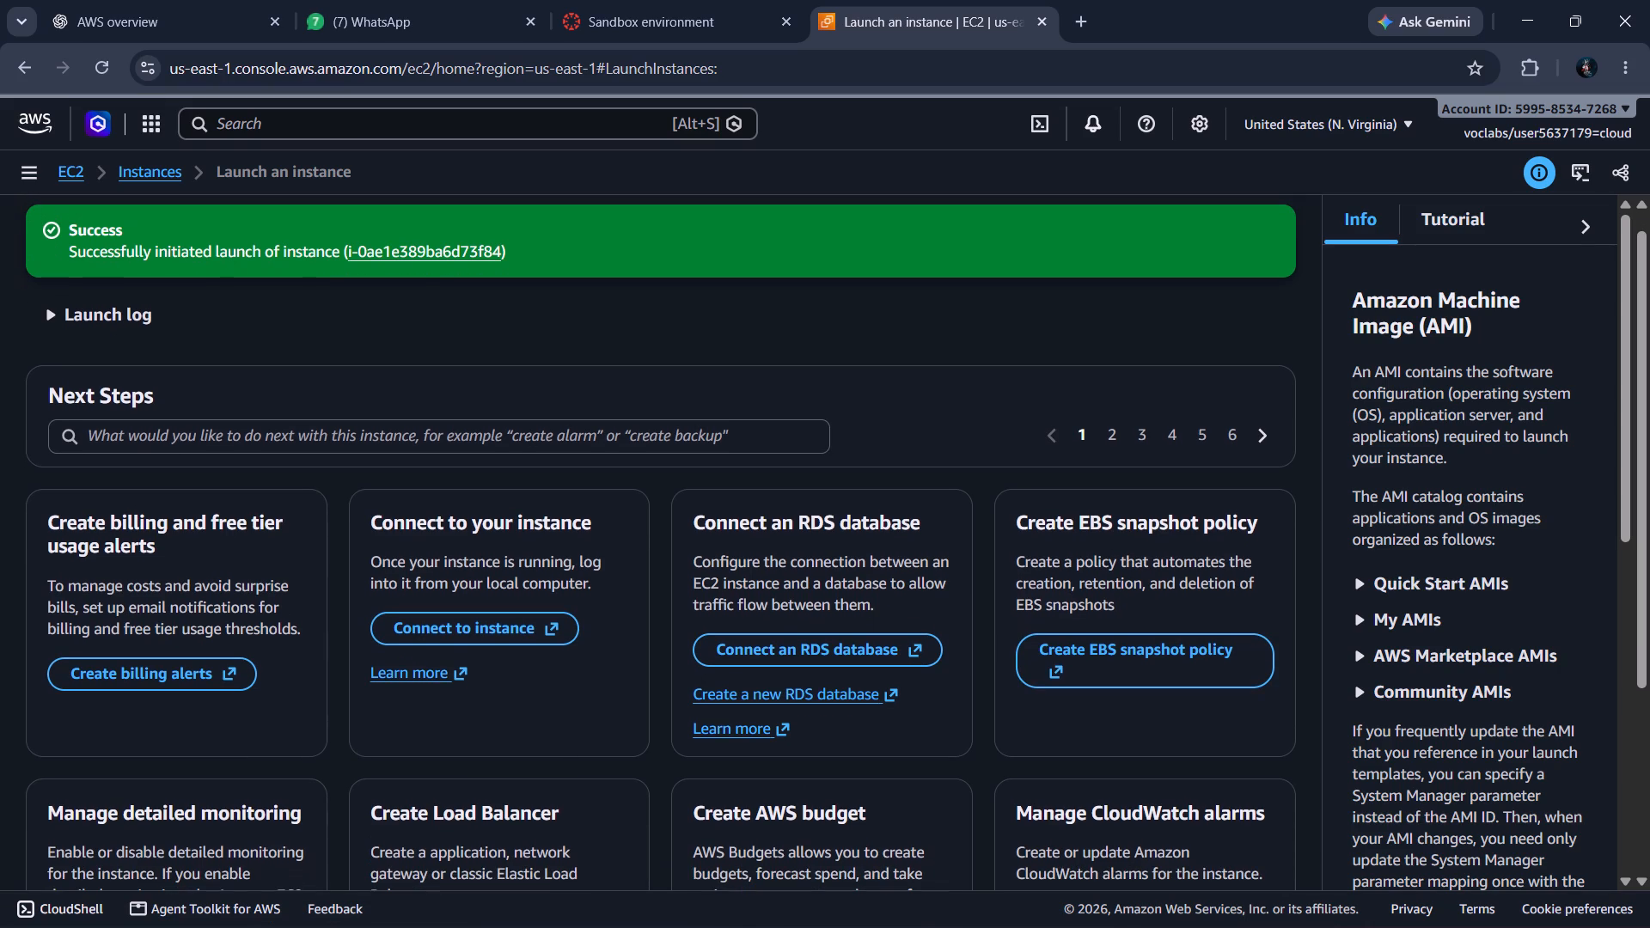
scroll(766, 581, "right", 1)
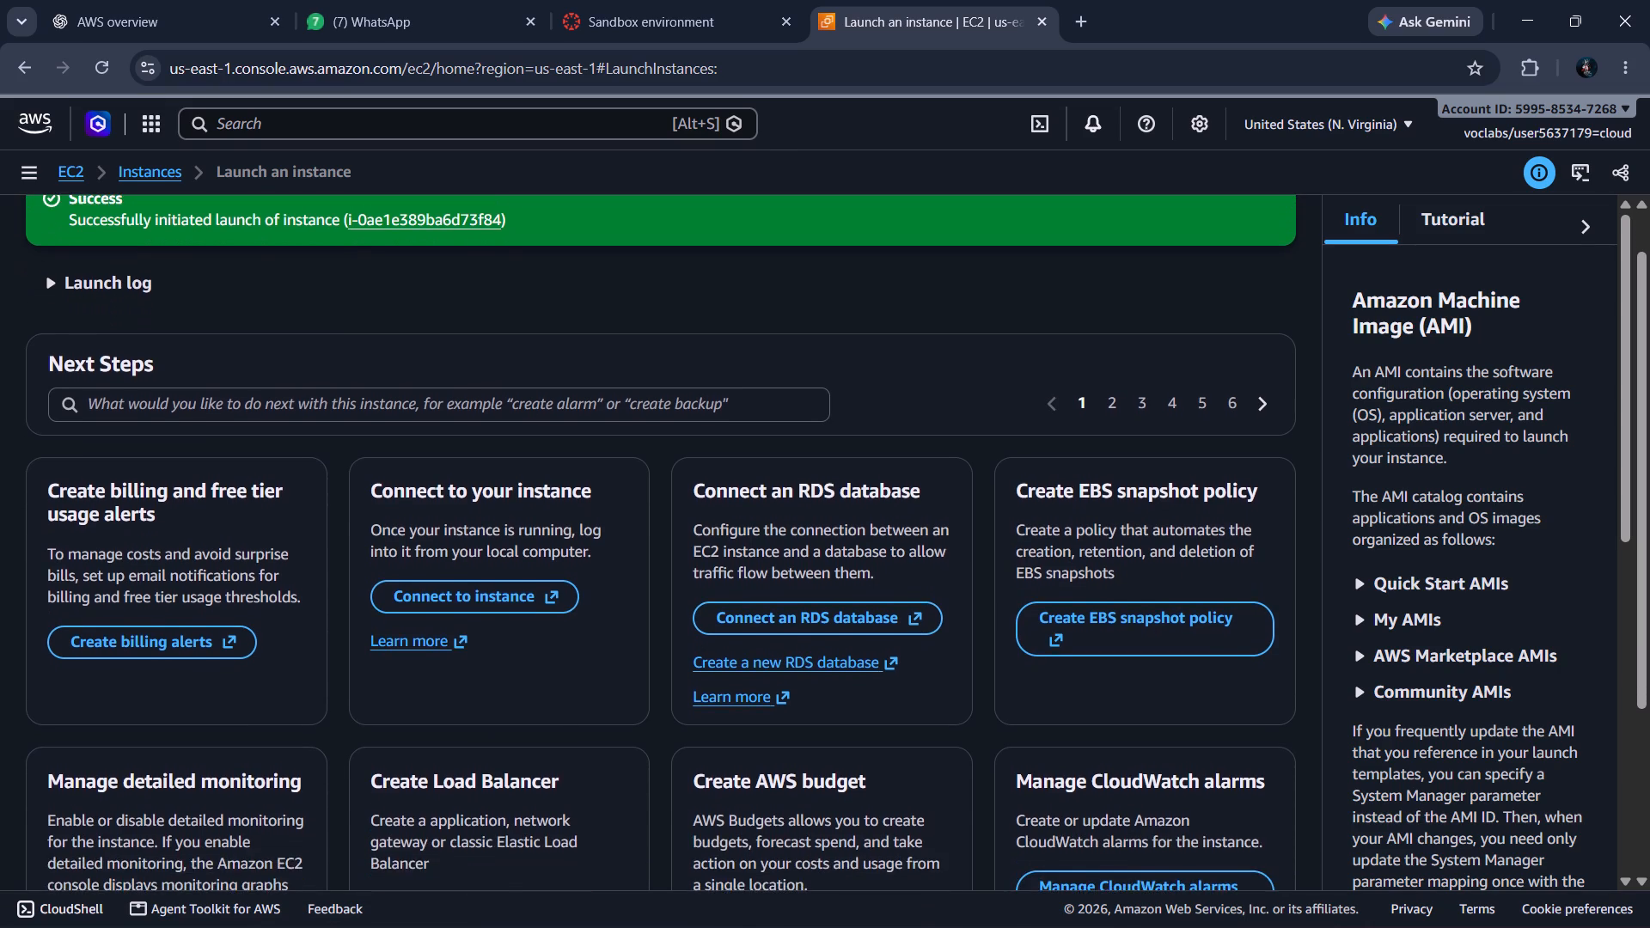
Return from the launch result page to the EC2 Instances list.
left_click(27, 64)
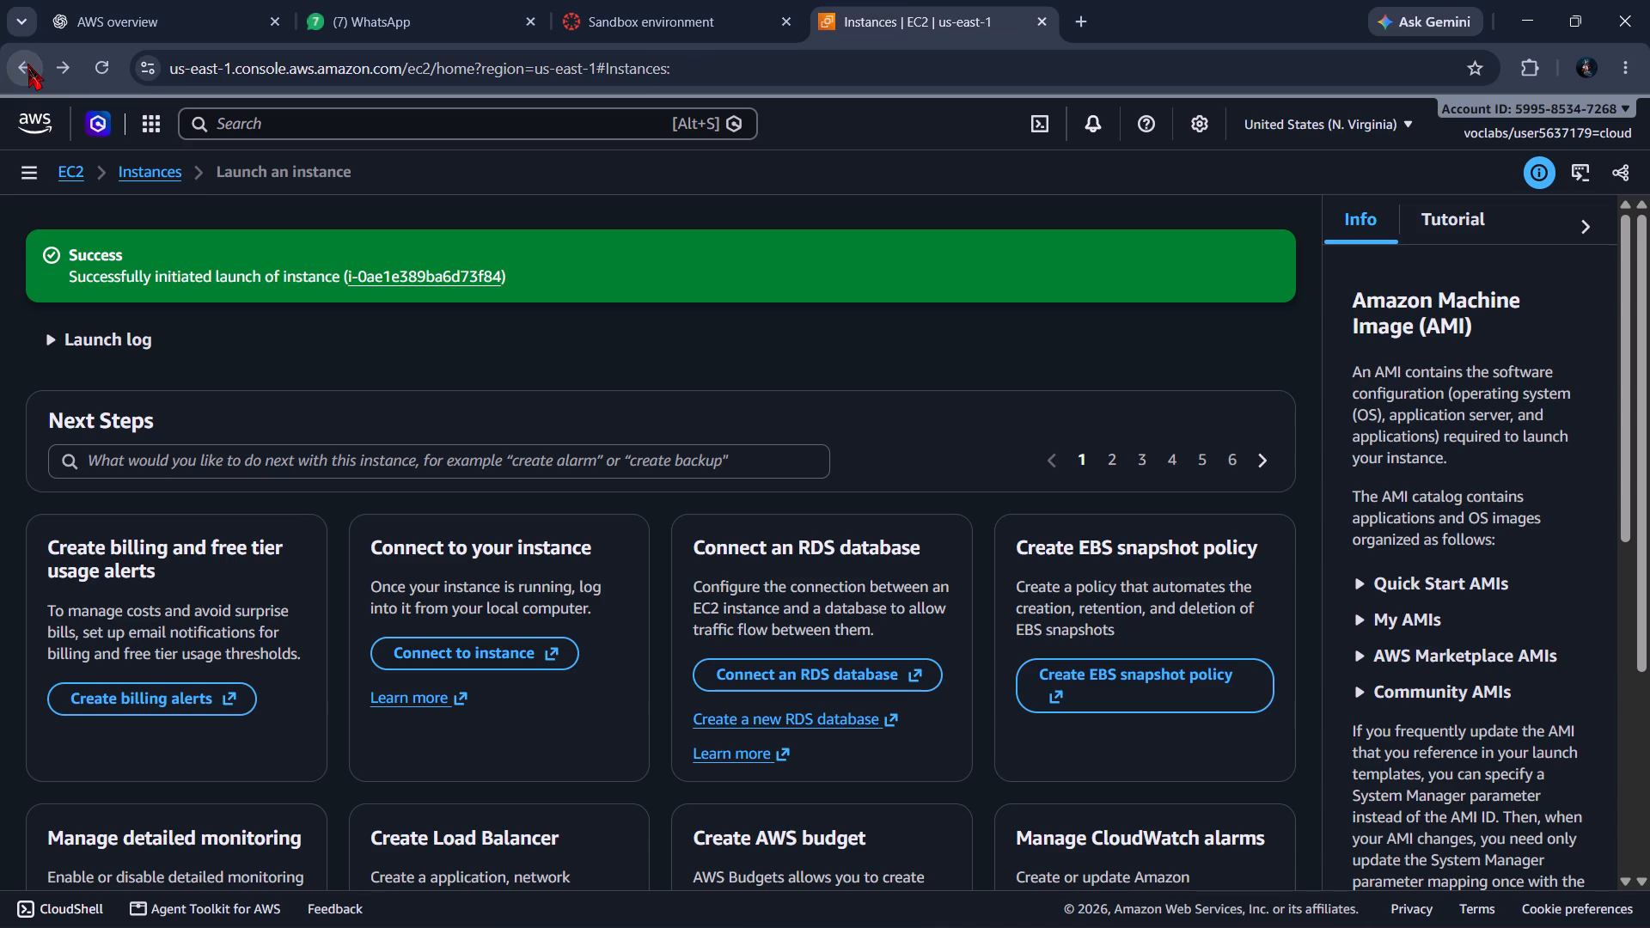
scroll(473, 437, "up", 4)
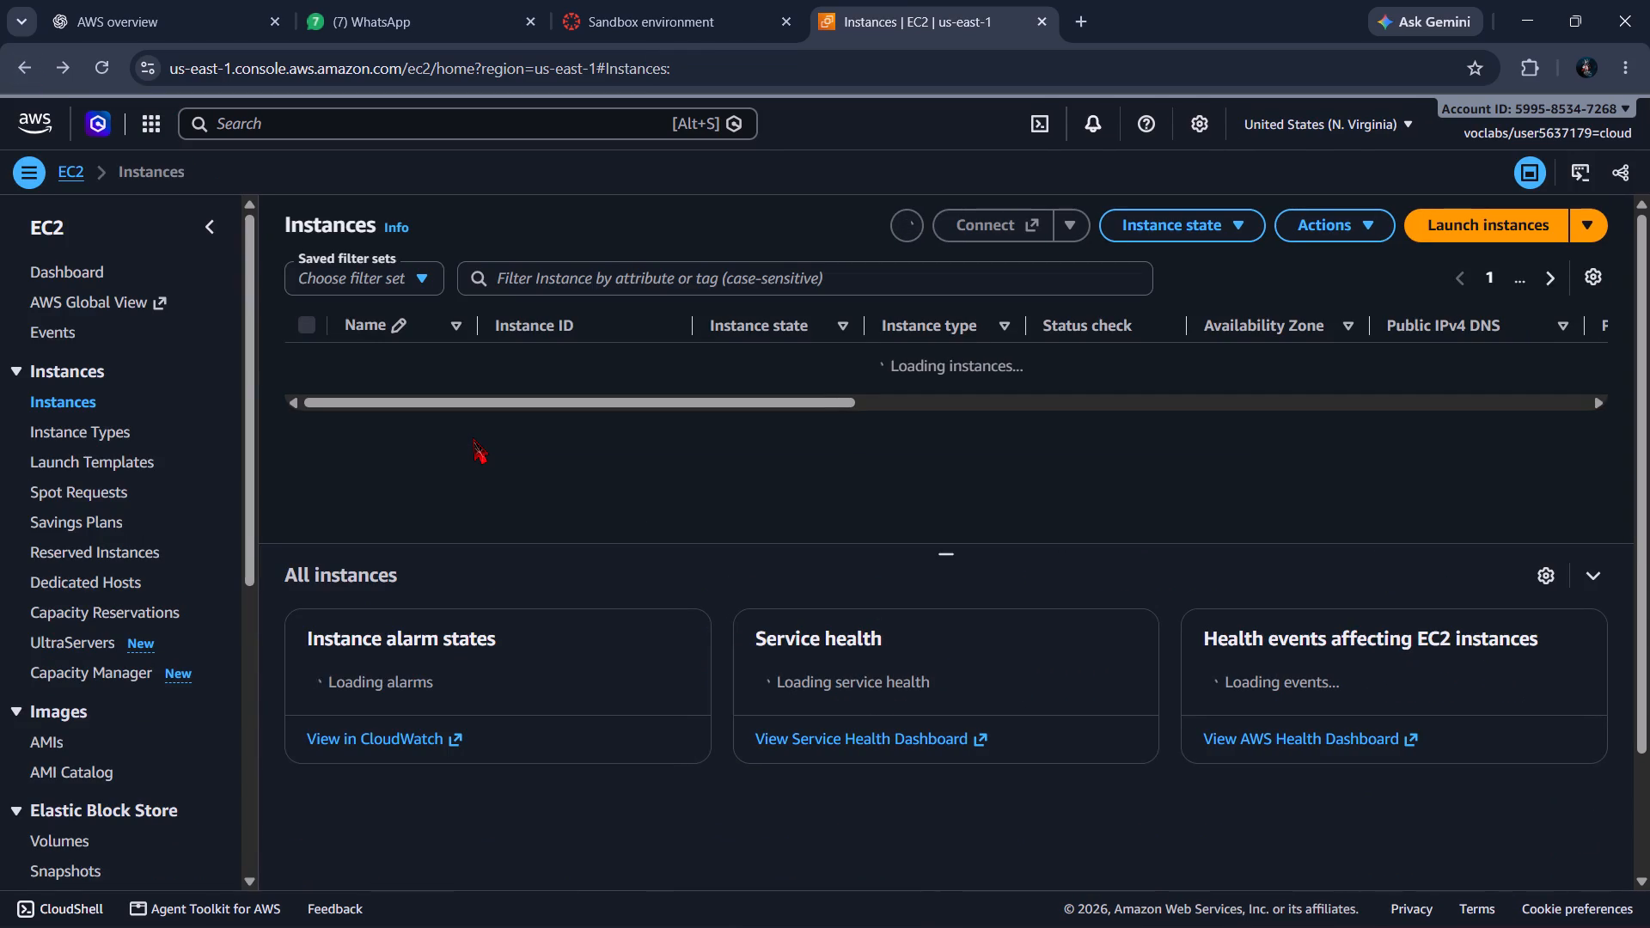
scroll(473, 437, "up", 3)
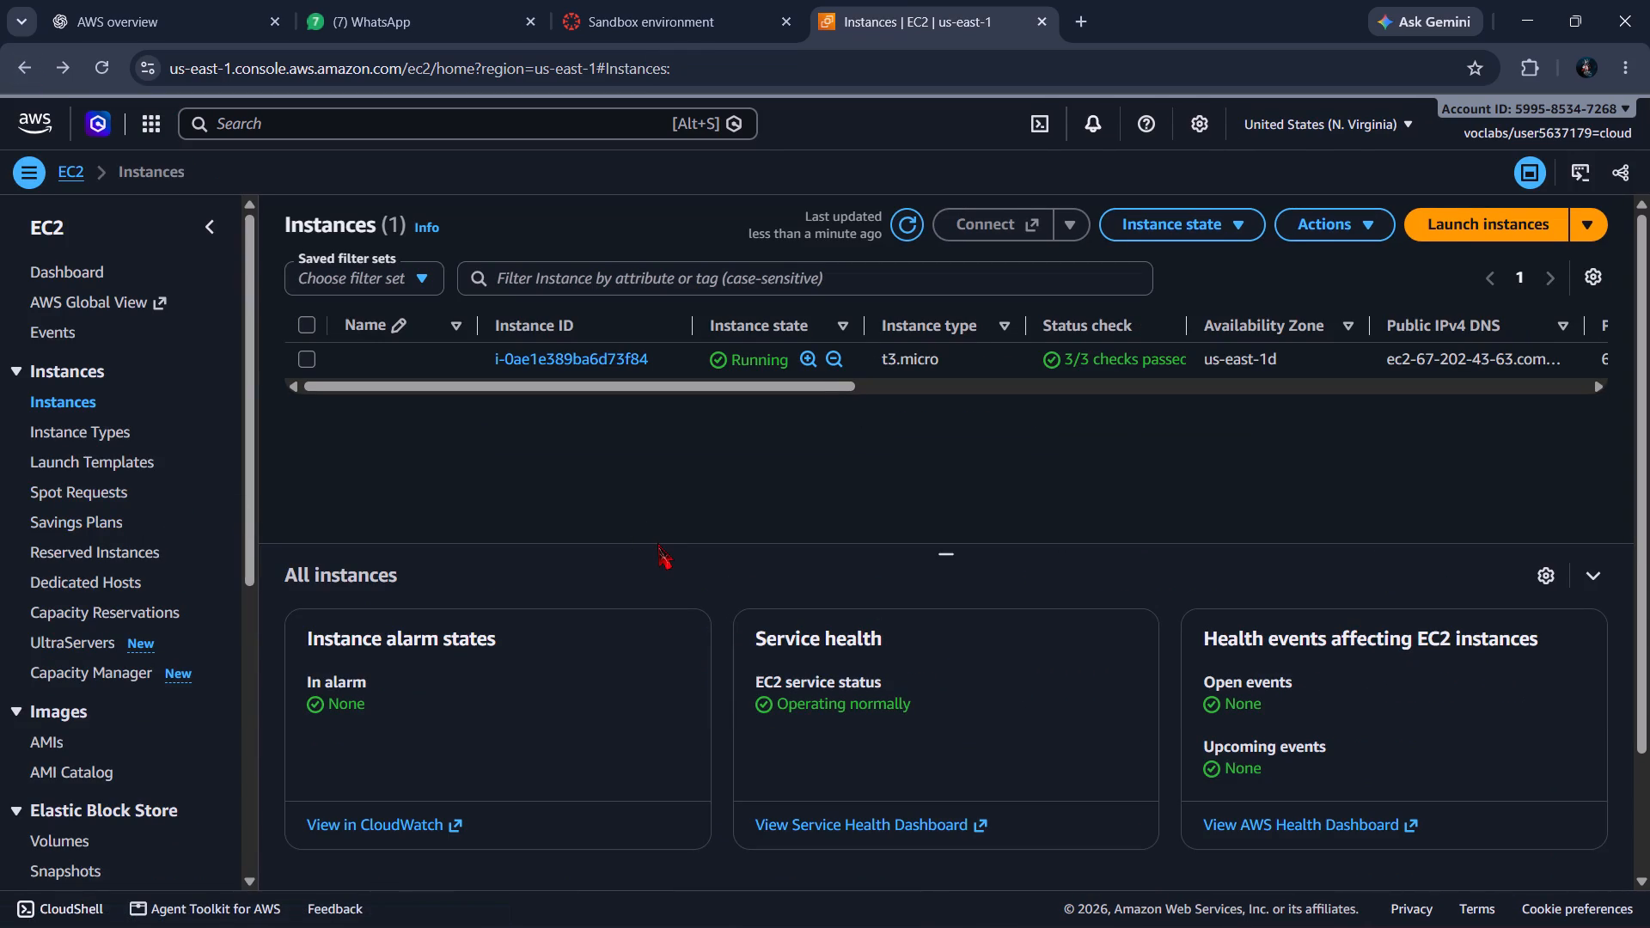
Name the newly launched t3.micro instance "first" in the Instances list and save the name.
left_click(386, 325)
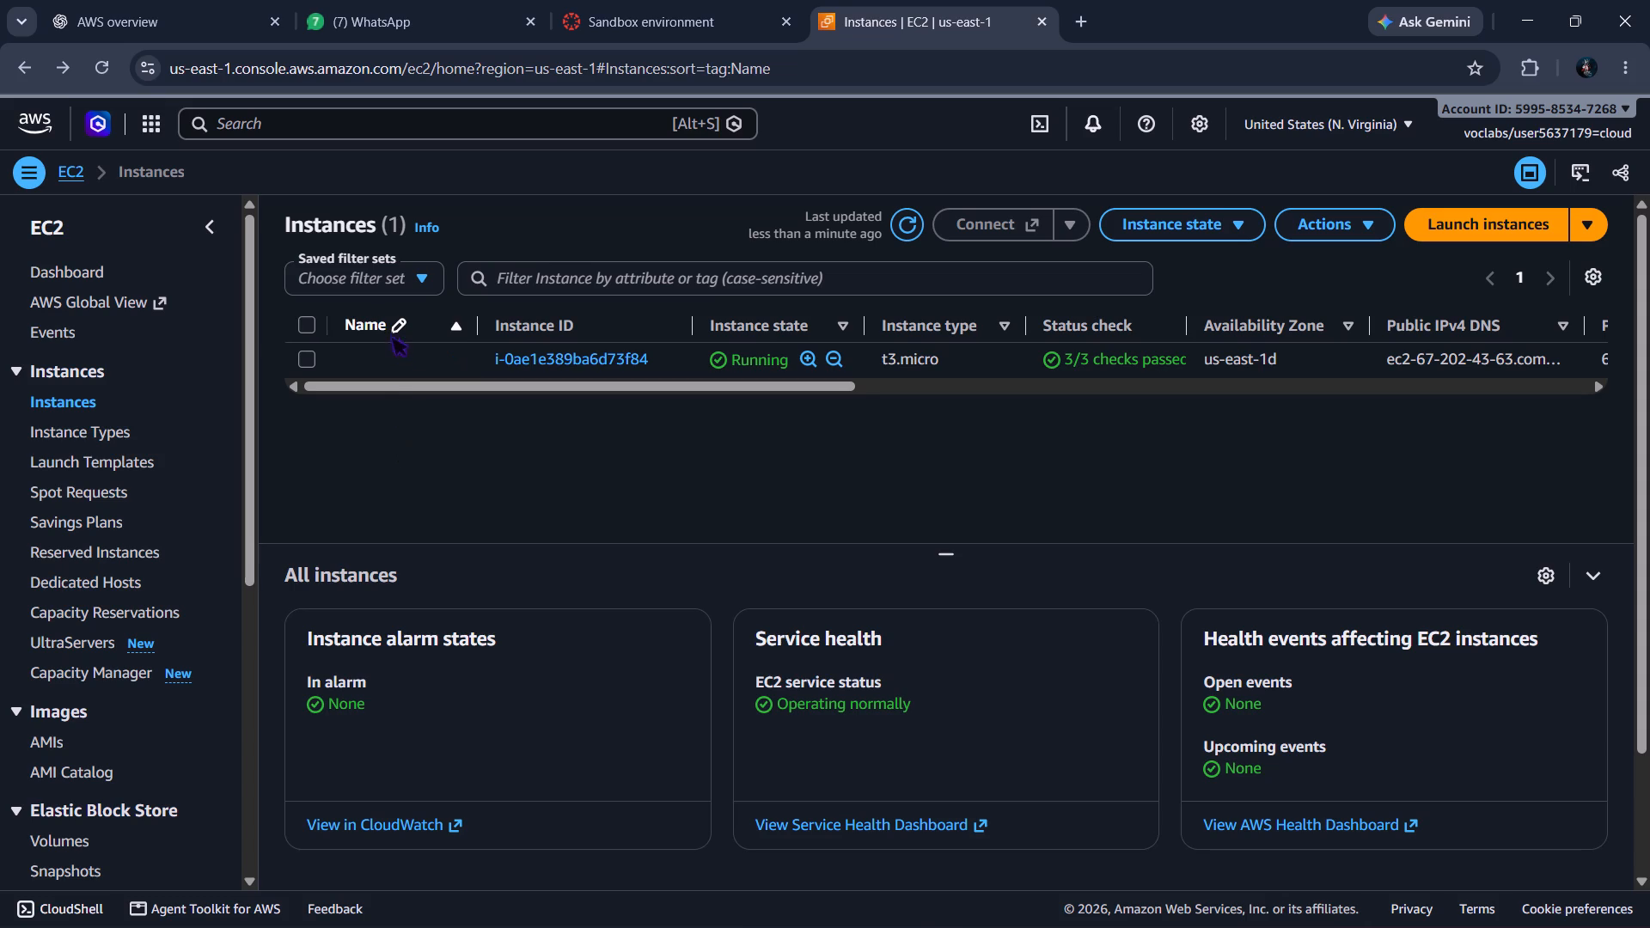
left_click(387, 361)
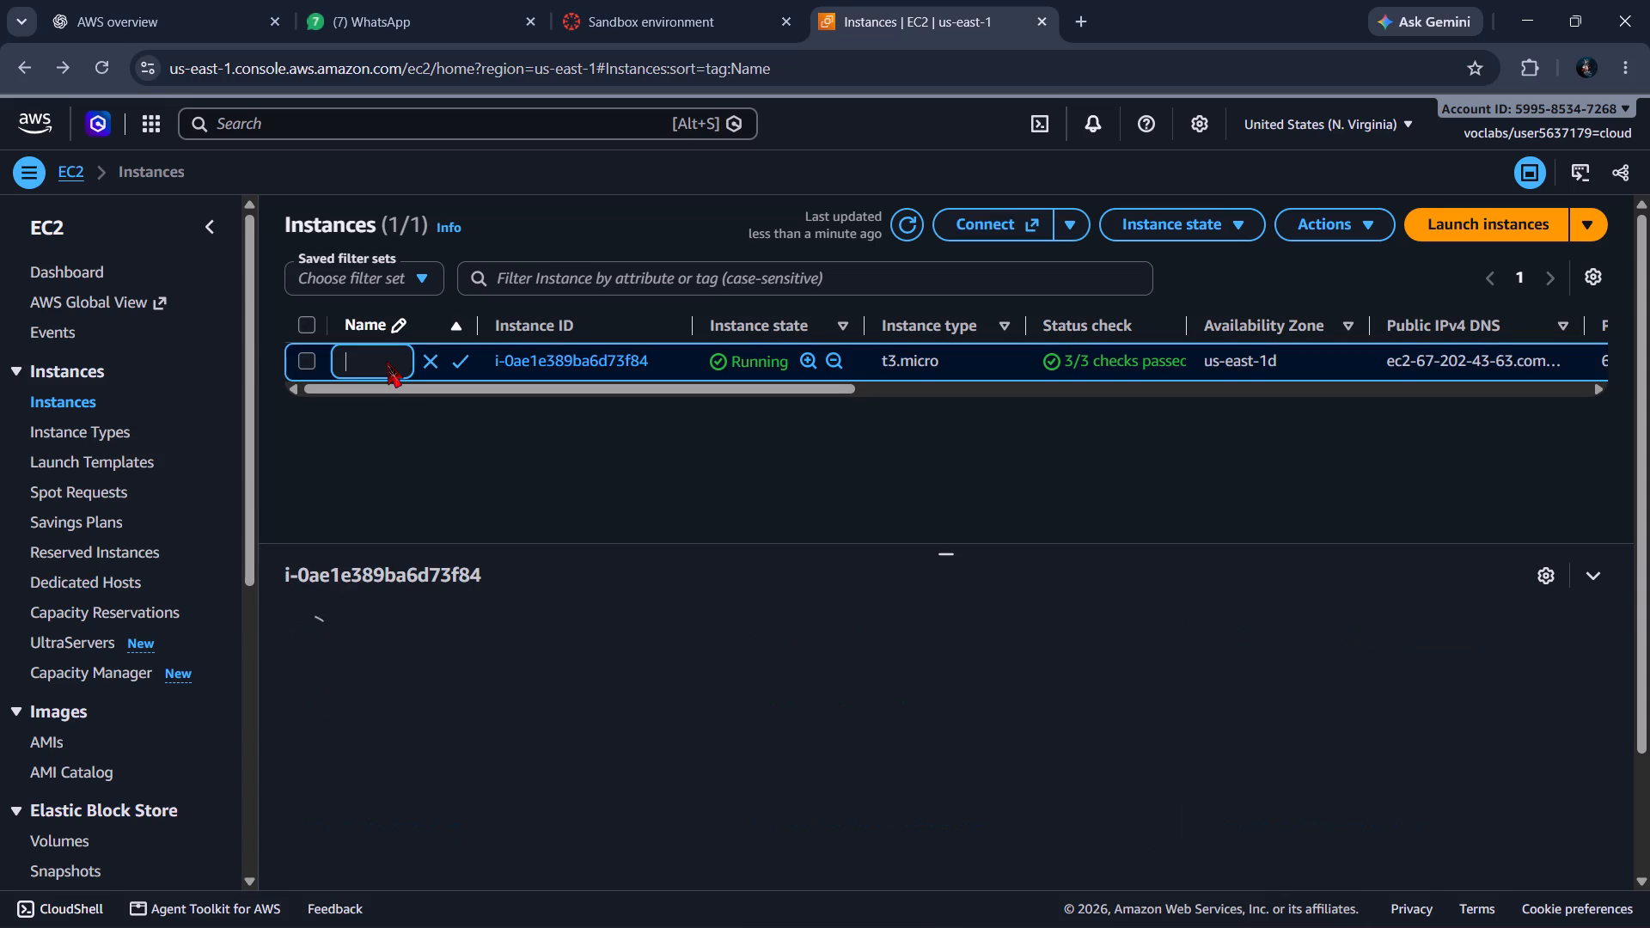
type("first")
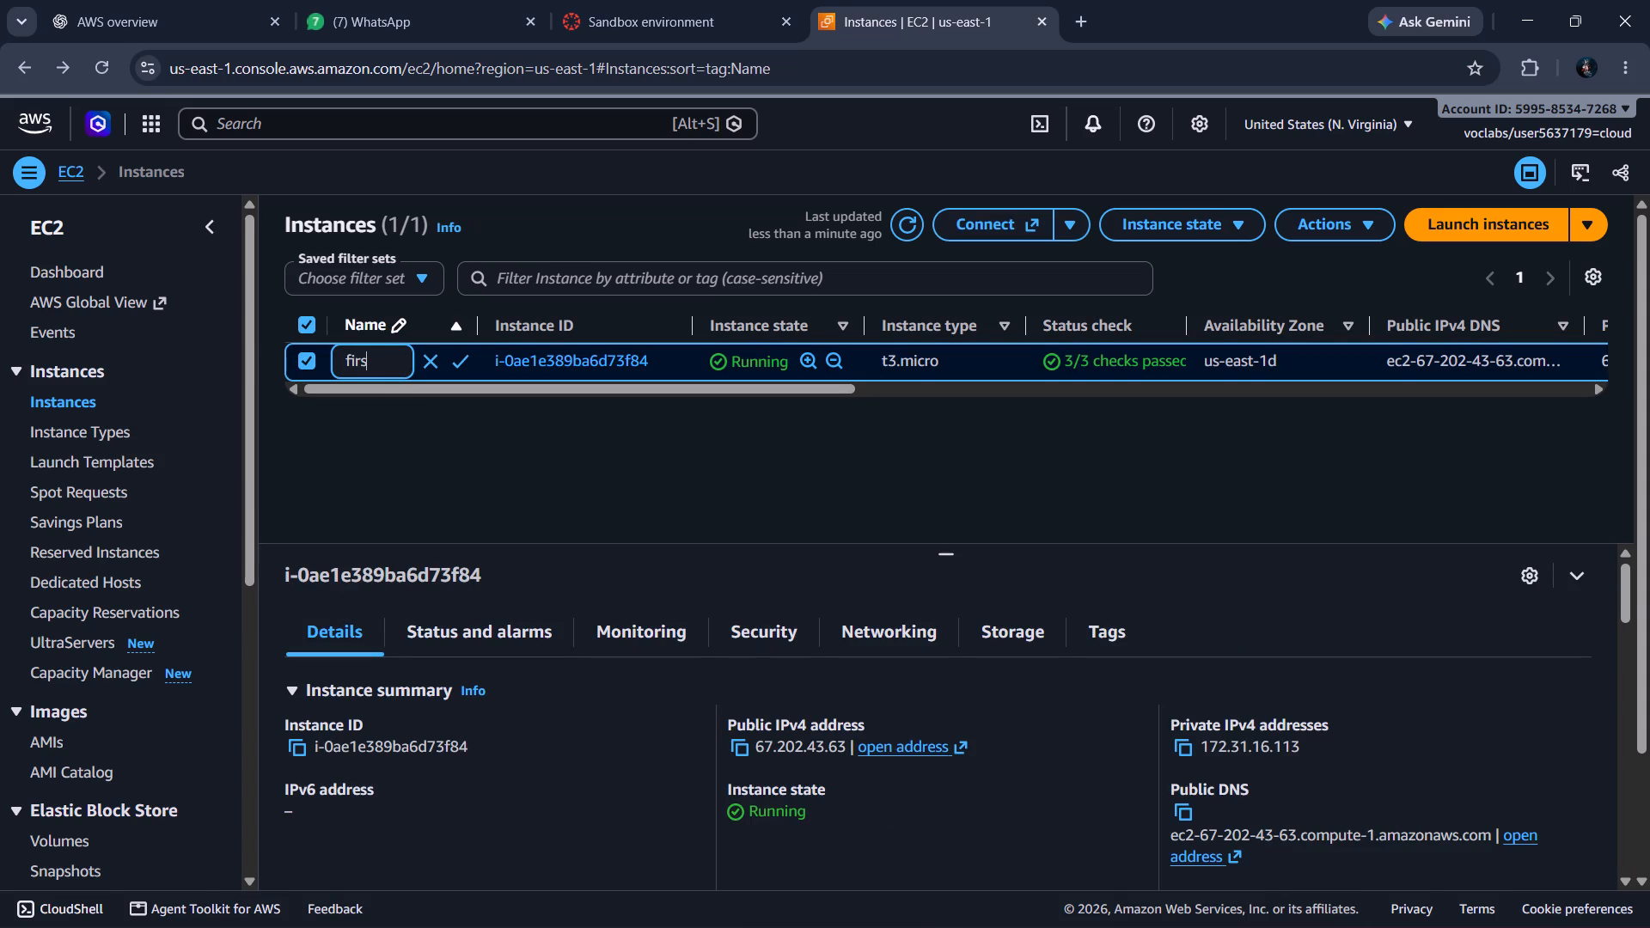
left_click(461, 367)
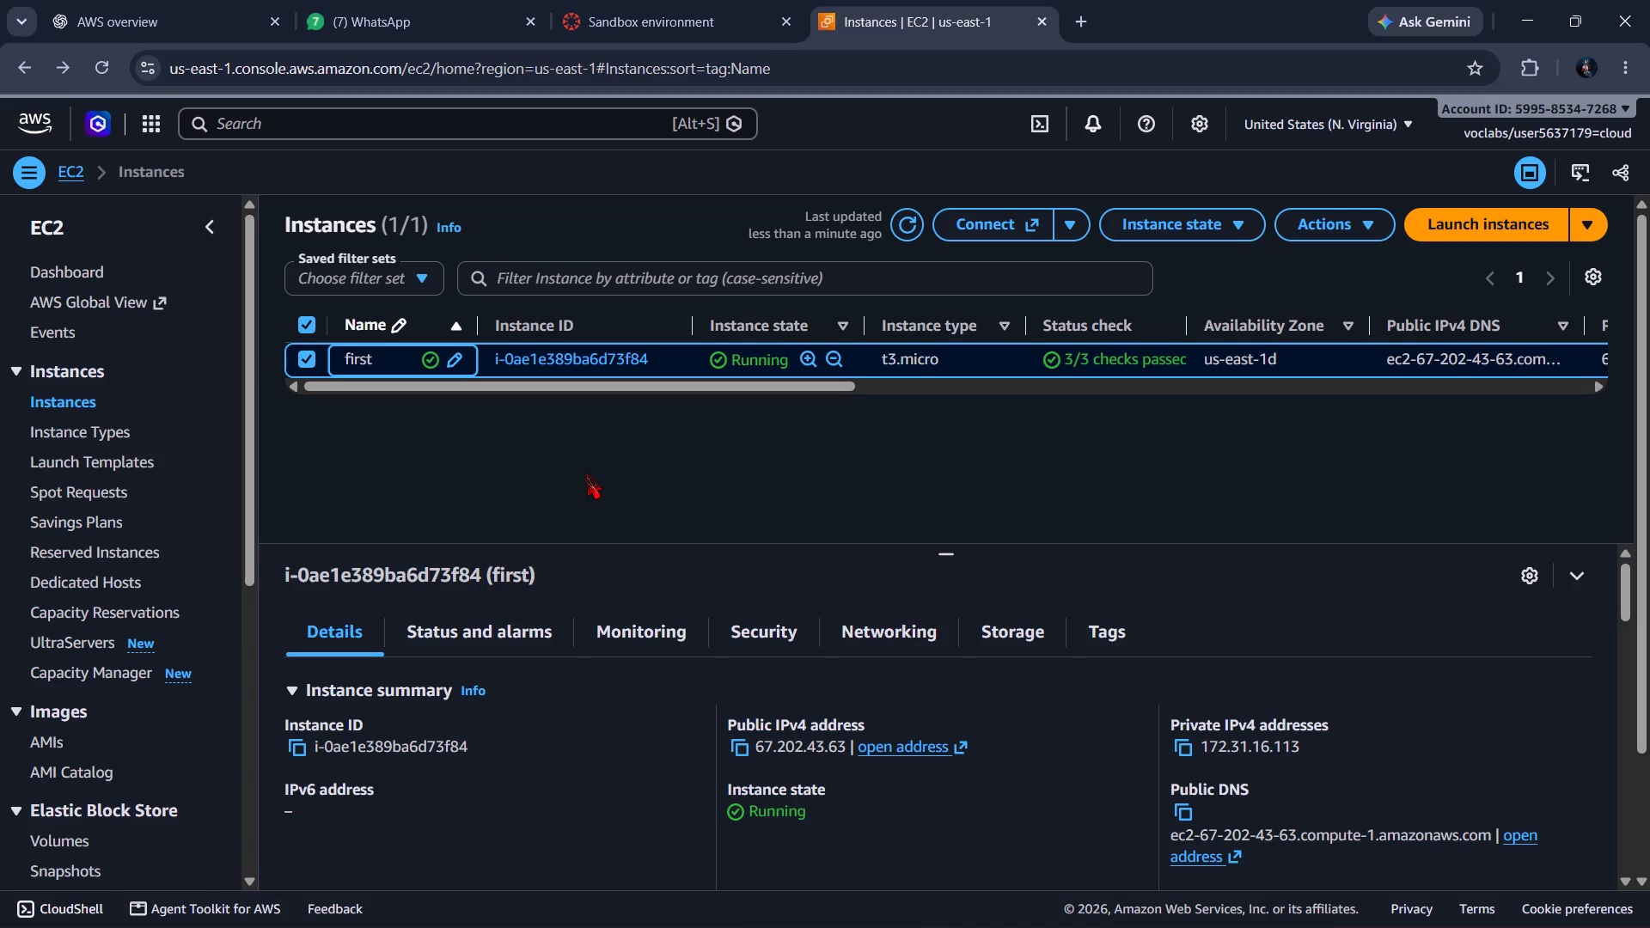
Open the details page of the instance "first" and review its summary, including IP addresses, DNS names, instance type, VPC and subnet.
scroll(586, 473, "down", 1)
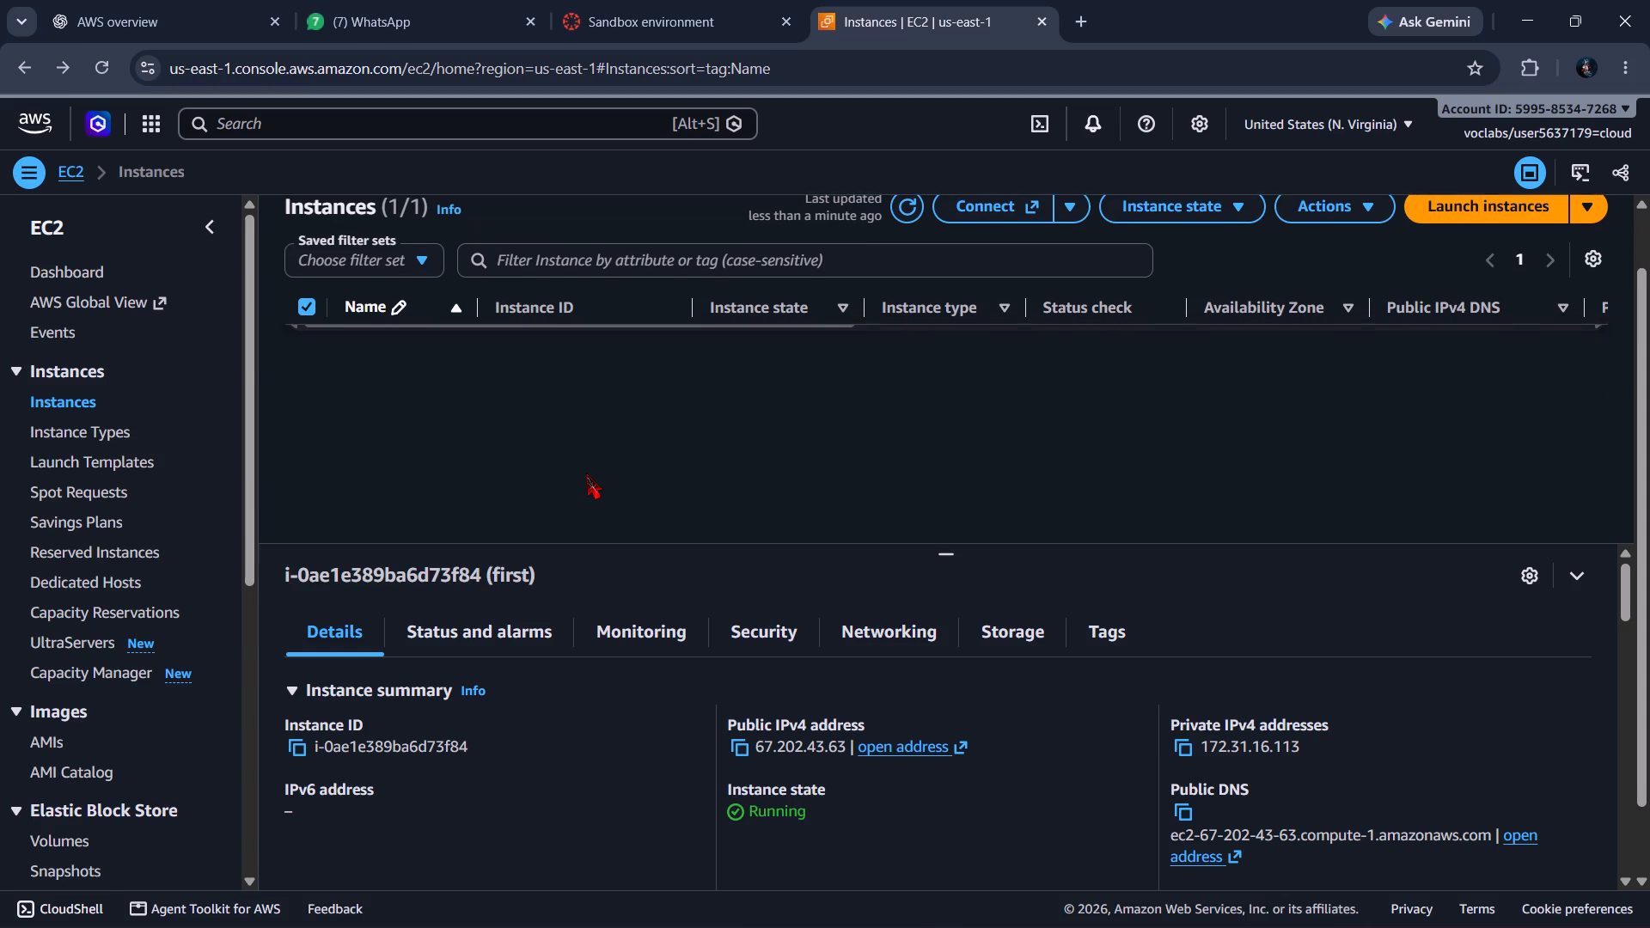
scroll(586, 473, "down", 1)
scroll(586, 473, "up", 2)
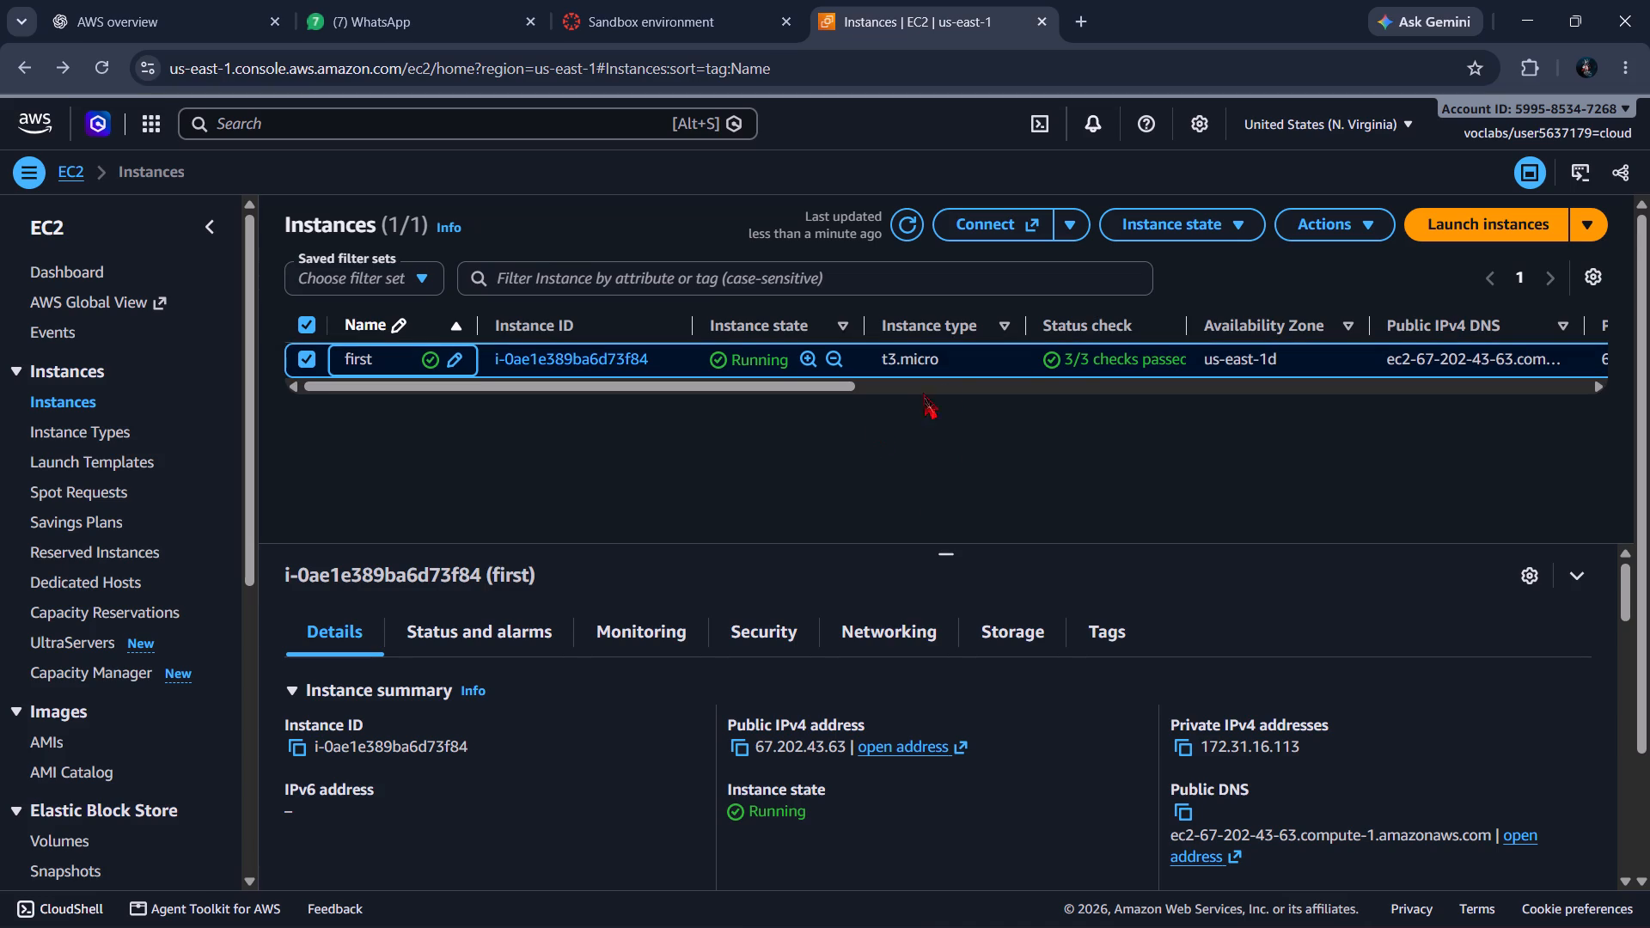
left_click(594, 362)
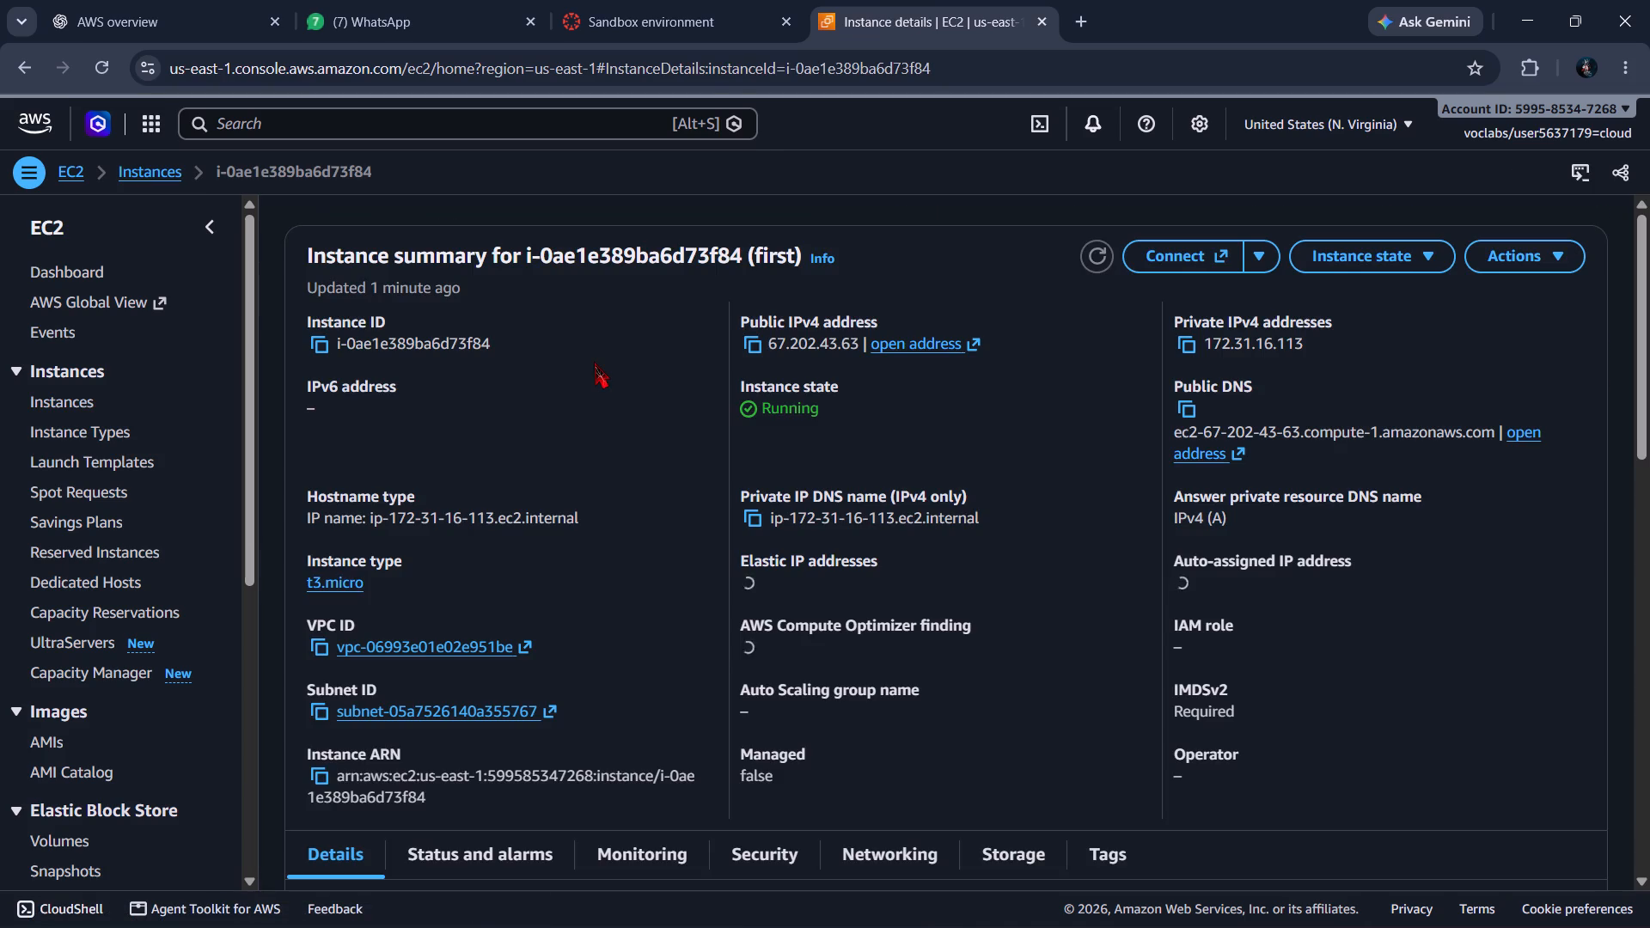
scroll(594, 362, "down", 1)
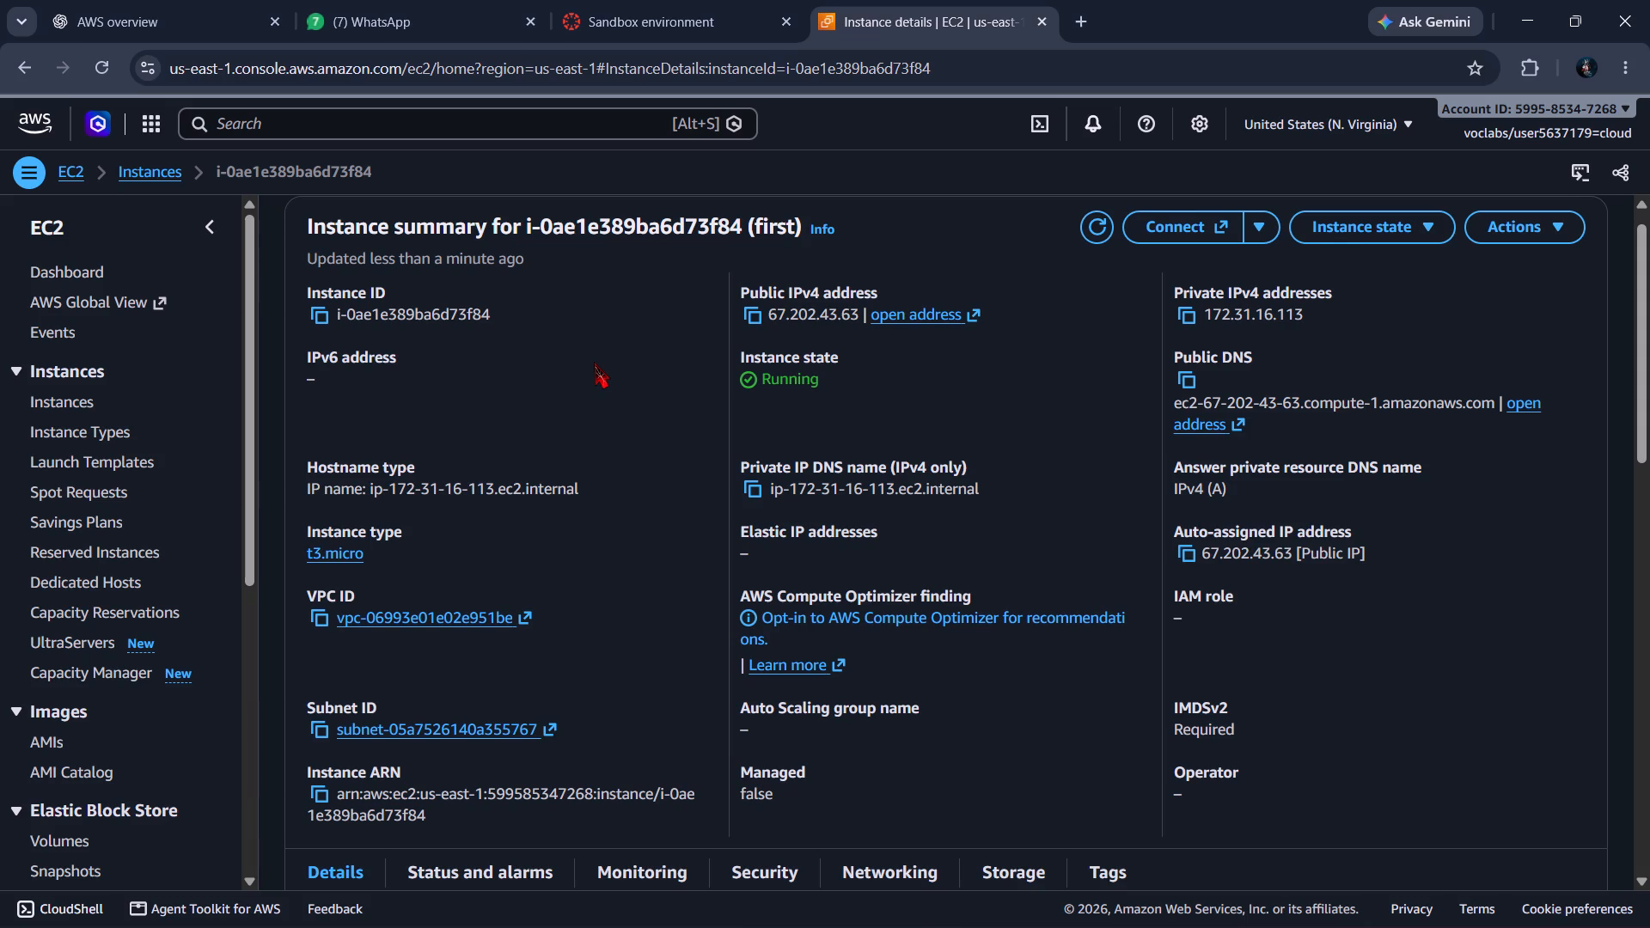
scroll(594, 362, "up", 1)
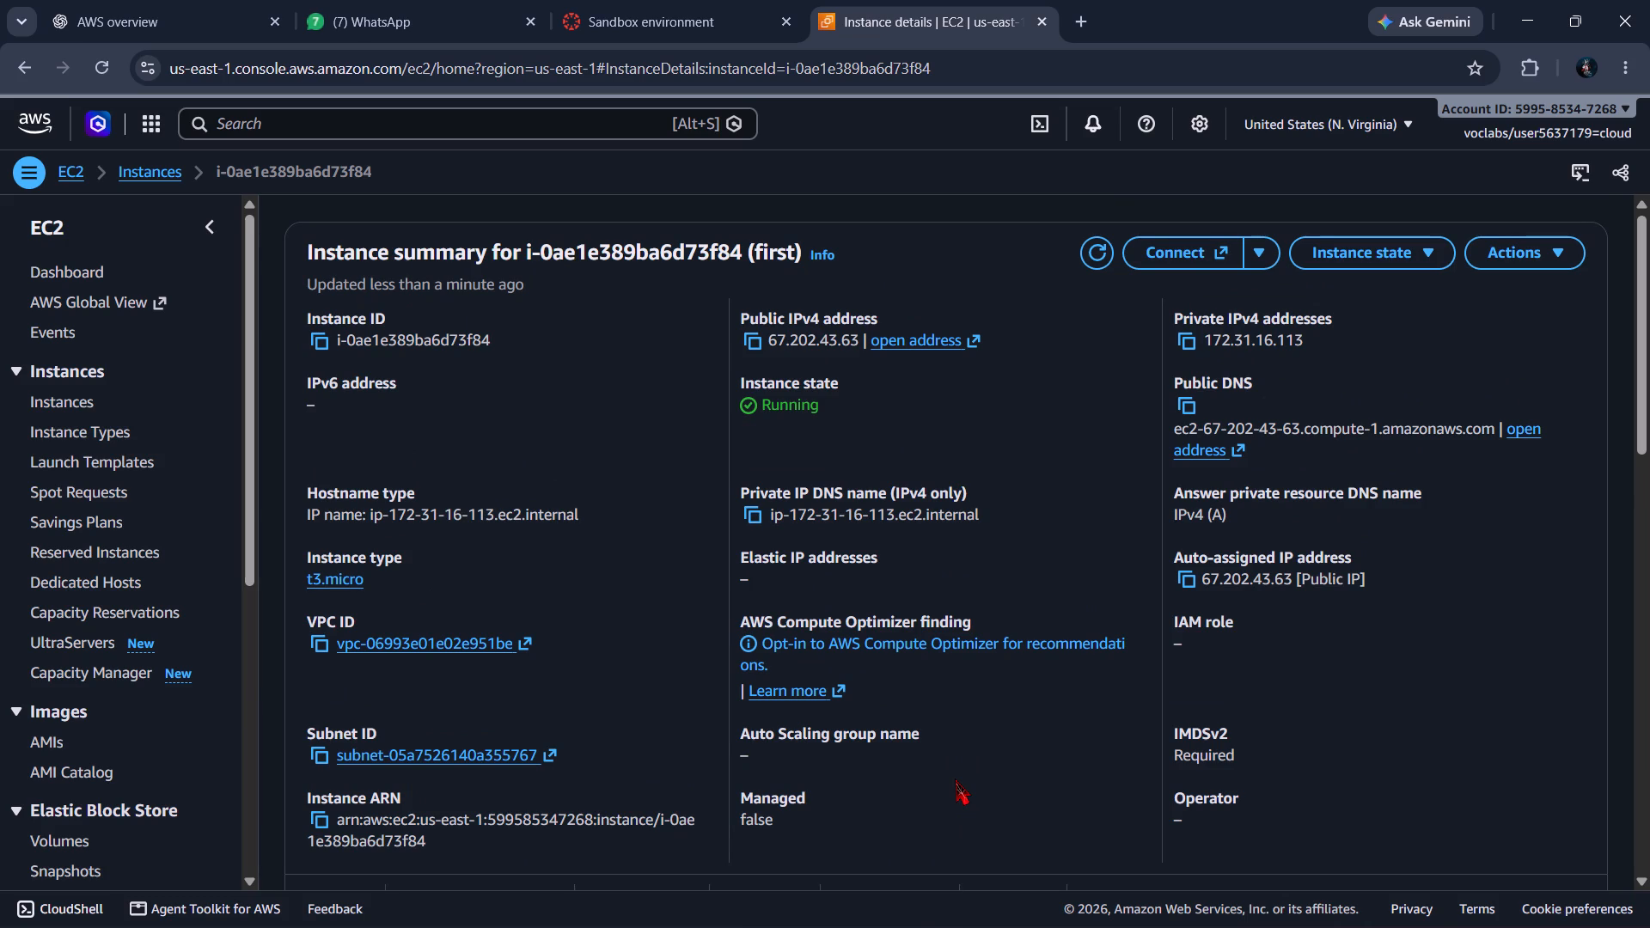
scroll(955, 778, "up", 1)
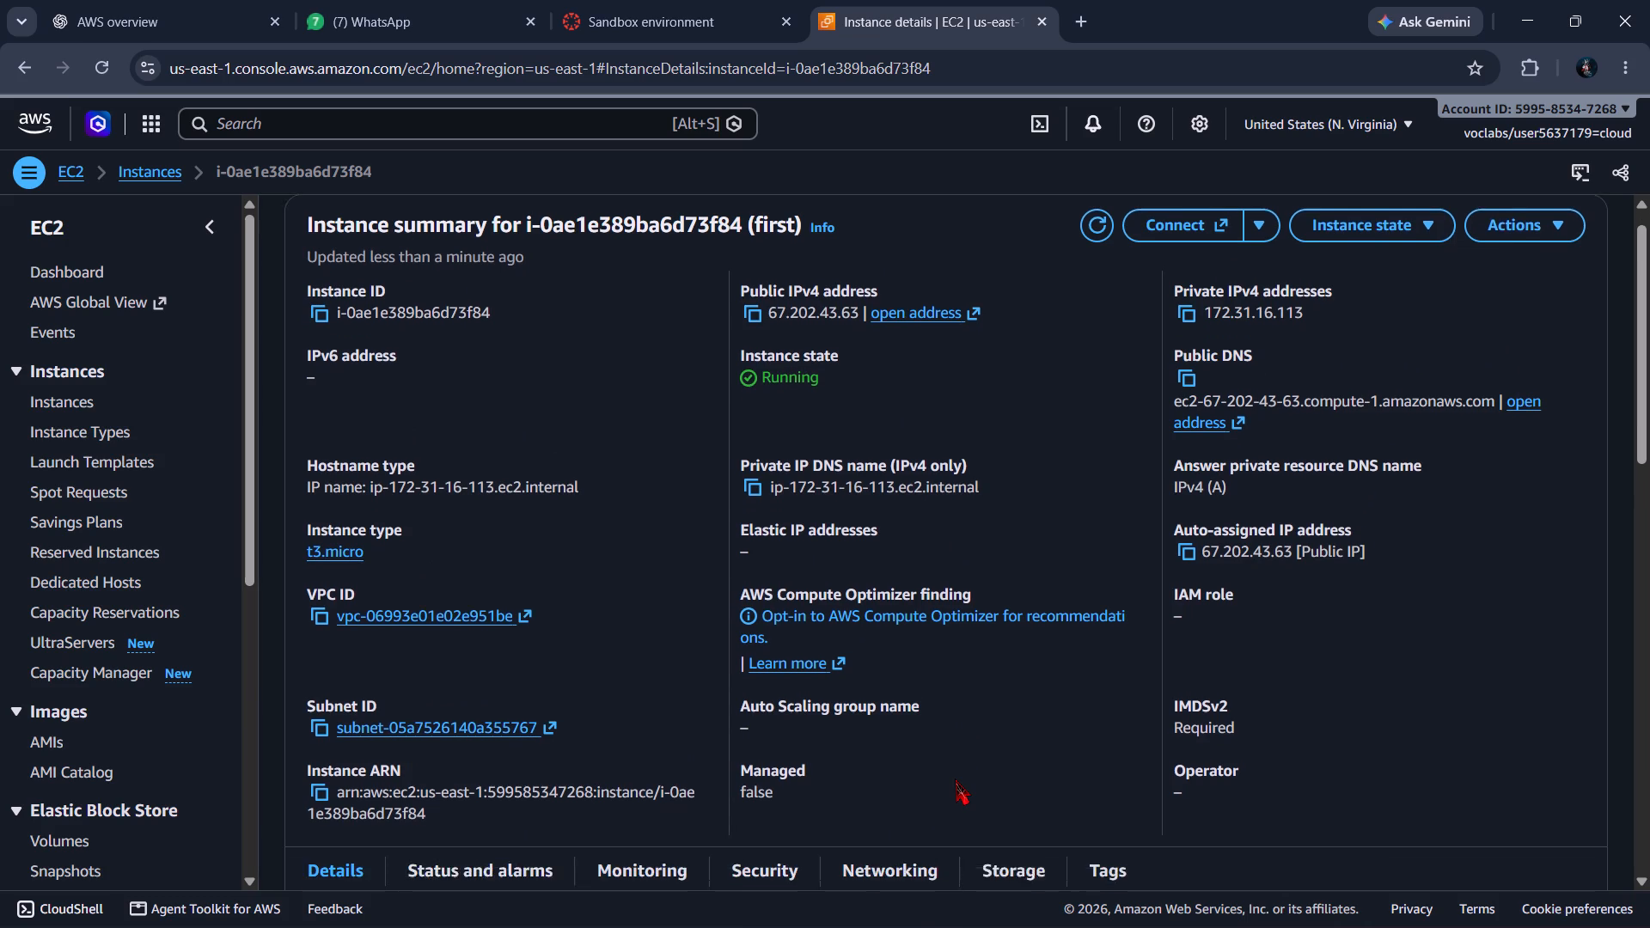
scroll(955, 778, "up", 1)
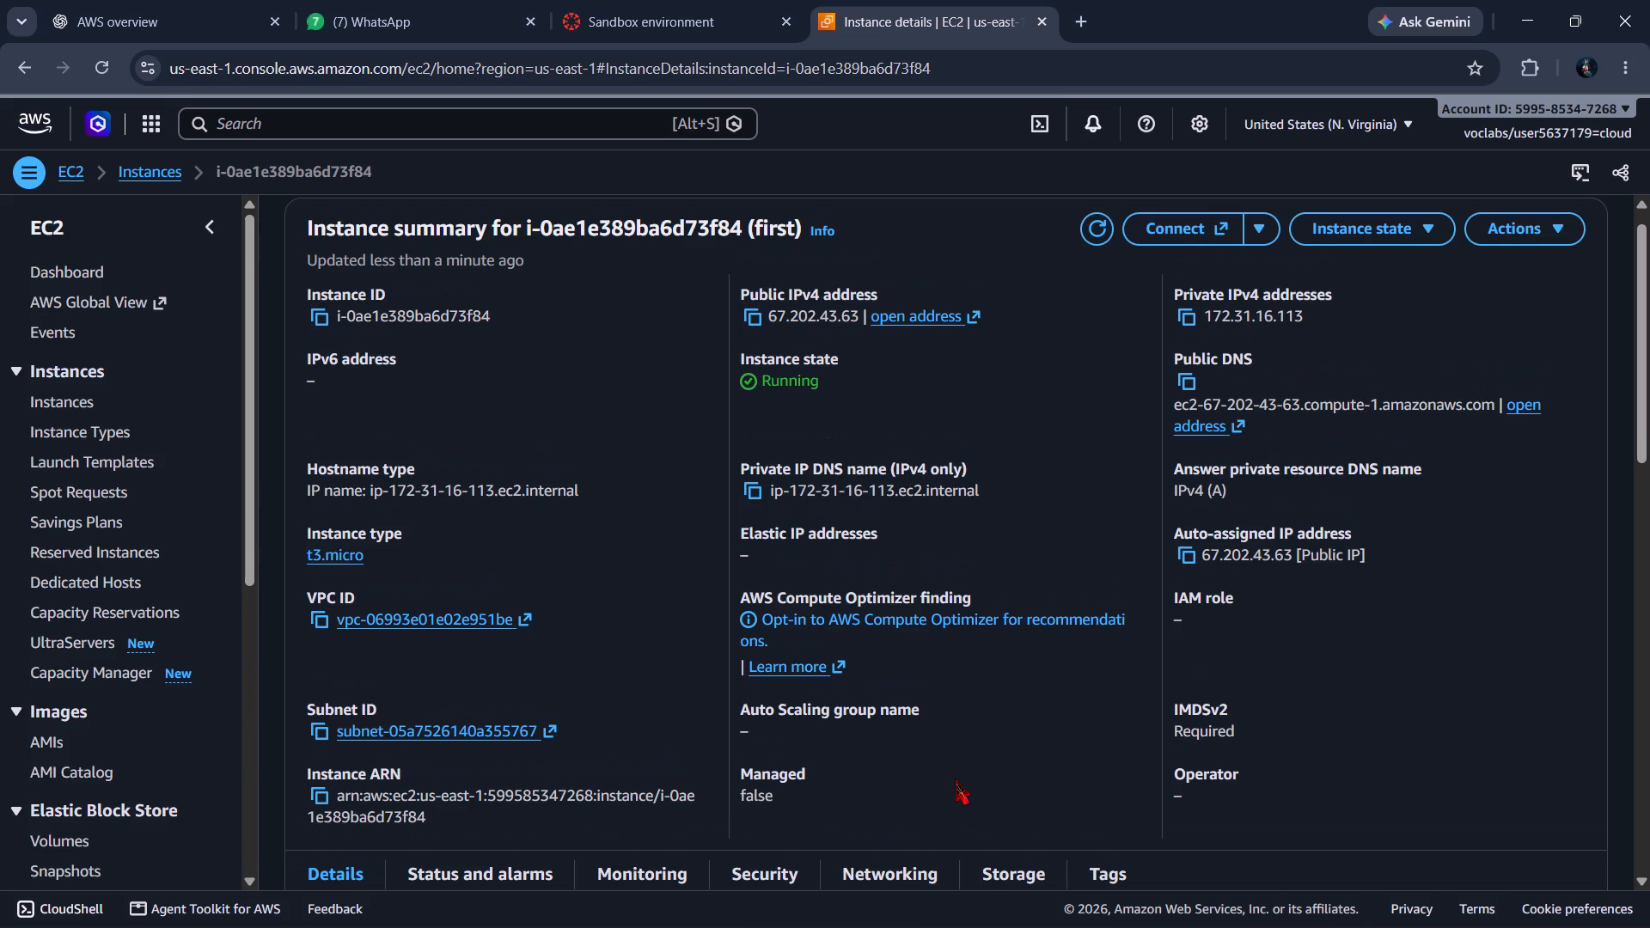
scroll(955, 778, "up", 1)
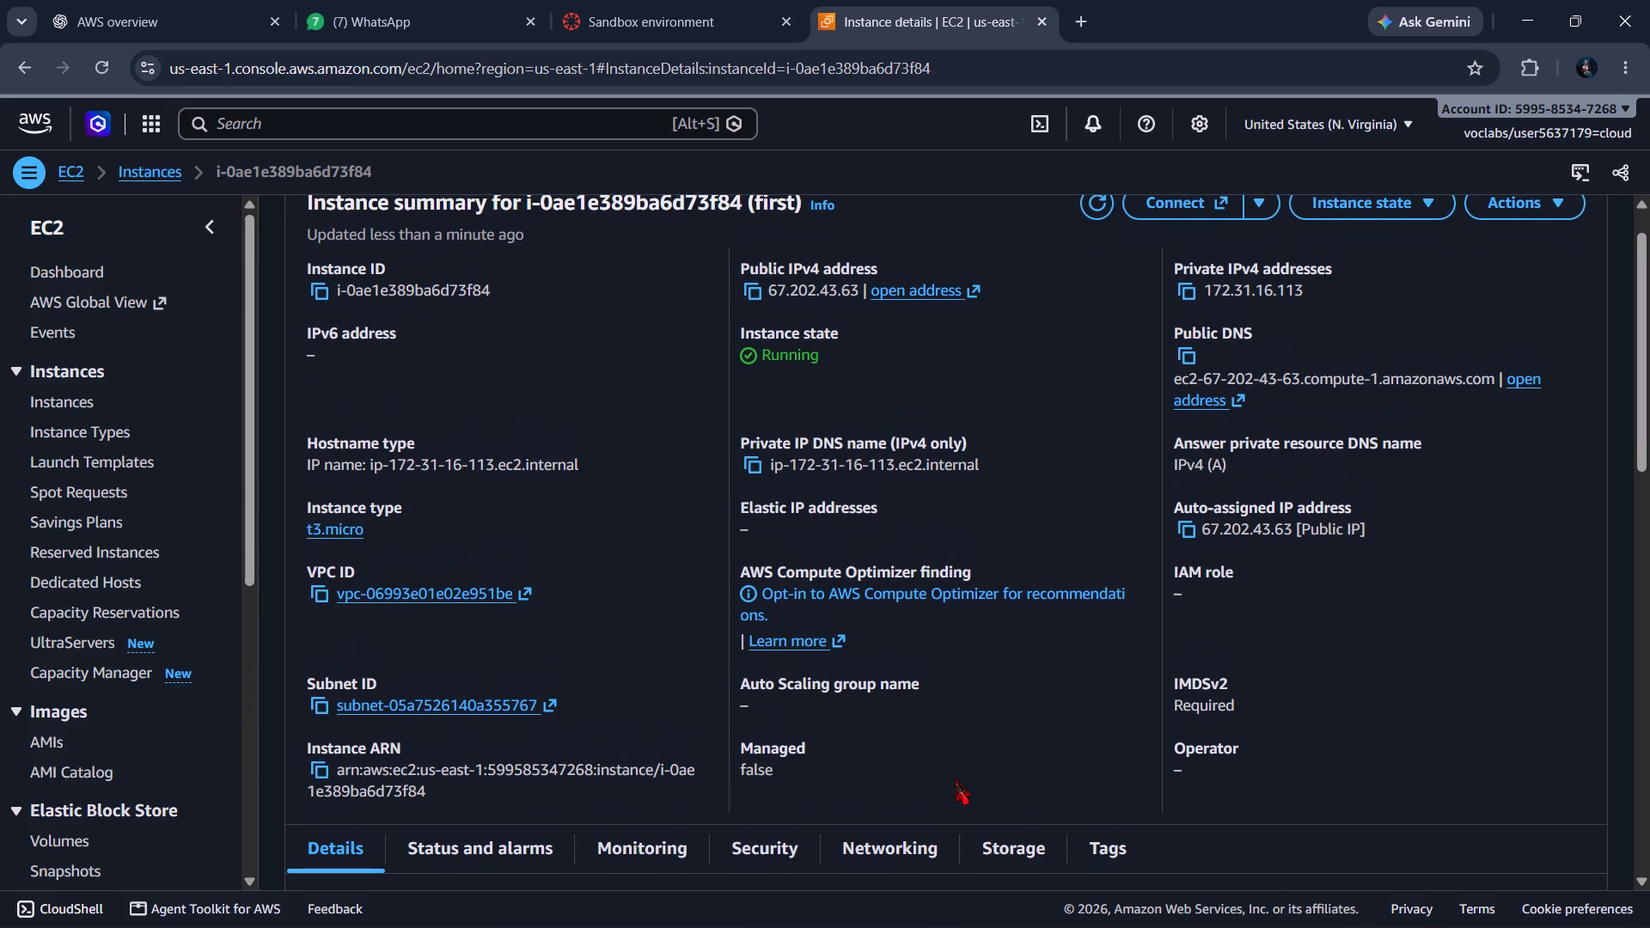
scroll(955, 778, "up", 1)
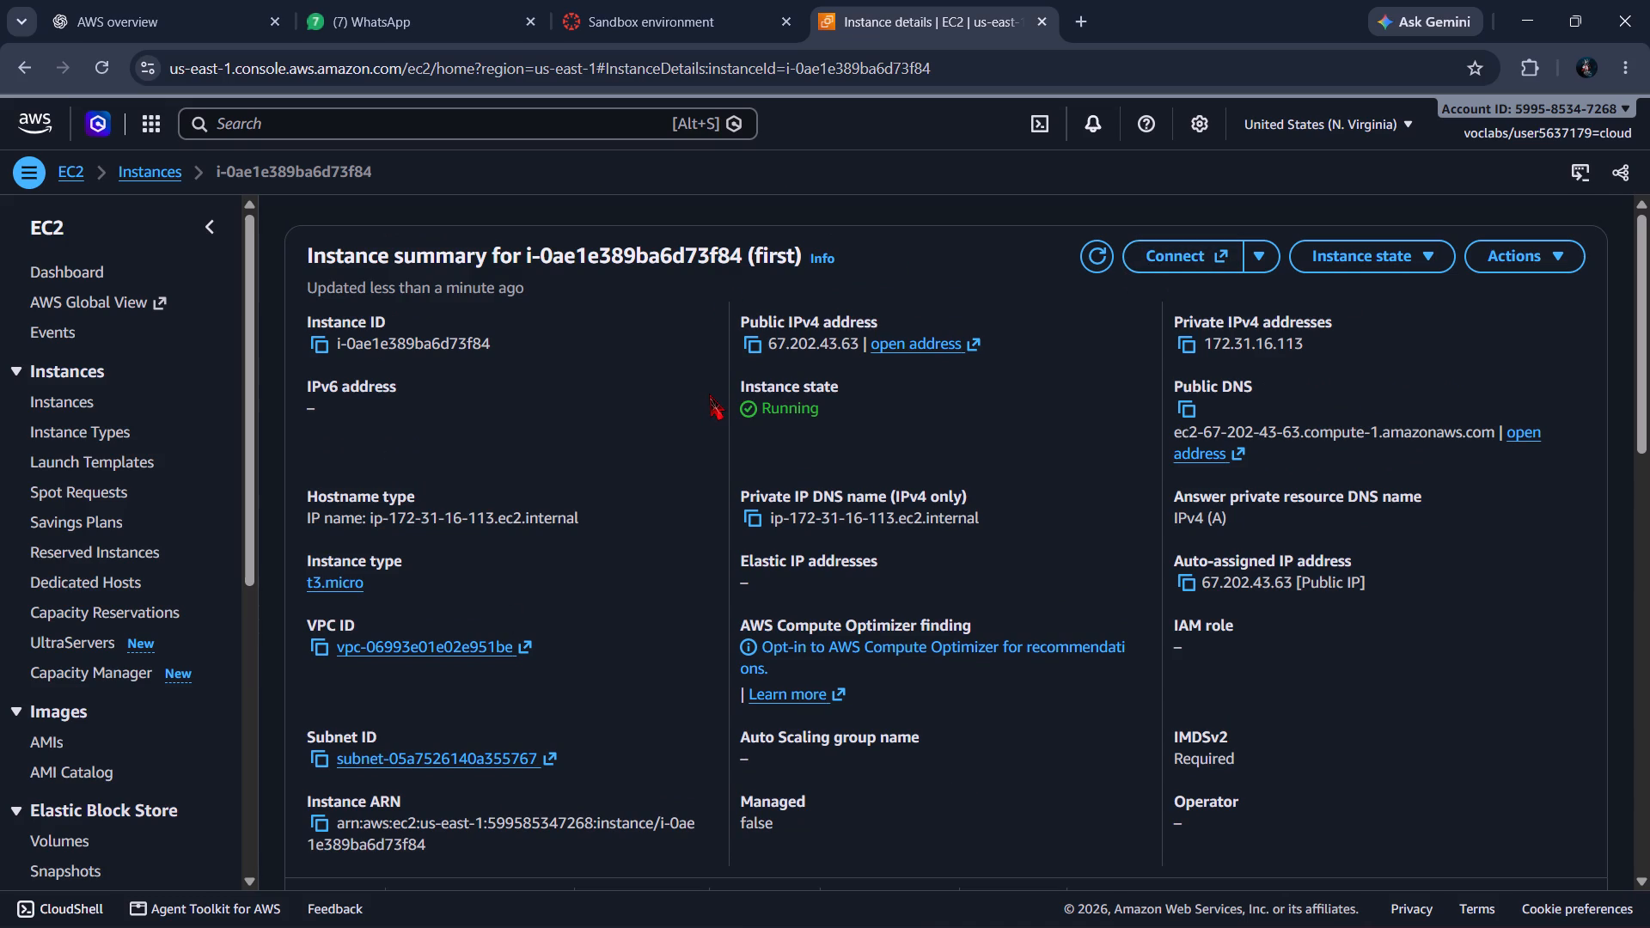
Start connecting to the instance "first" from its summary page.
left_click(1209, 249)
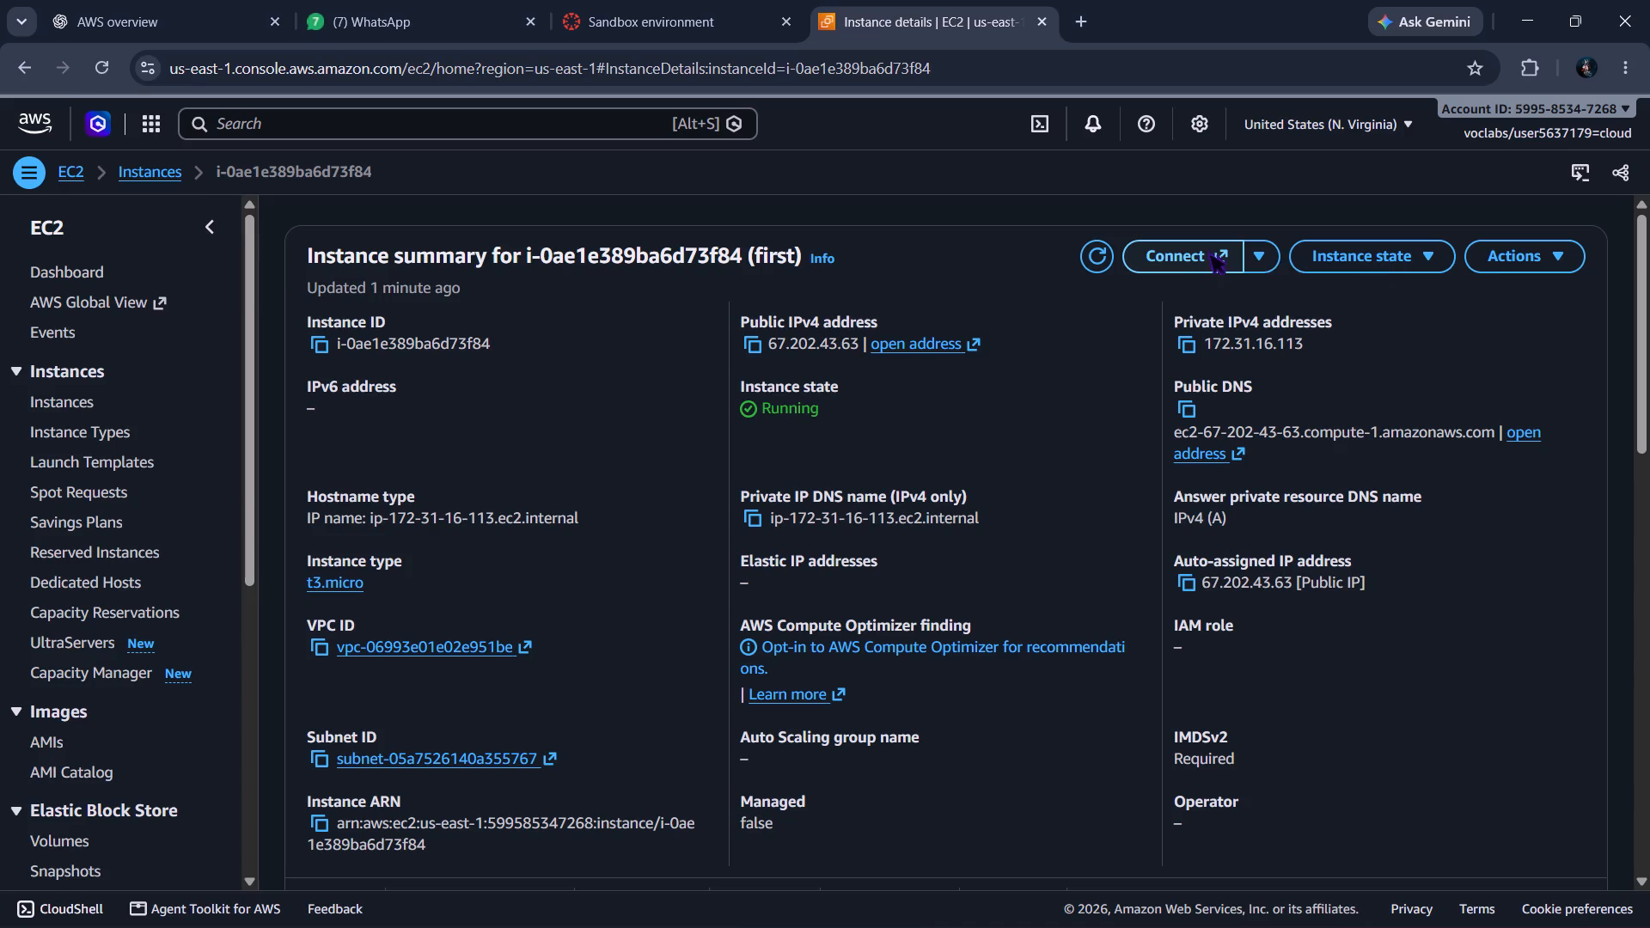
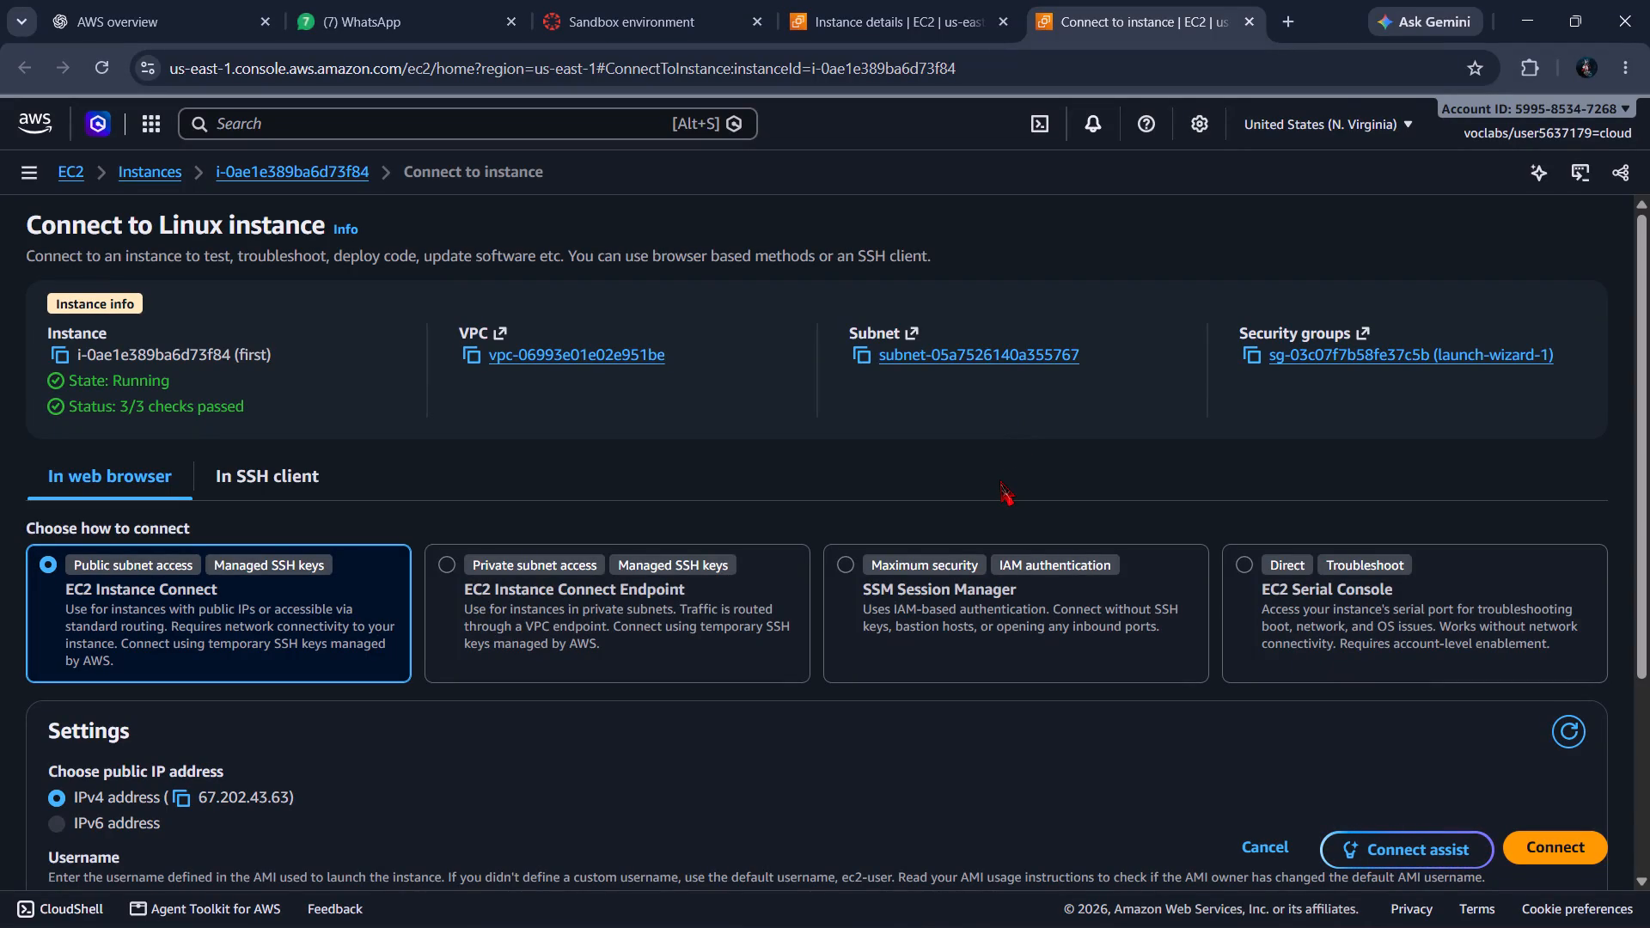
Review the browser-based connection options and the public IP address and username settings for connecting to the instance "first".
scroll(999, 479, "up", 3)
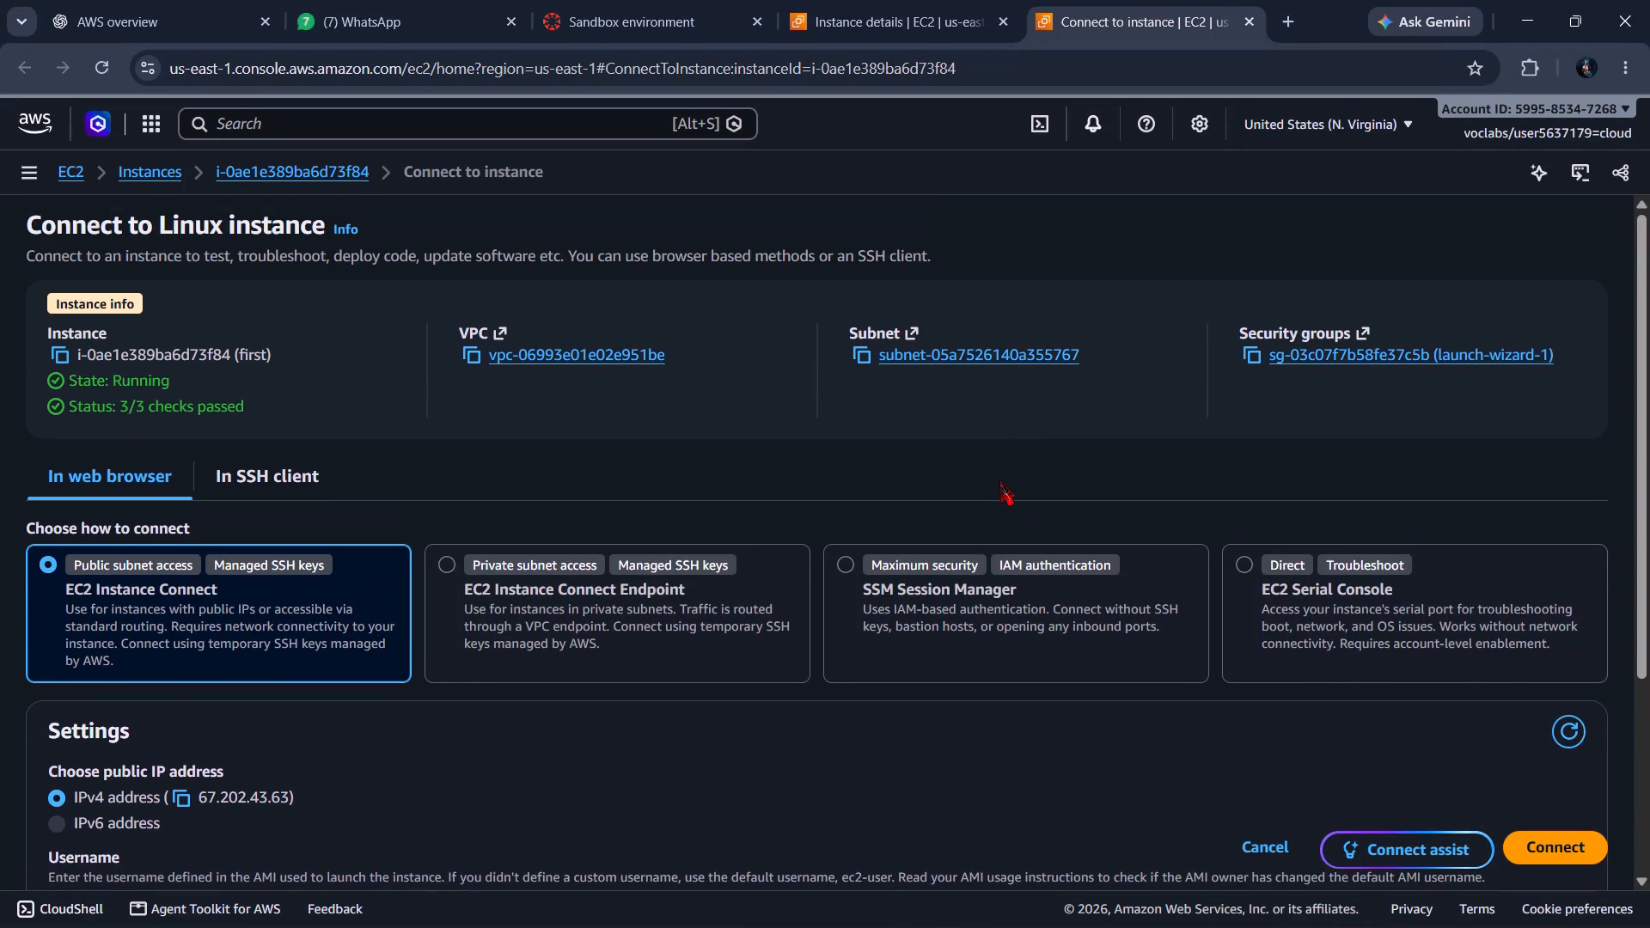
scroll(999, 479, "down", 5)
scroll(999, 479, "up", 5)
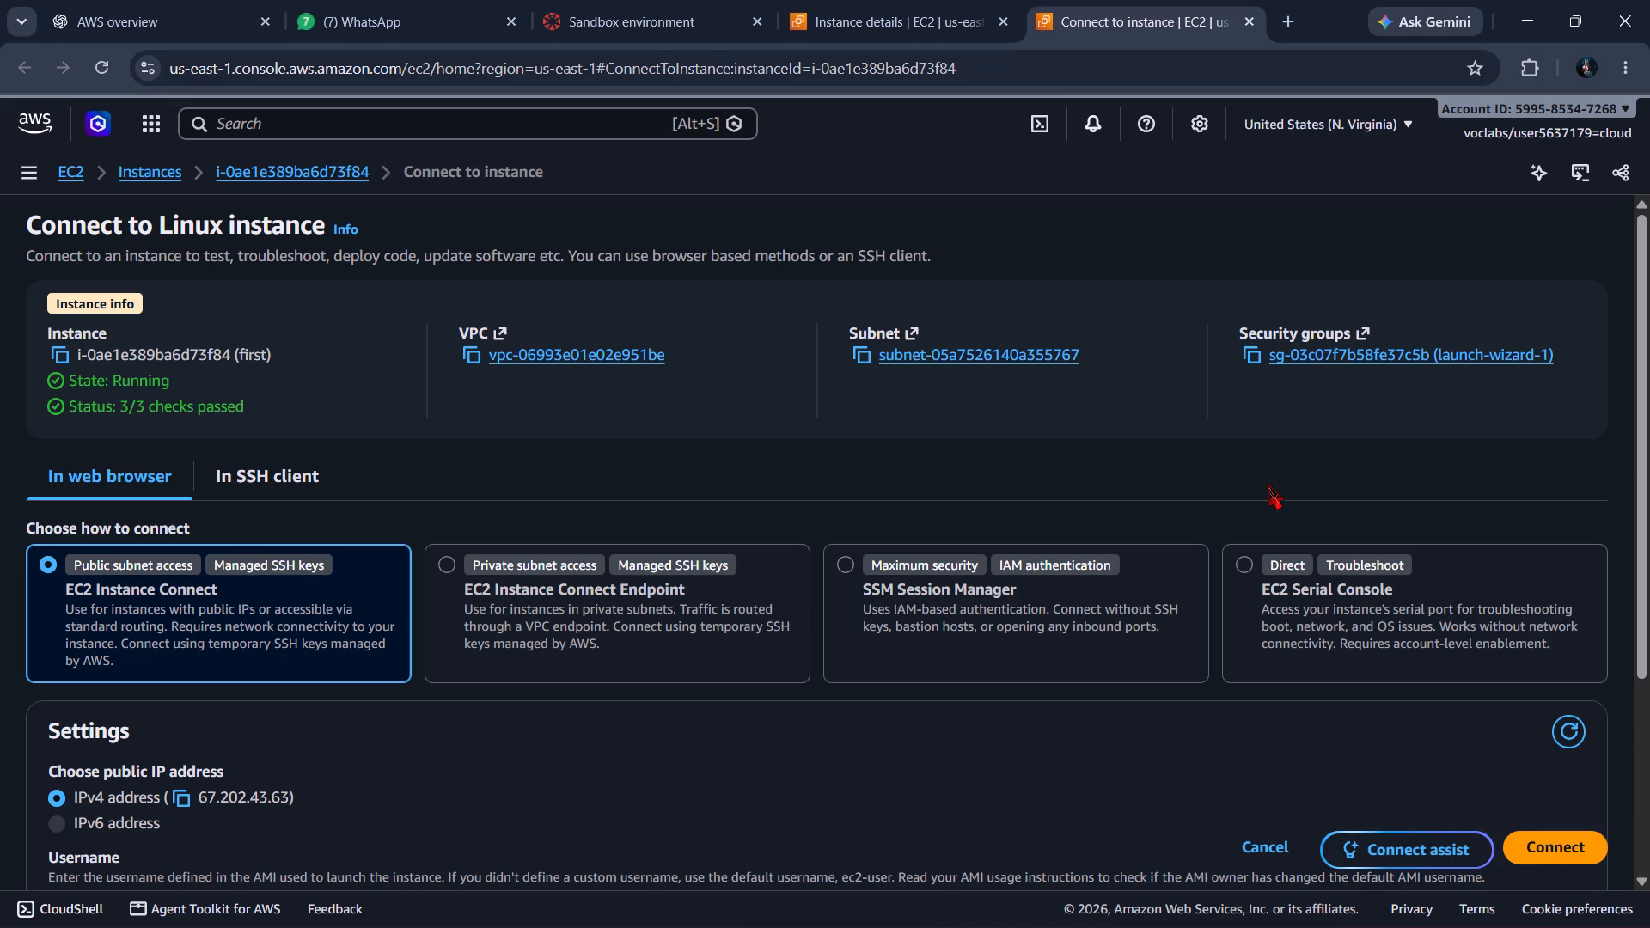
scroll(1268, 483, "up", 1)
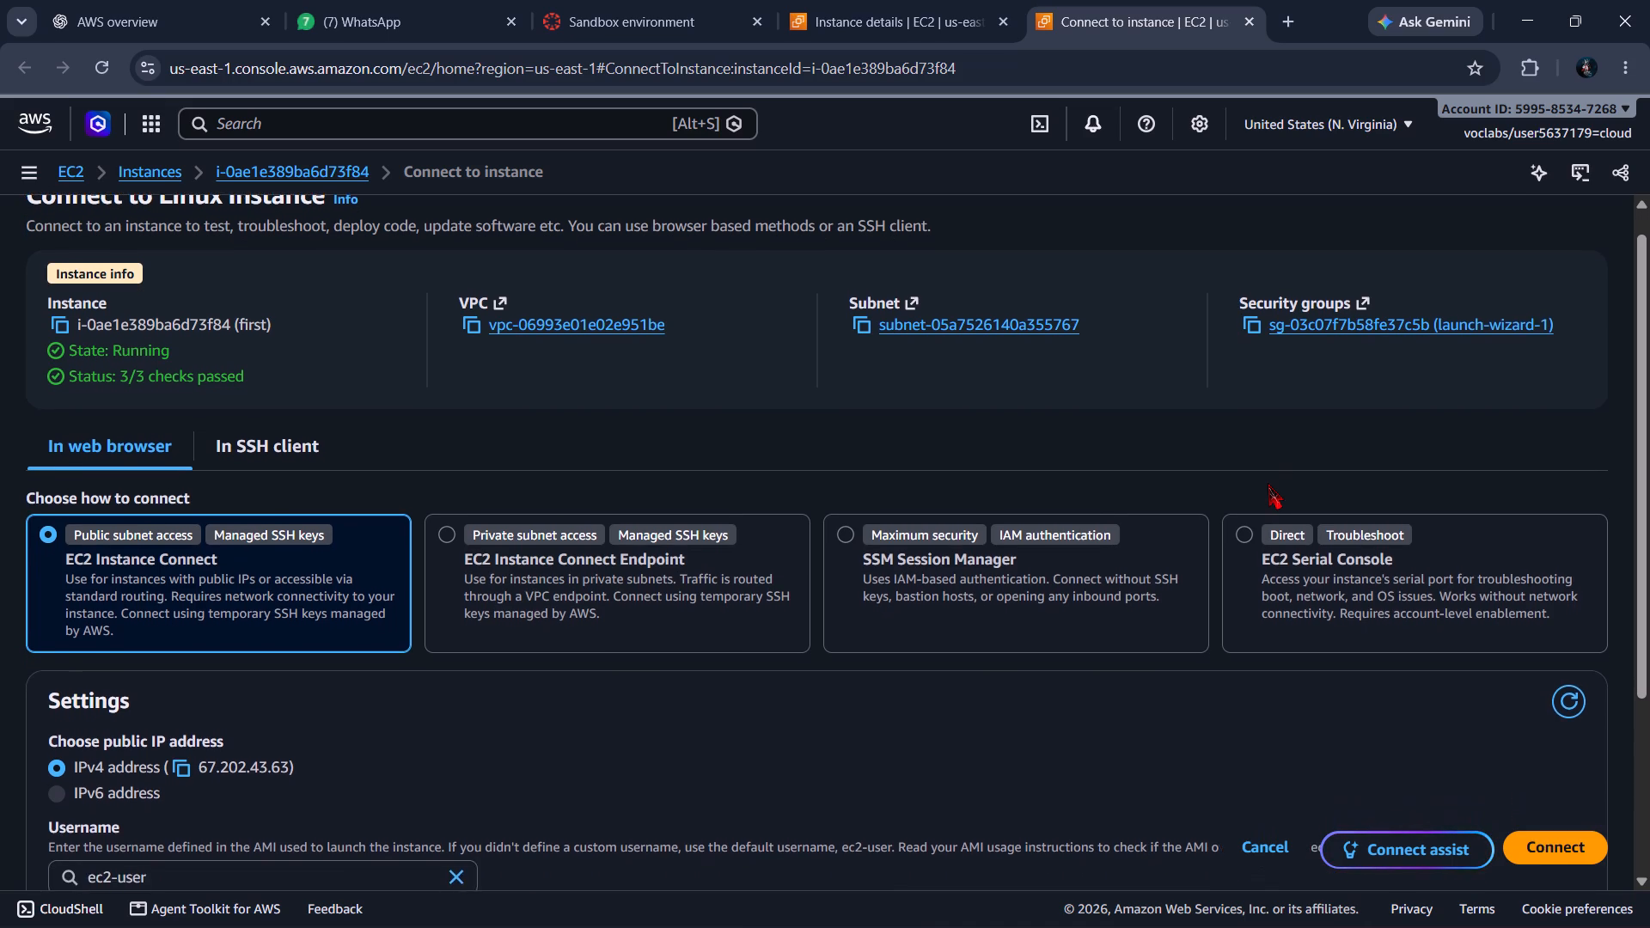
scroll(1268, 483, "up", 1)
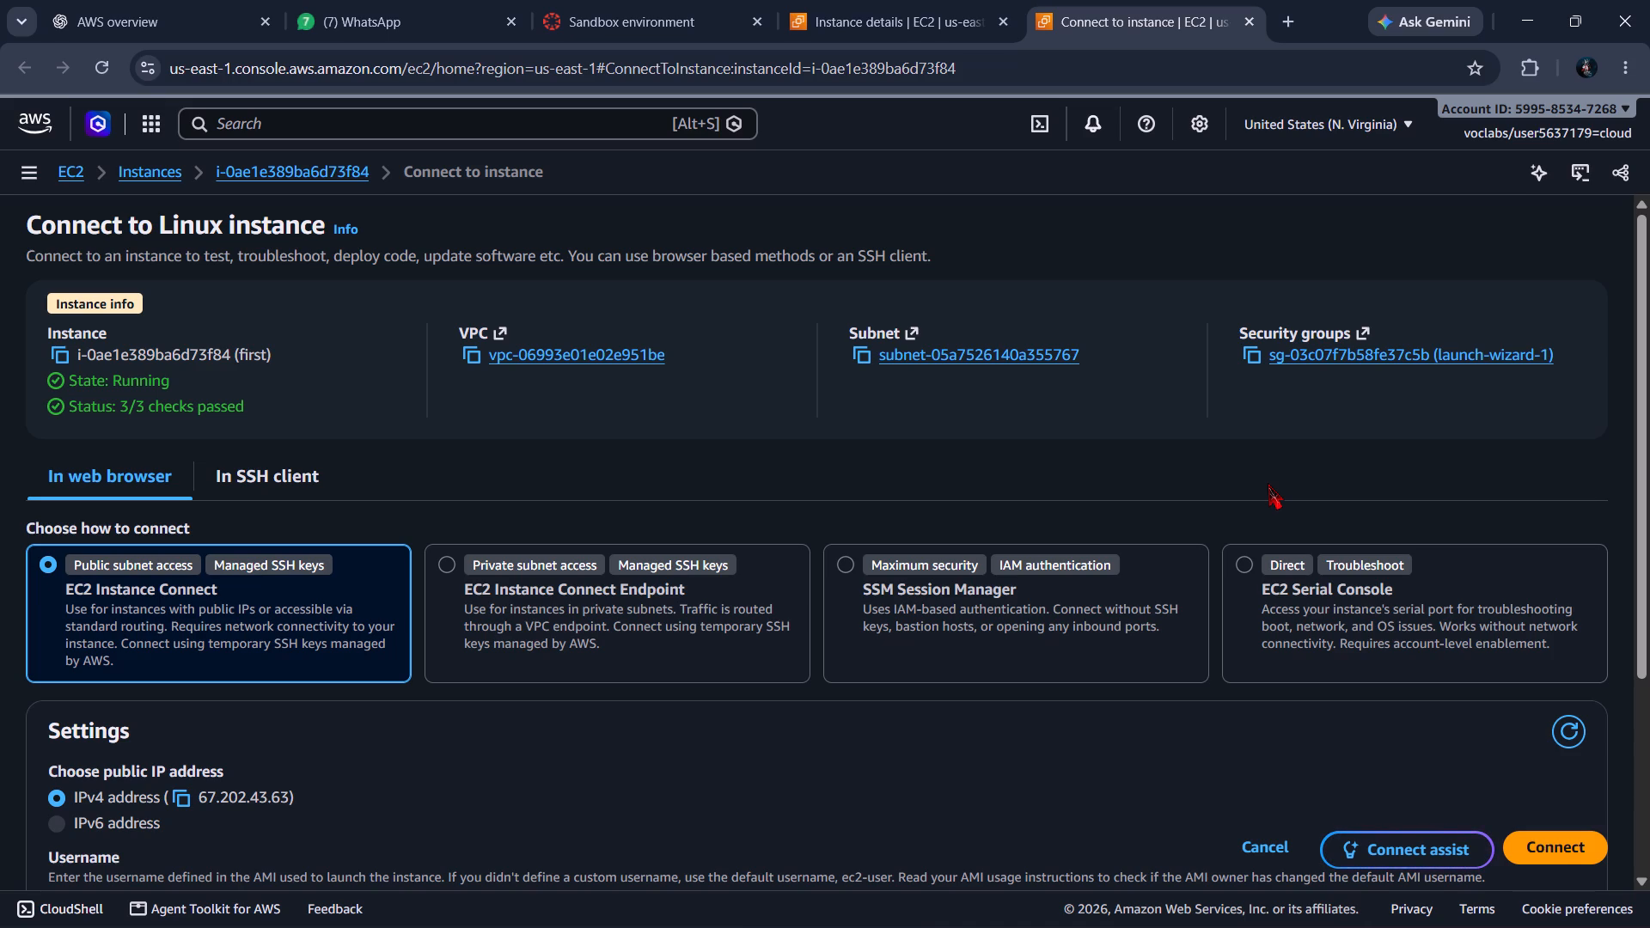
scroll(1268, 483, "up", 1)
scroll(1268, 483, "right", 1)
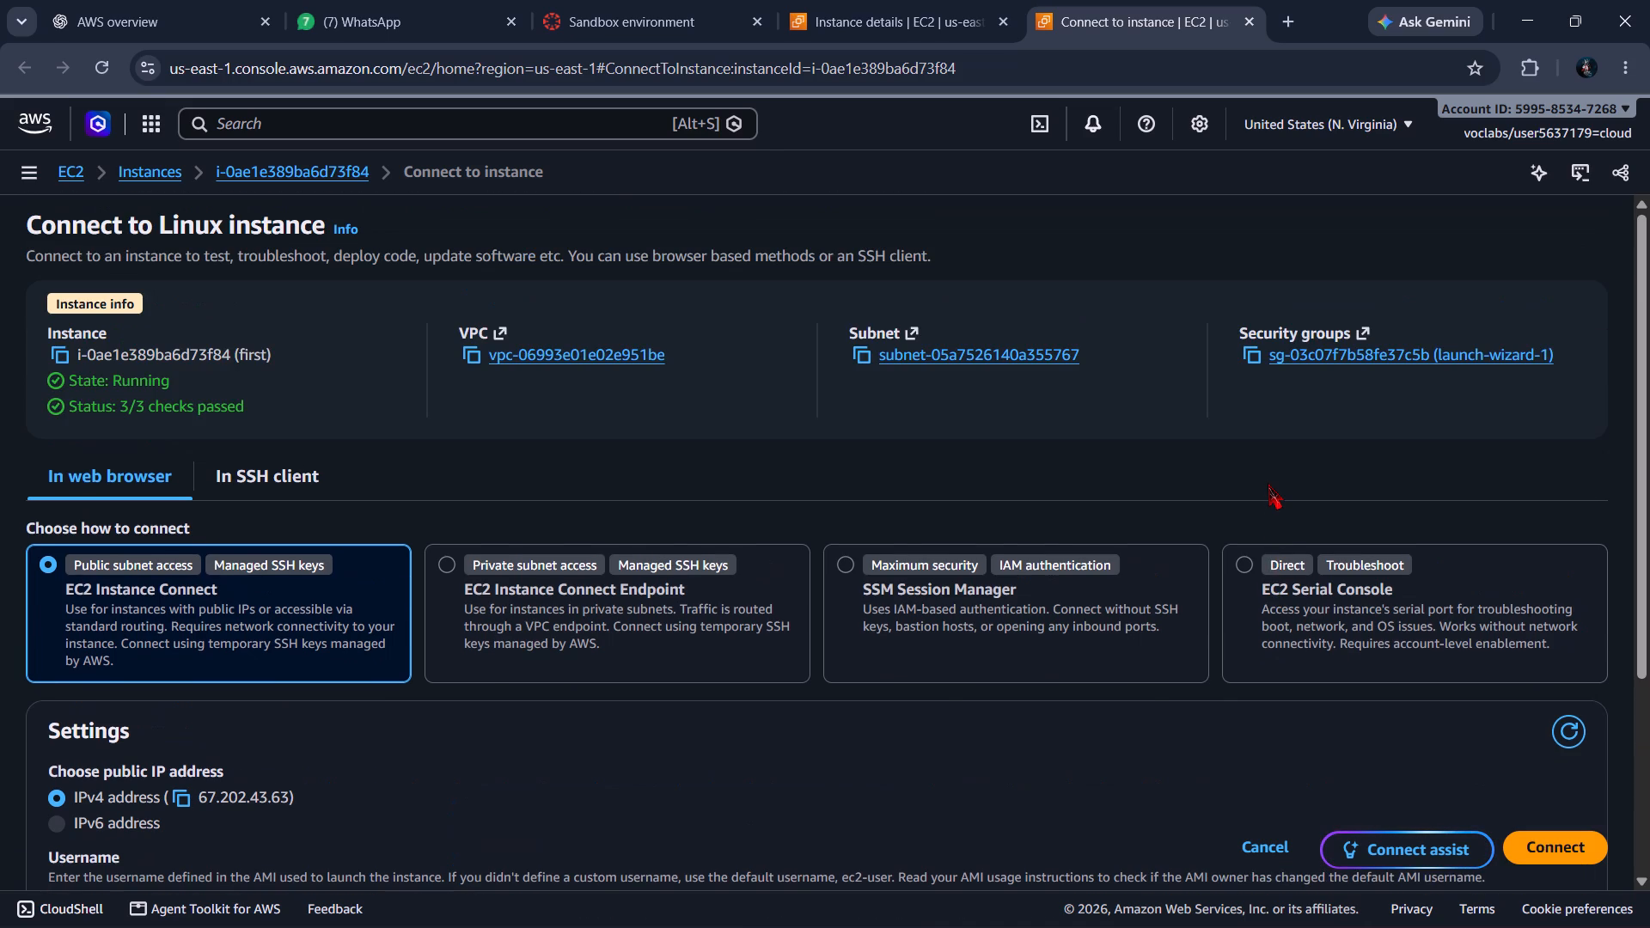
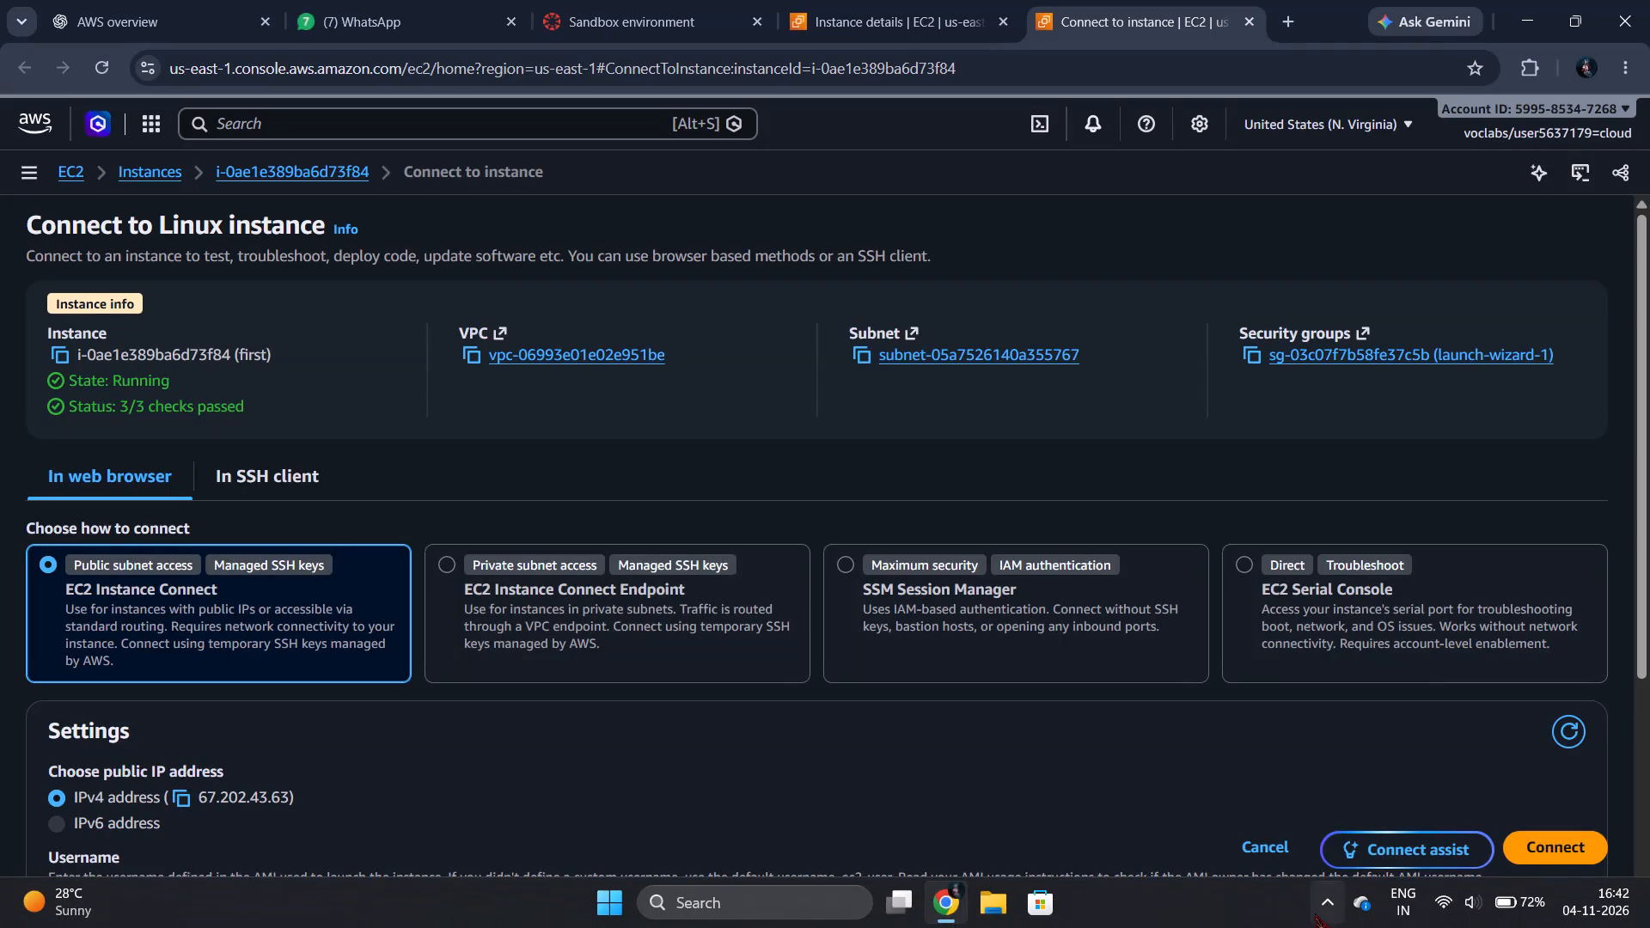
In the Windows Settings app, turn off automatic hiding of the taskbar in the taskbar behaviors, and return to the browser.
left_click(796, 890)
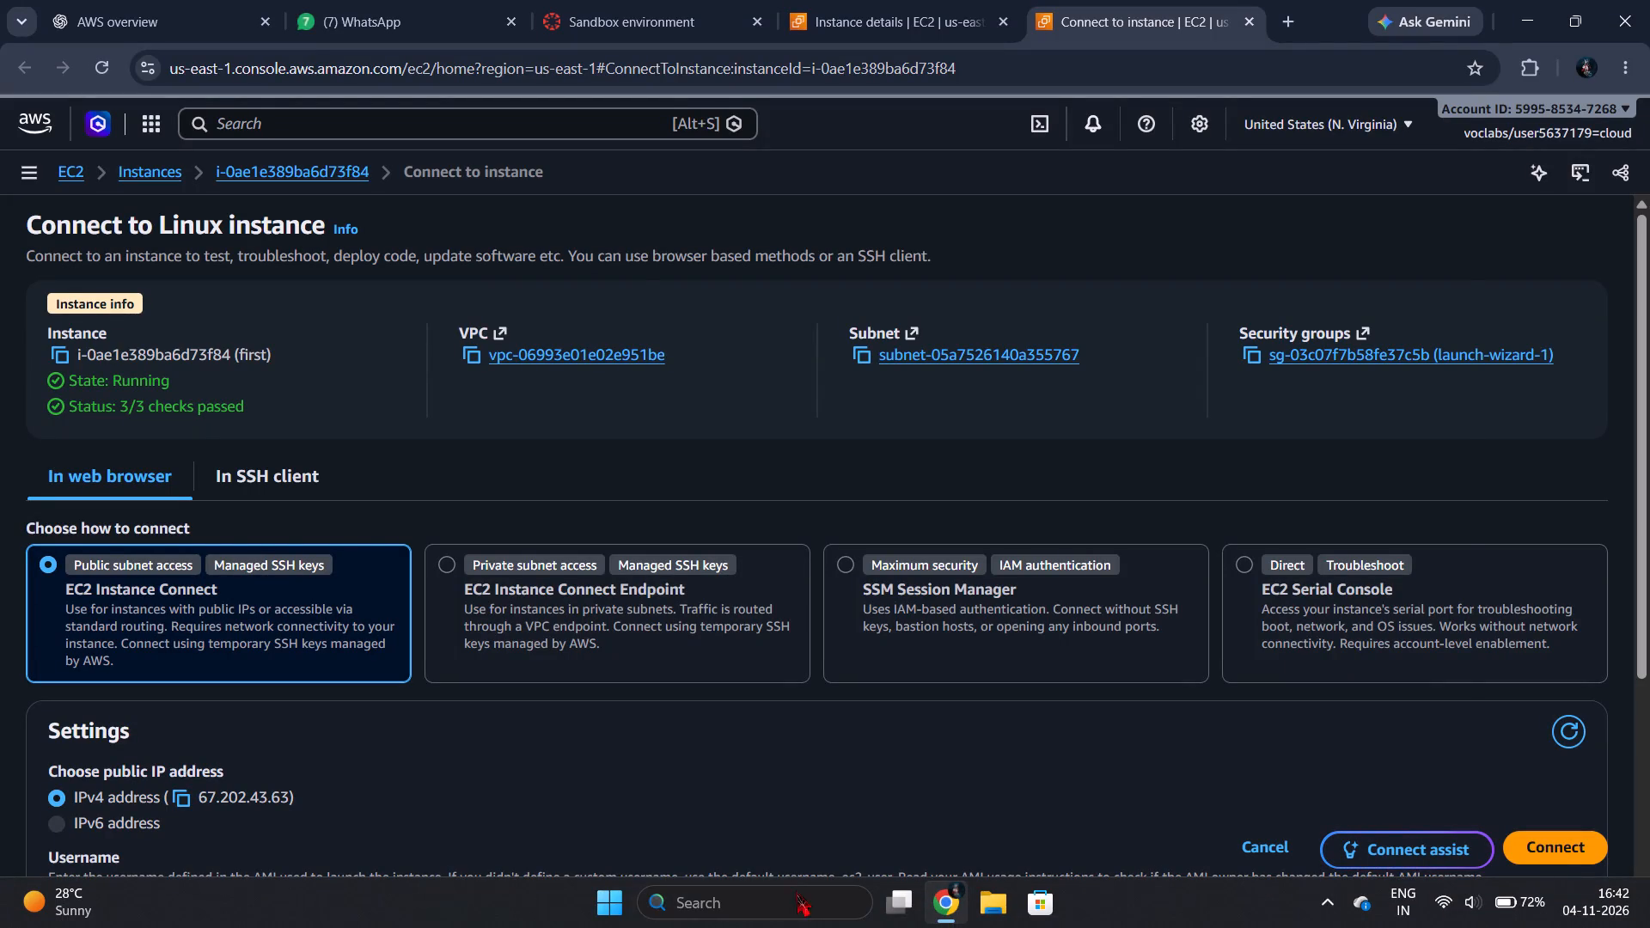
type("sett")
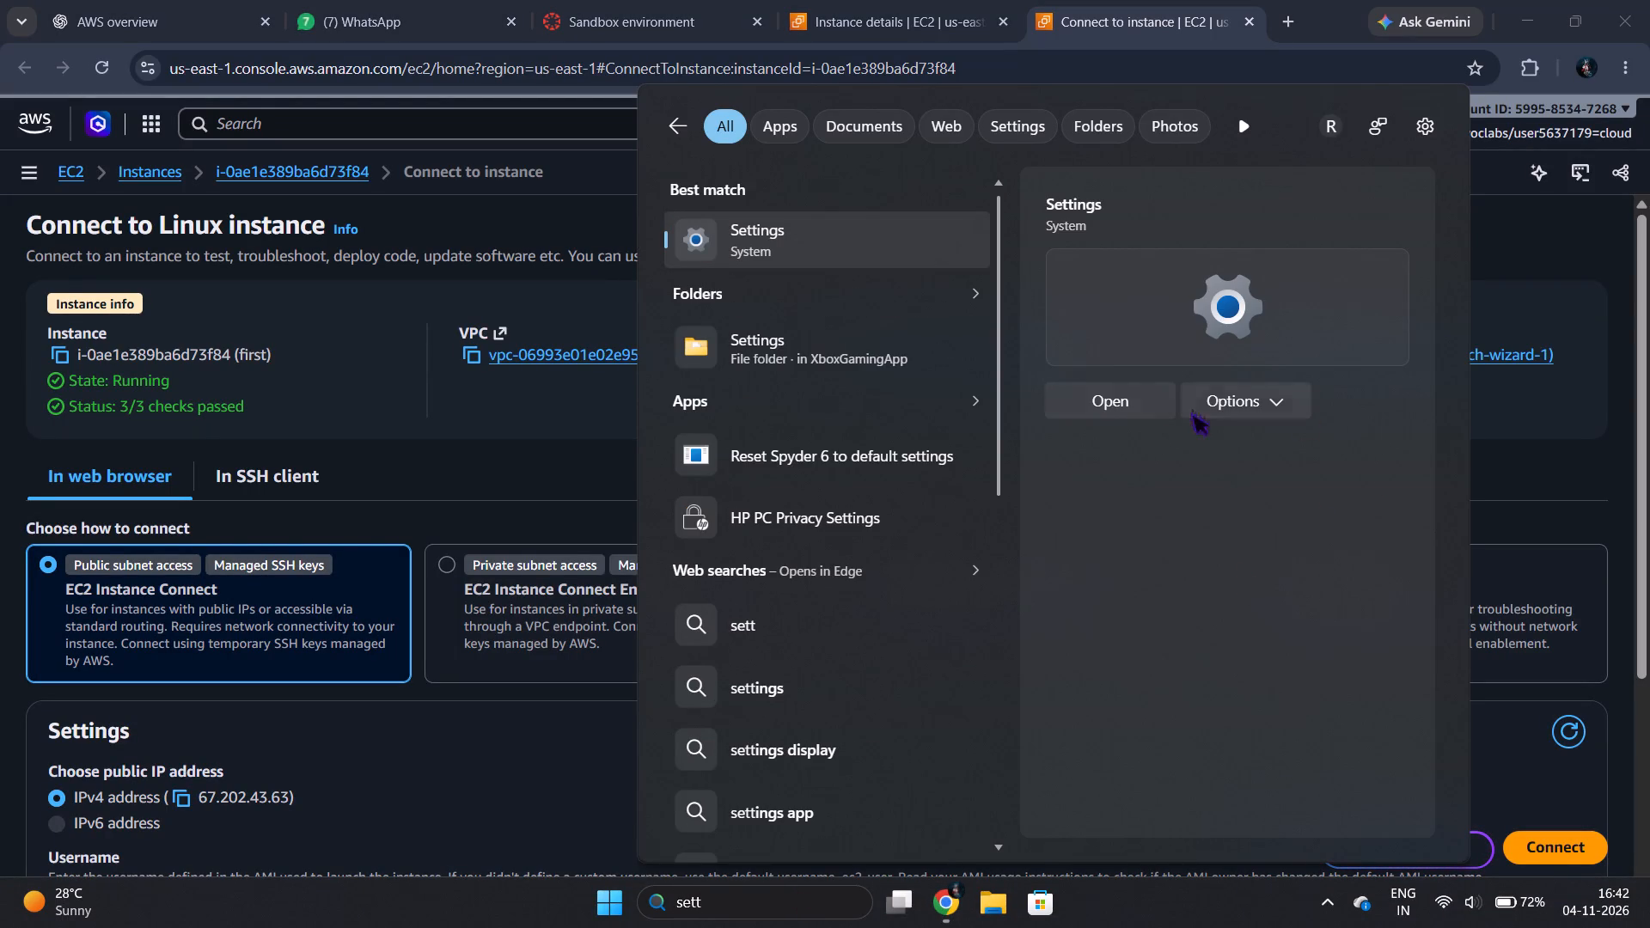
left_click(1149, 389)
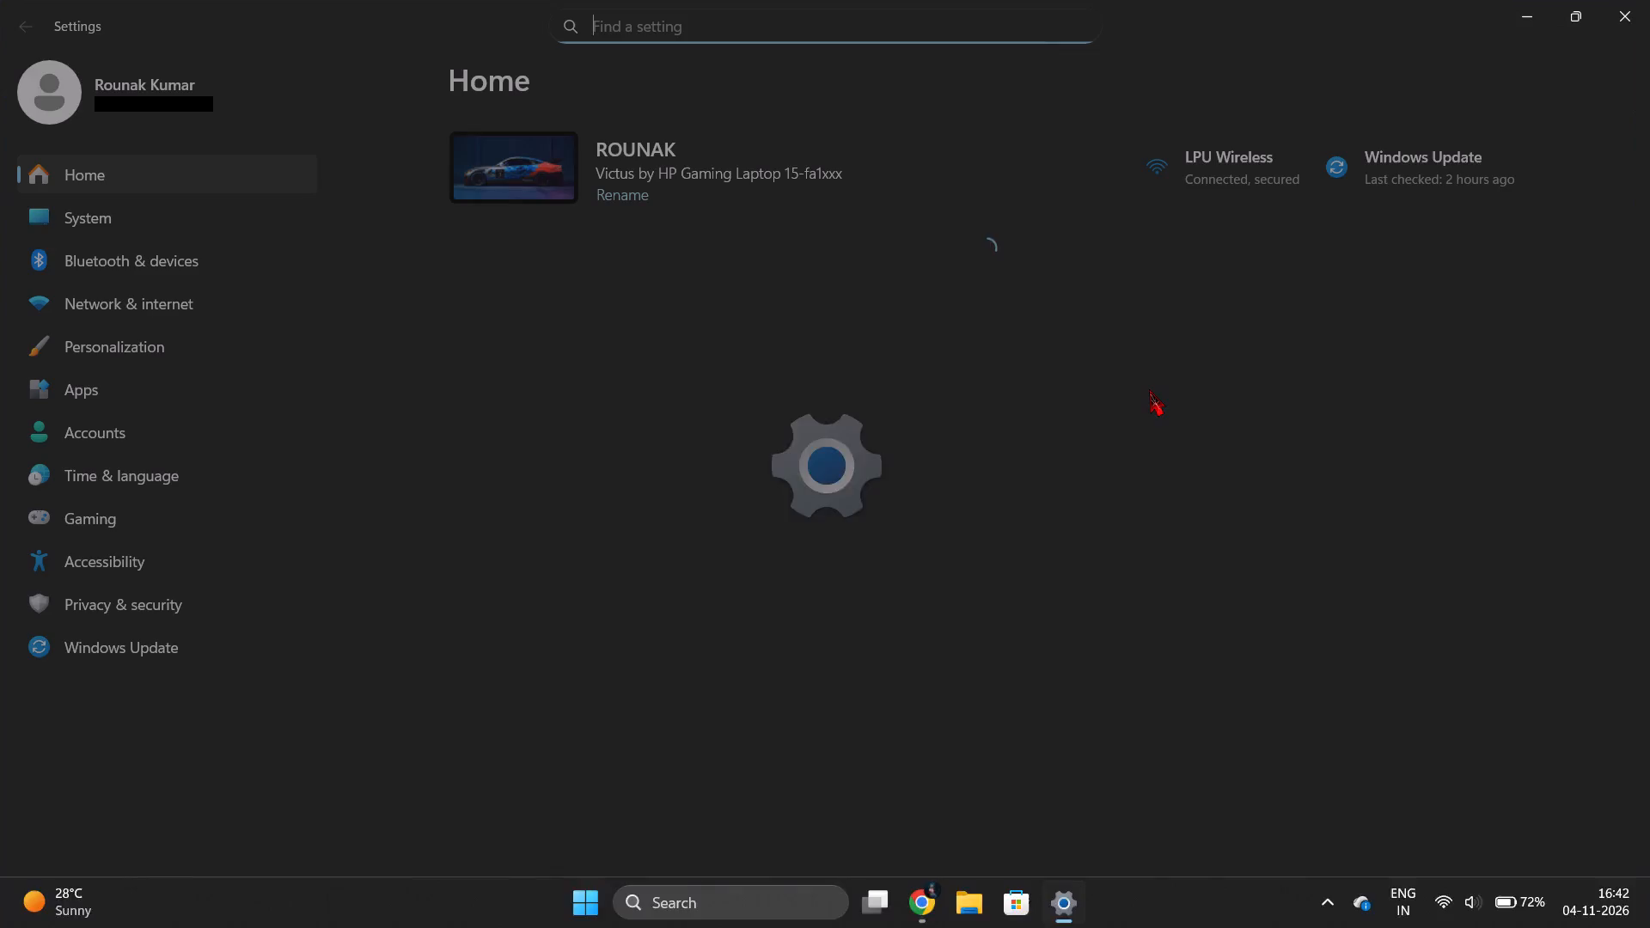
type("taskbar")
left_click(957, 90)
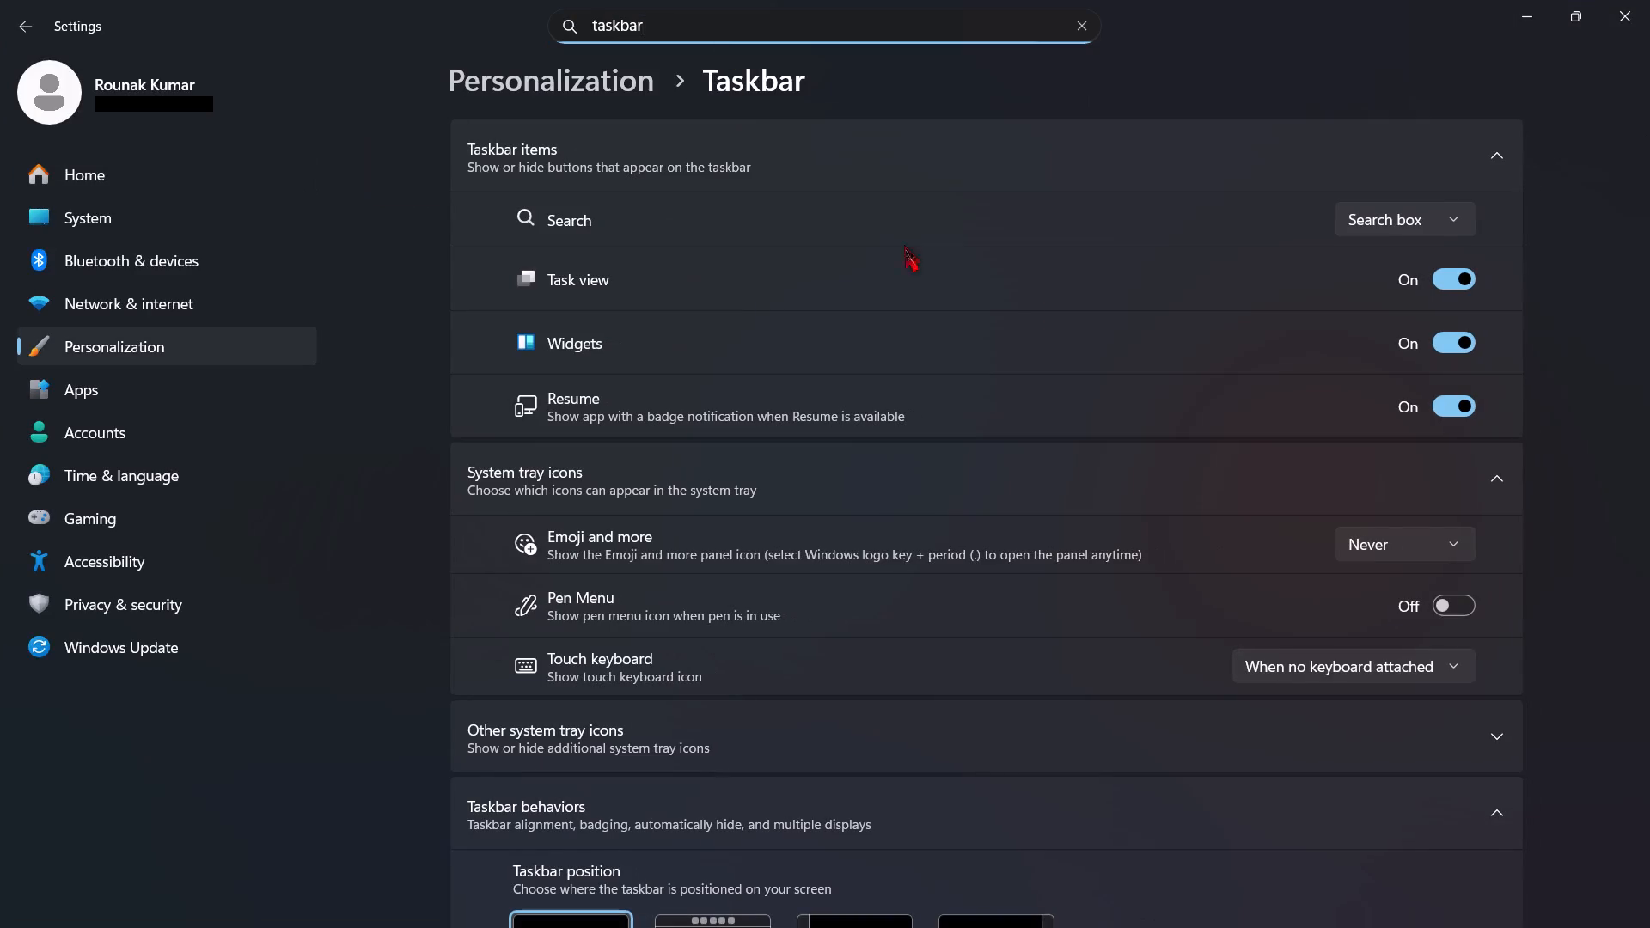
scroll(1444, 614, "down", 1)
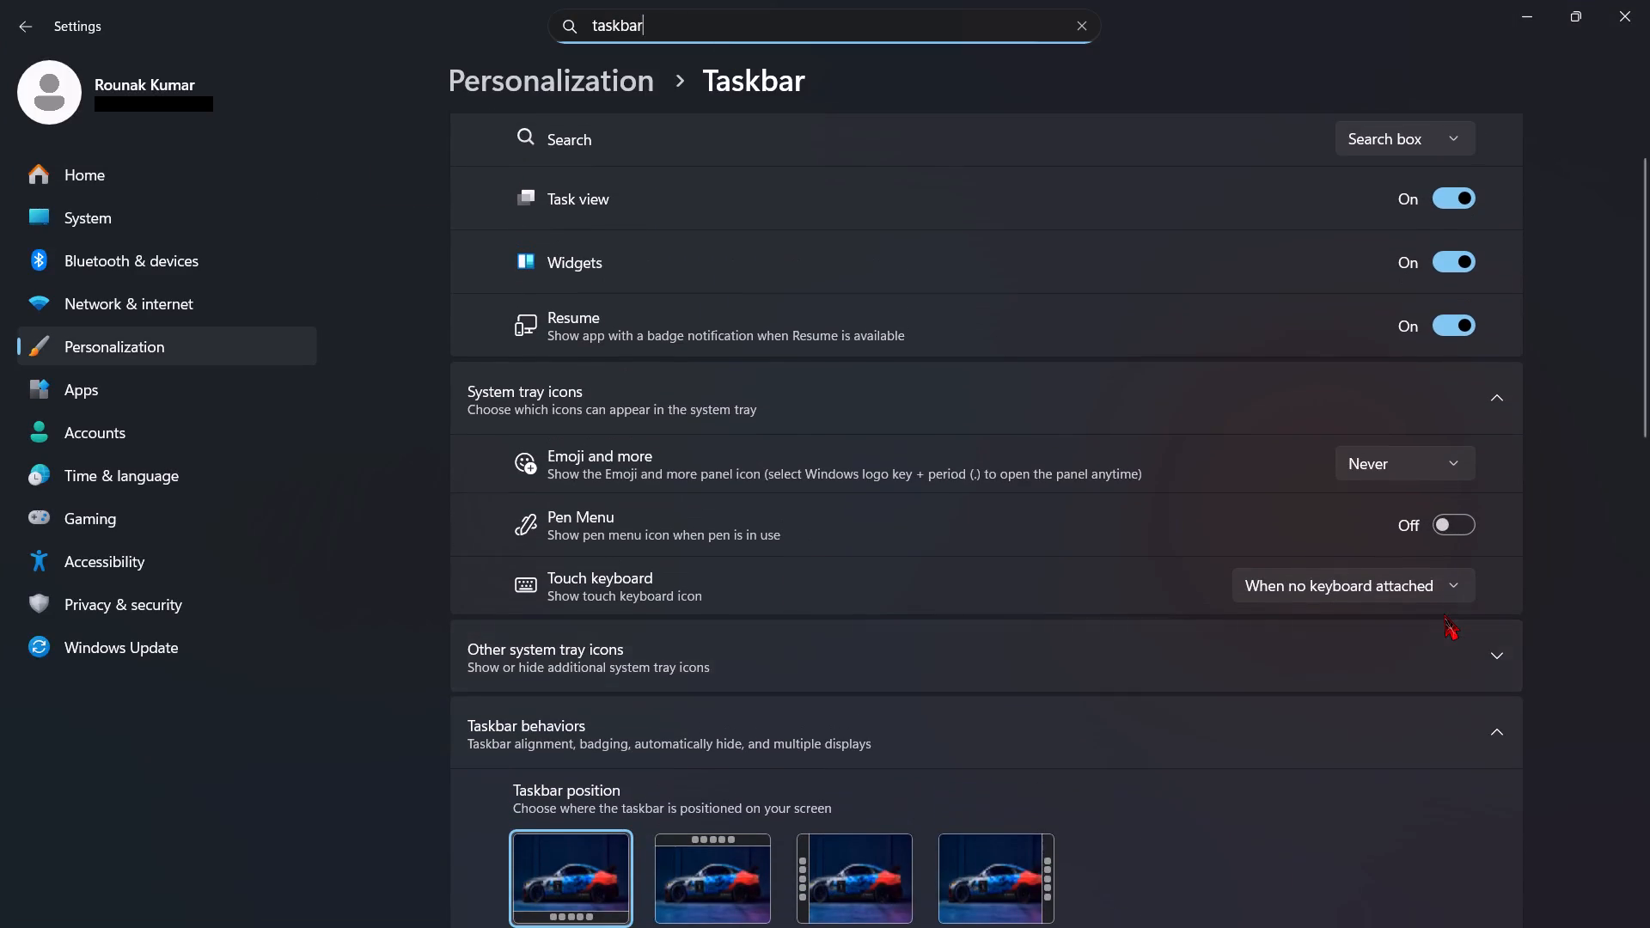
scroll(1444, 614, "down", 4)
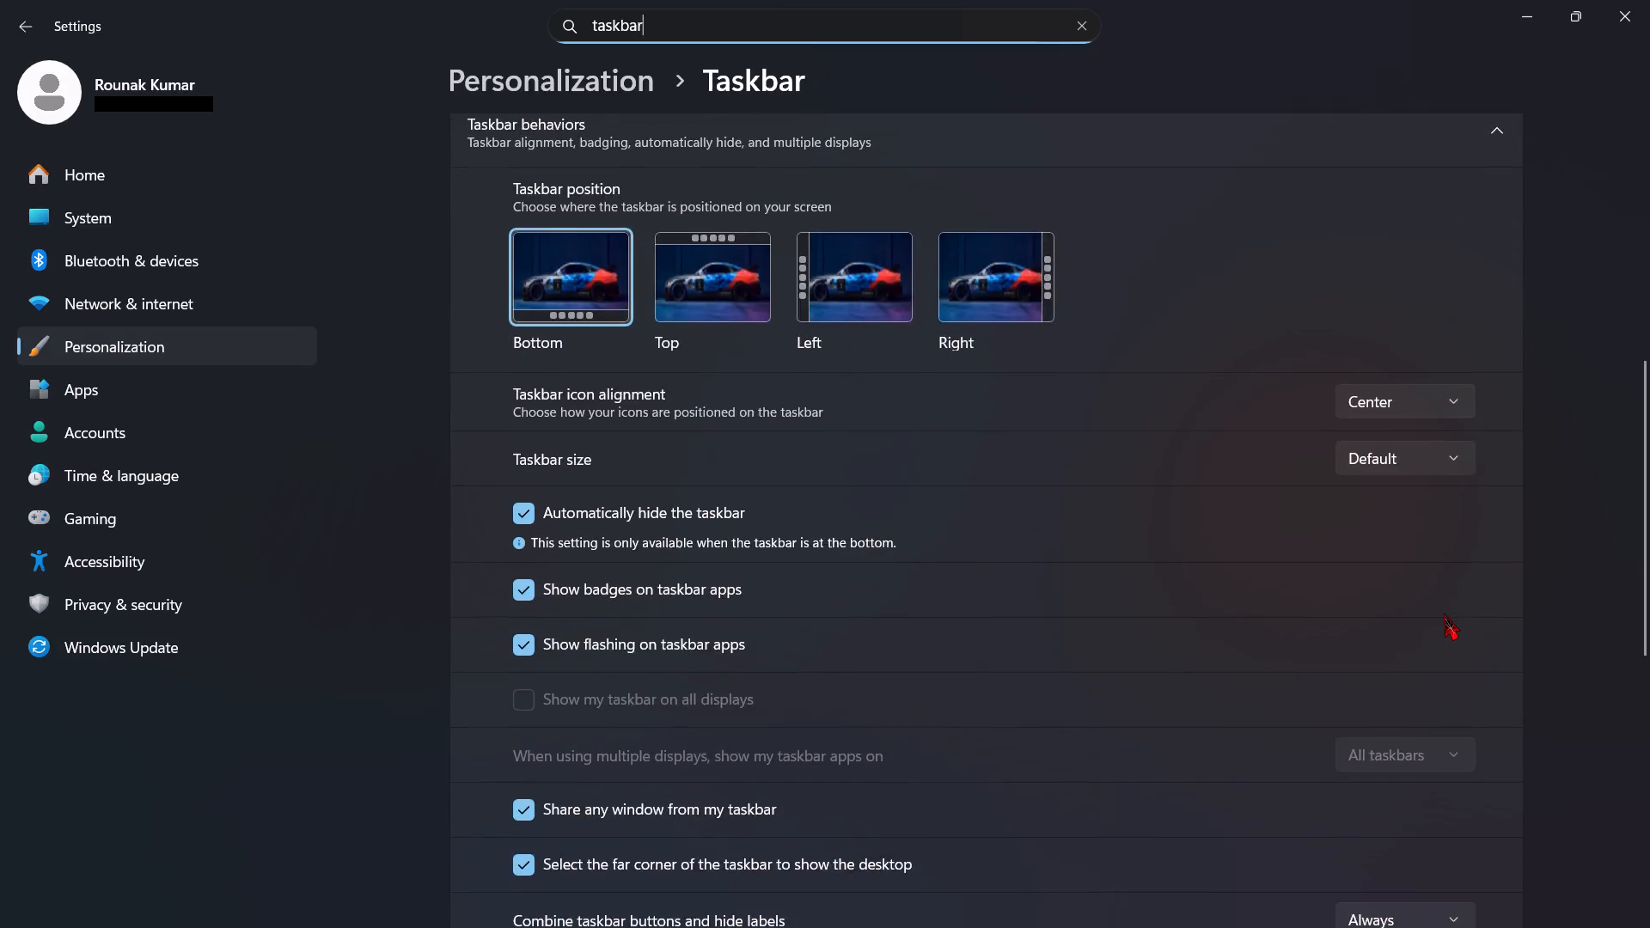
left_click(521, 505)
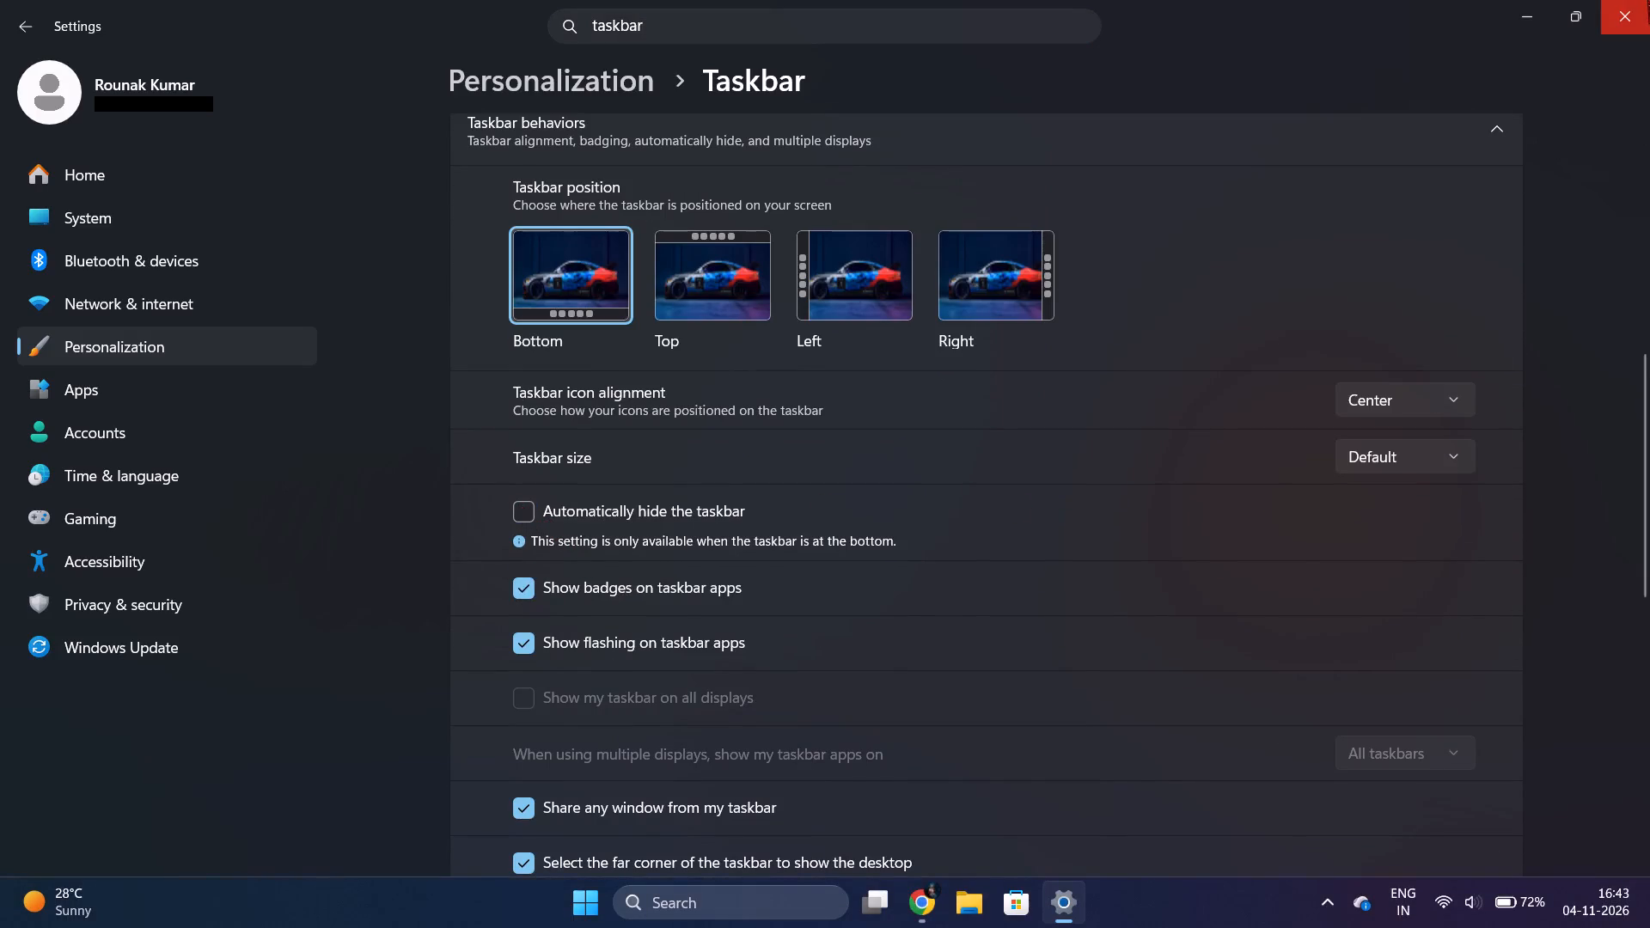
left_click(1647, 0)
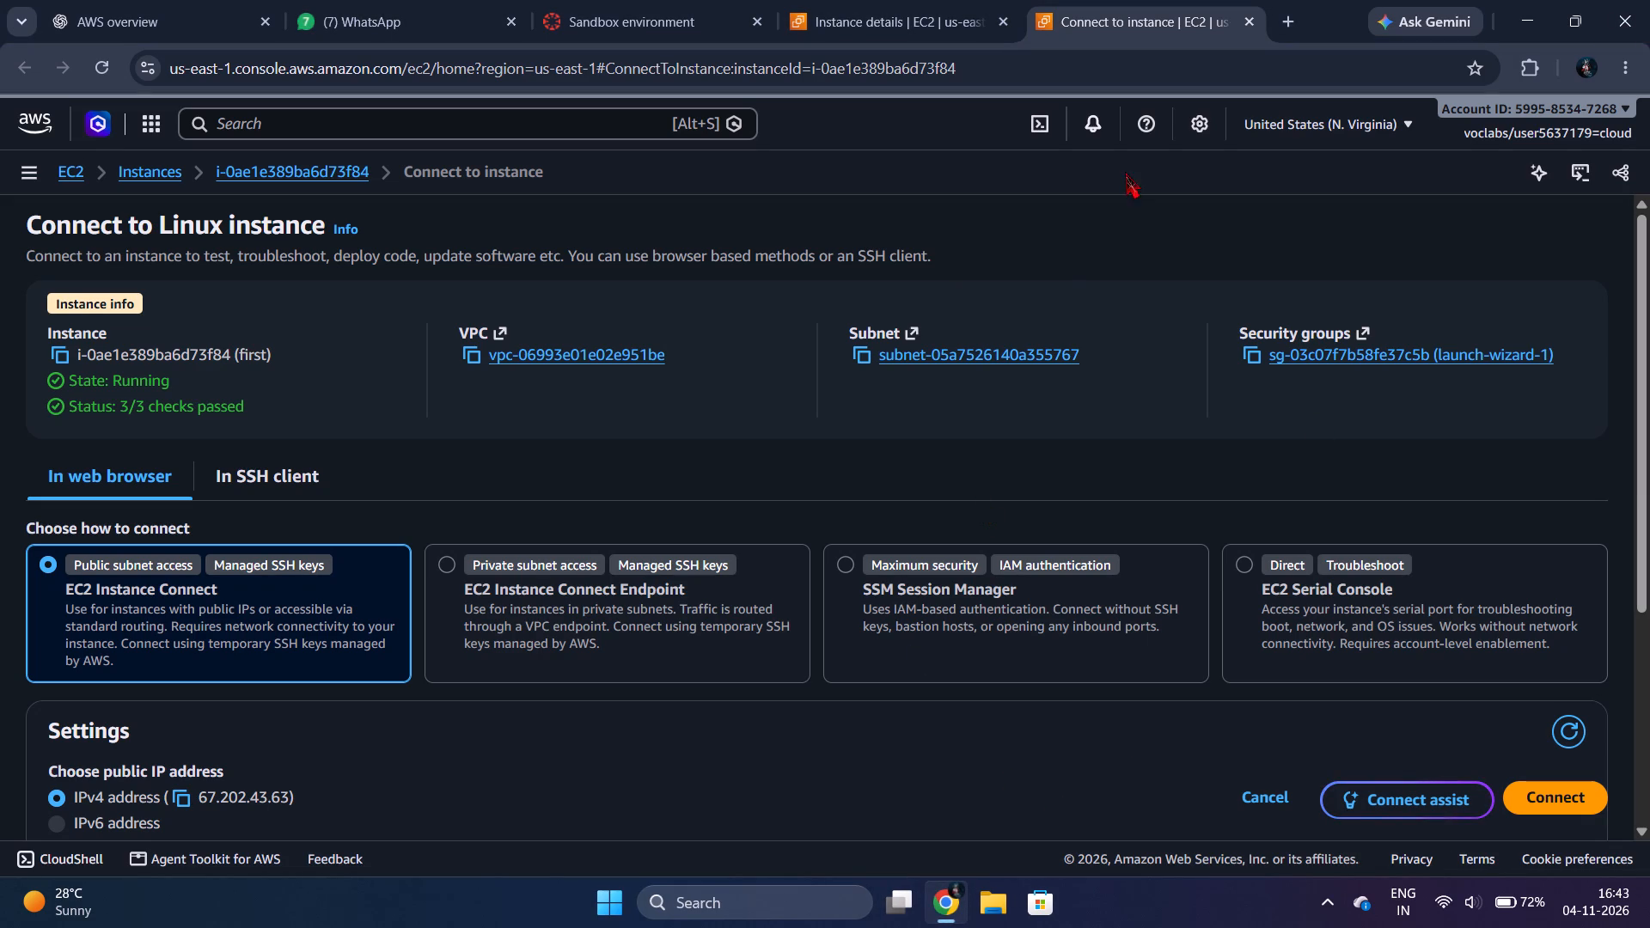
Review the EC2 Instance Connect settings for the instance "first", including the IP address and username.
scroll(1066, 712, "up", 1)
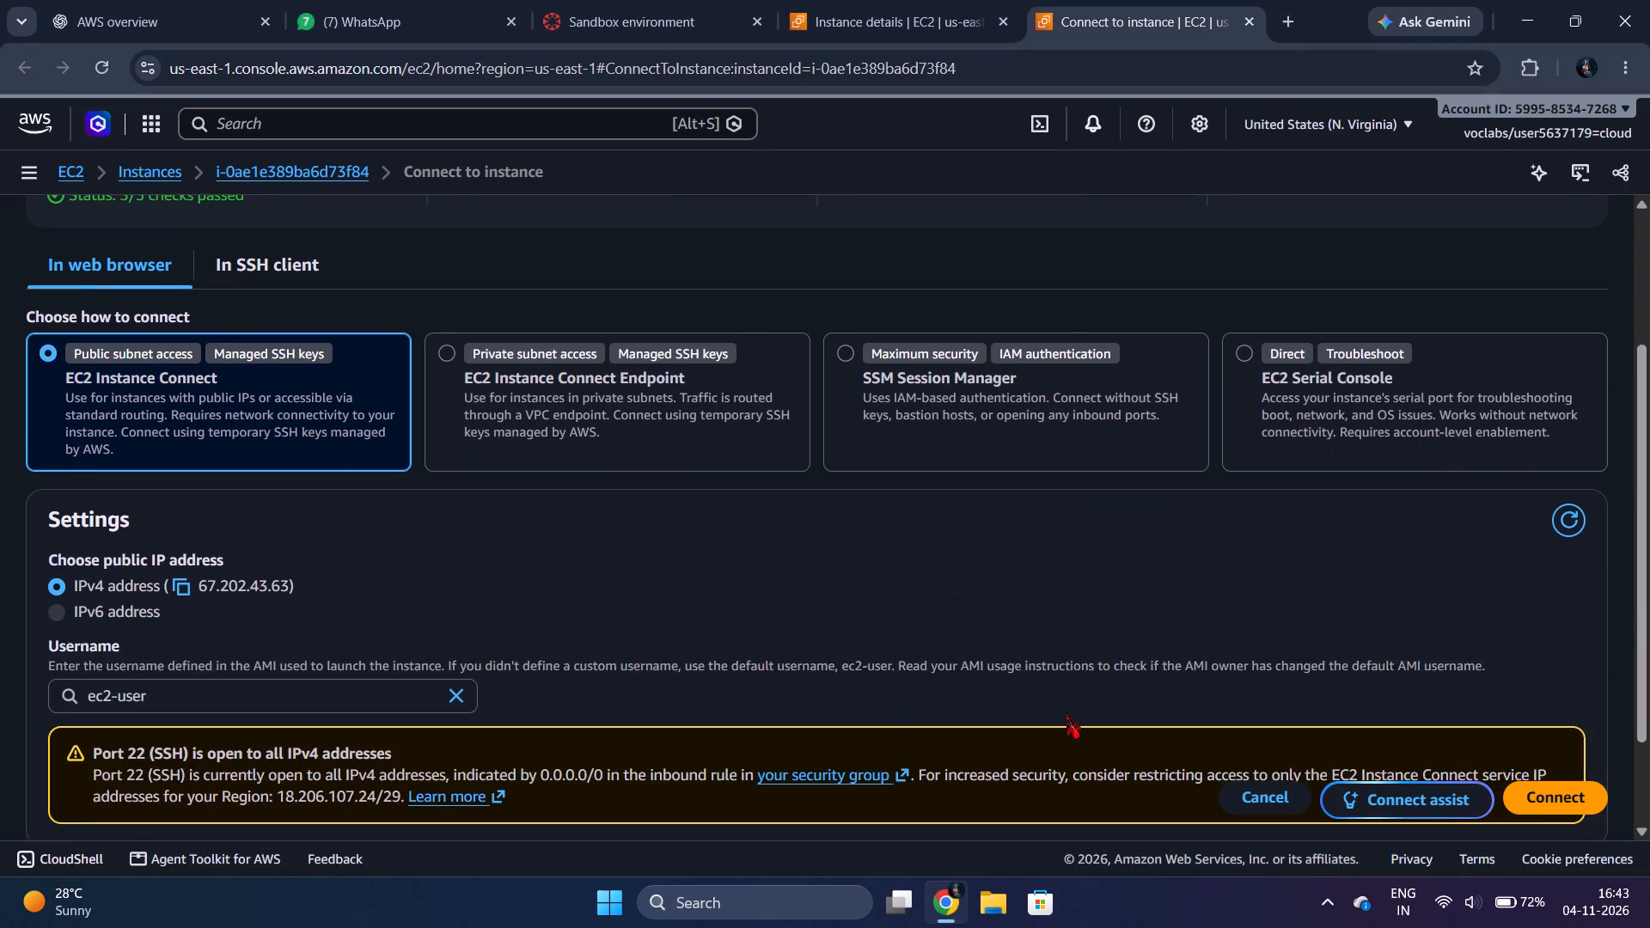
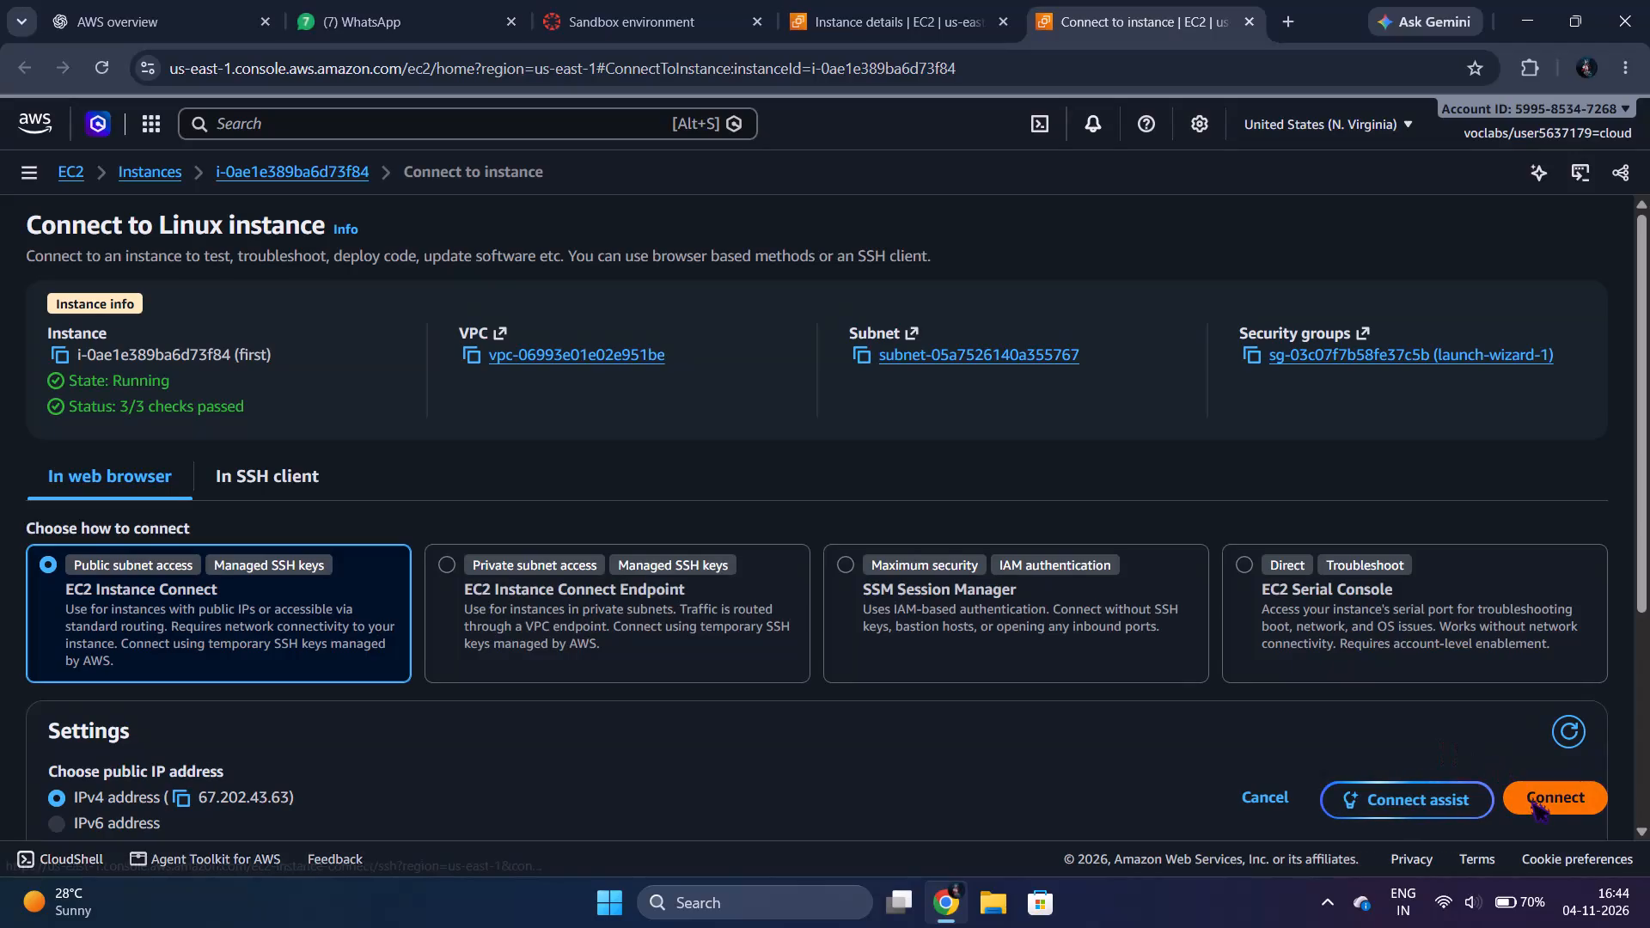
Connect to the running instance "first" through EC2 Instance Connect over its public IPv4 address.
left_click(1530, 797)
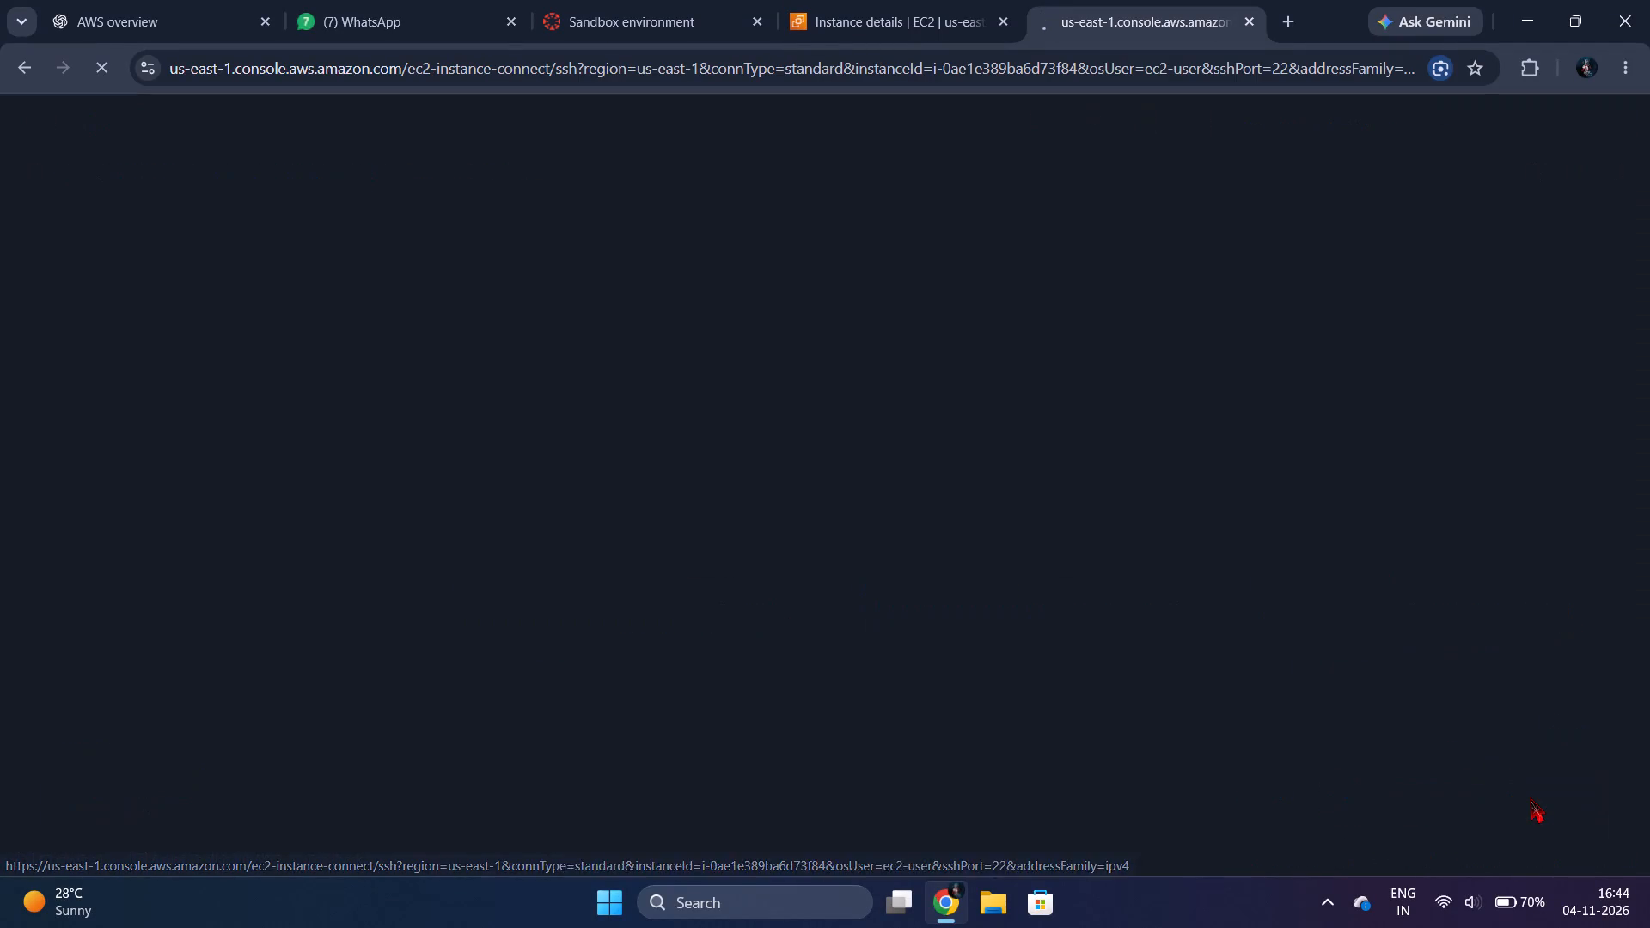